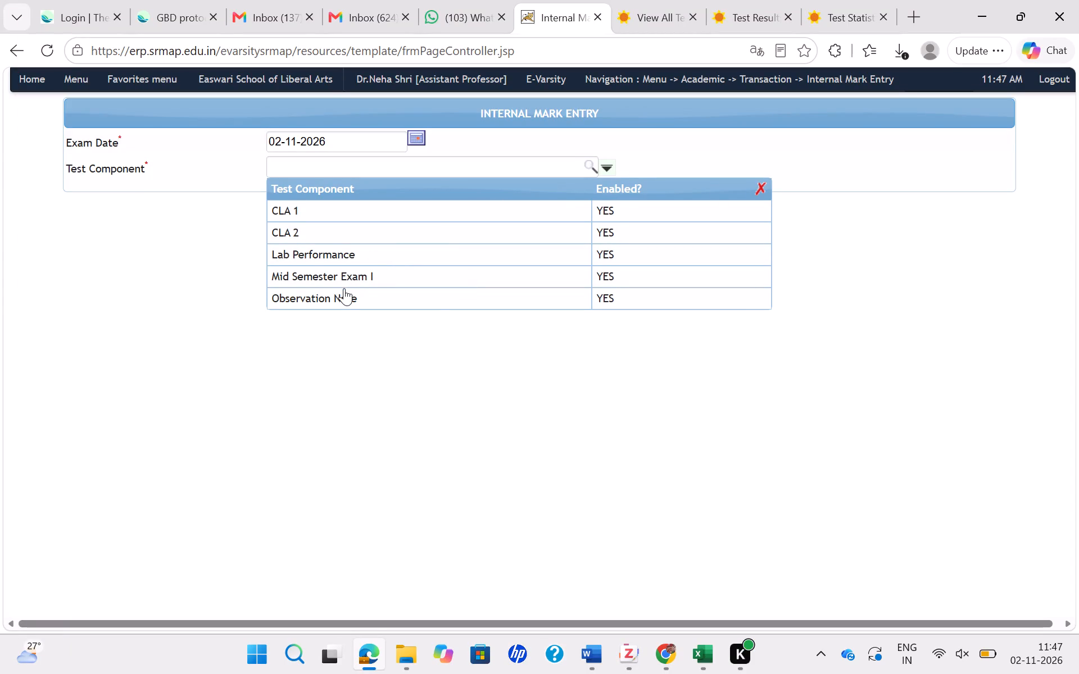
Choose the Mid Semester Exam I component and open the ECO 301 Introductory Econometrics student mark list.
click(341, 274)
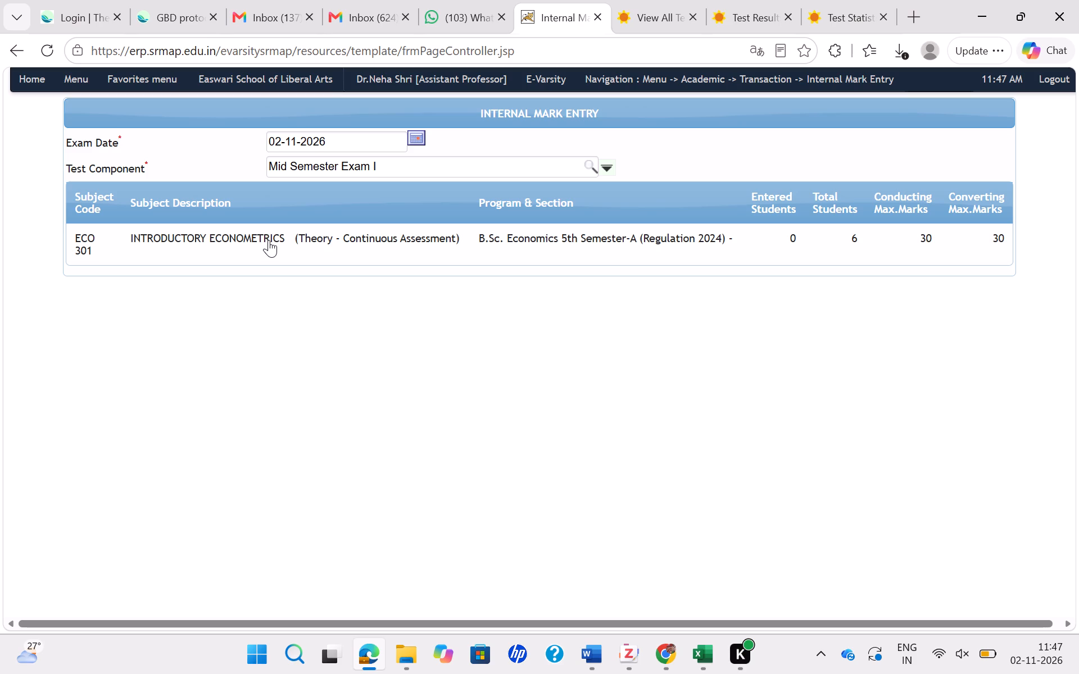
click(269, 240)
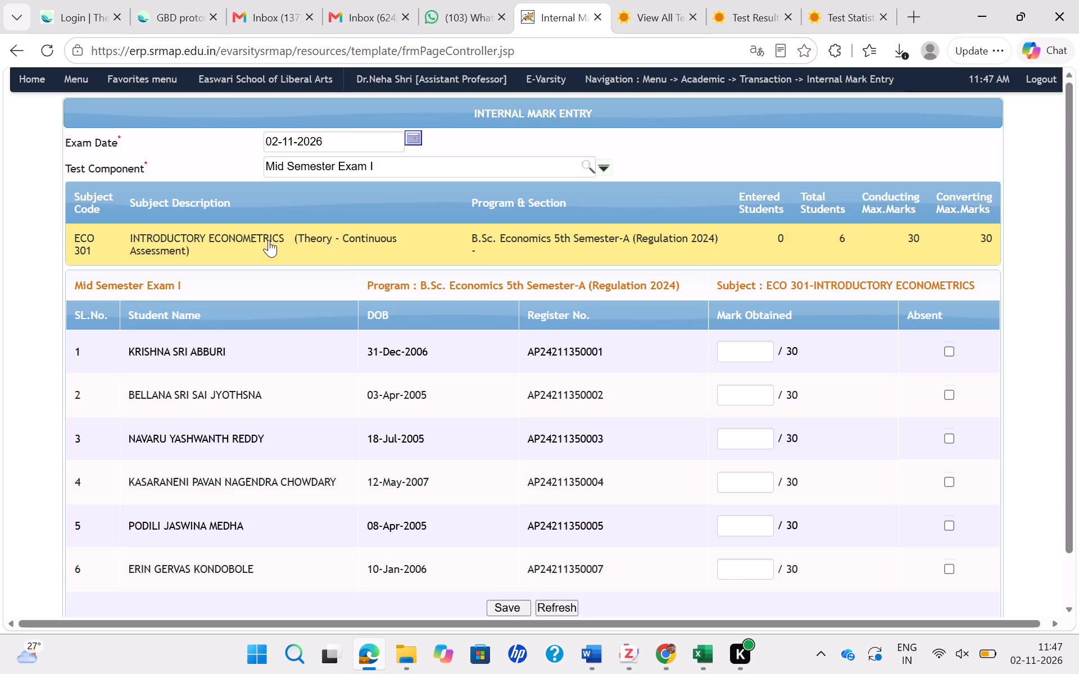
scroll(447, 413, down, 1)
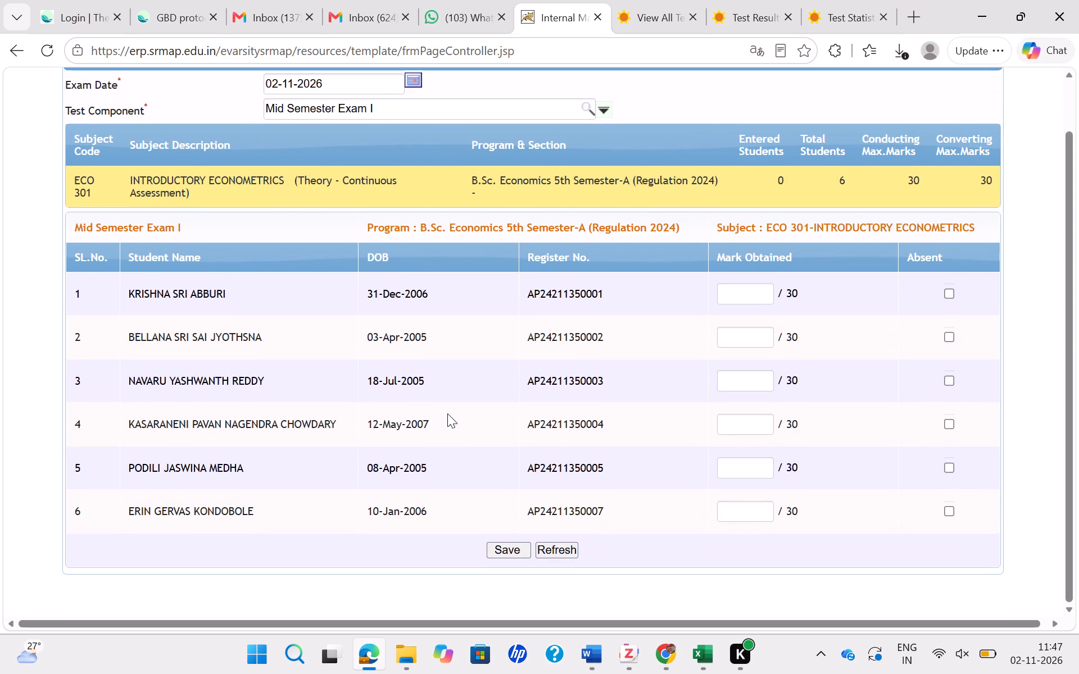
Dock the mark entry browser window to one half of the desktop.
key(super+Left)
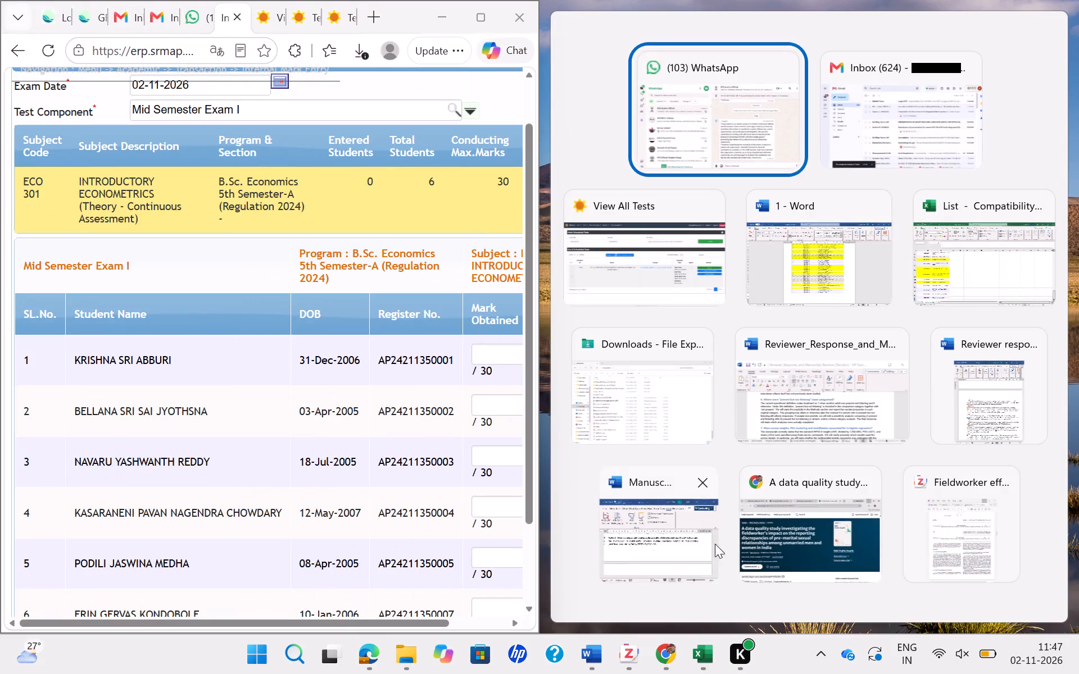
In File Explorer, open the ECO 301 Introductory Econometrics workbook stored on New Volume (F:).
click(704, 660)
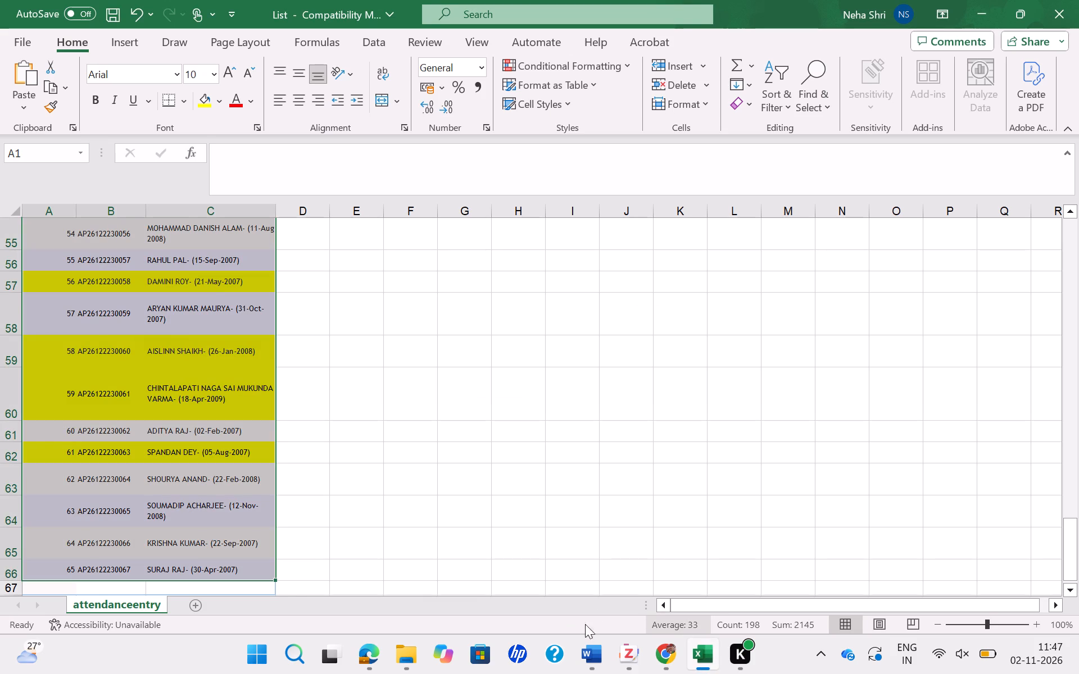
click(412, 657)
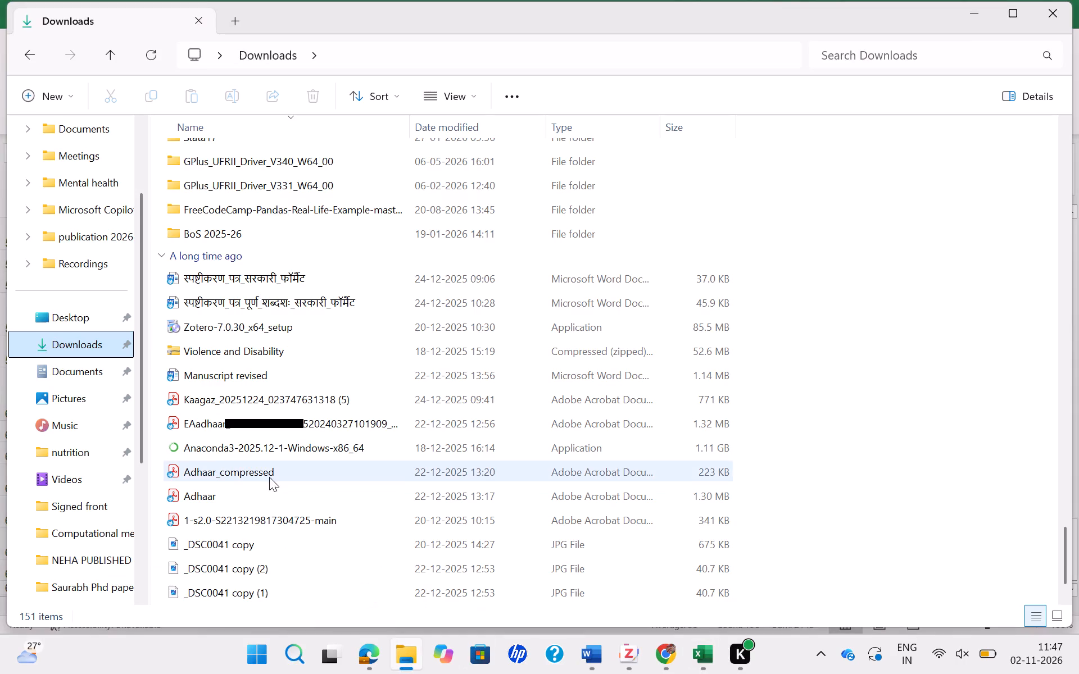
scroll(61, 378, down, 2)
scroll(65, 552, down, 2)
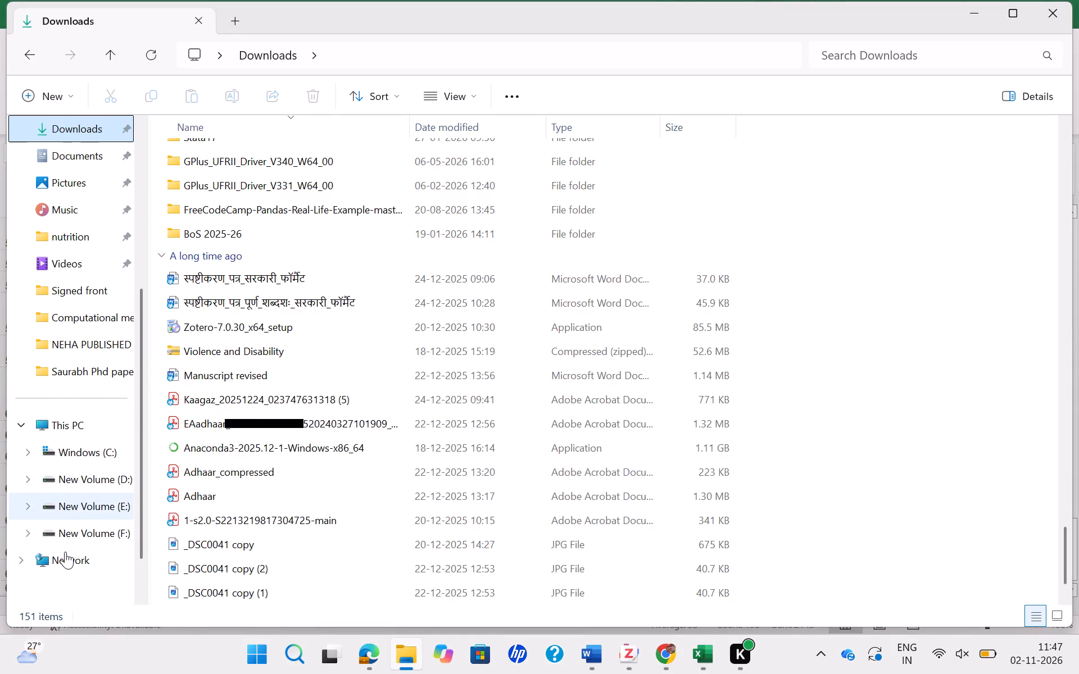
click(90, 523)
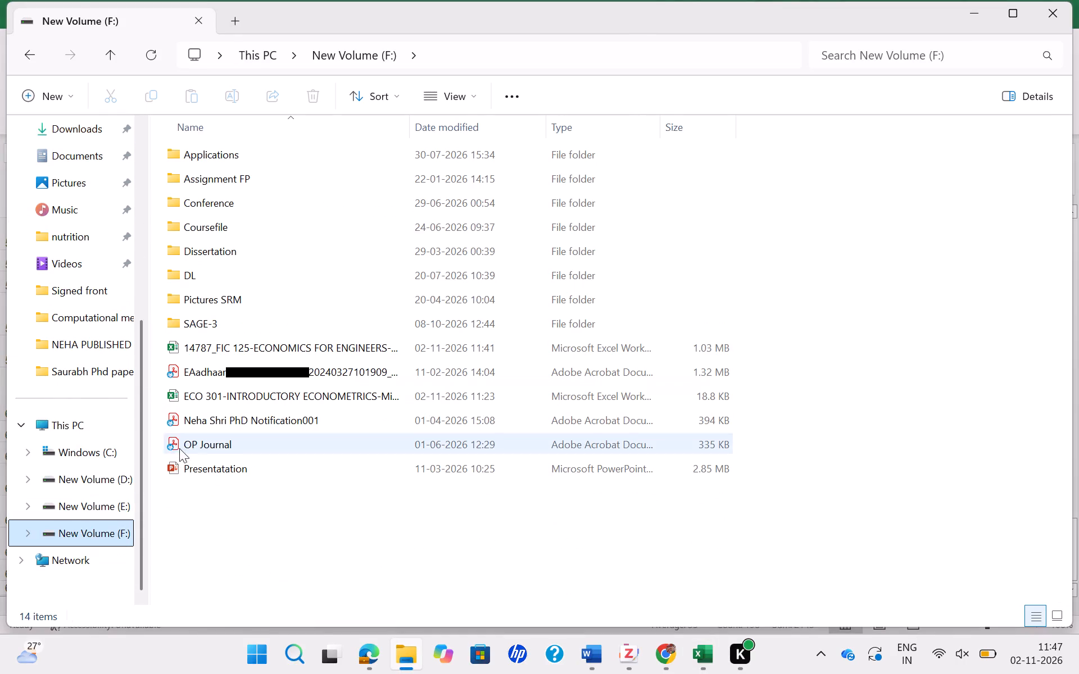
double_click(243, 391)
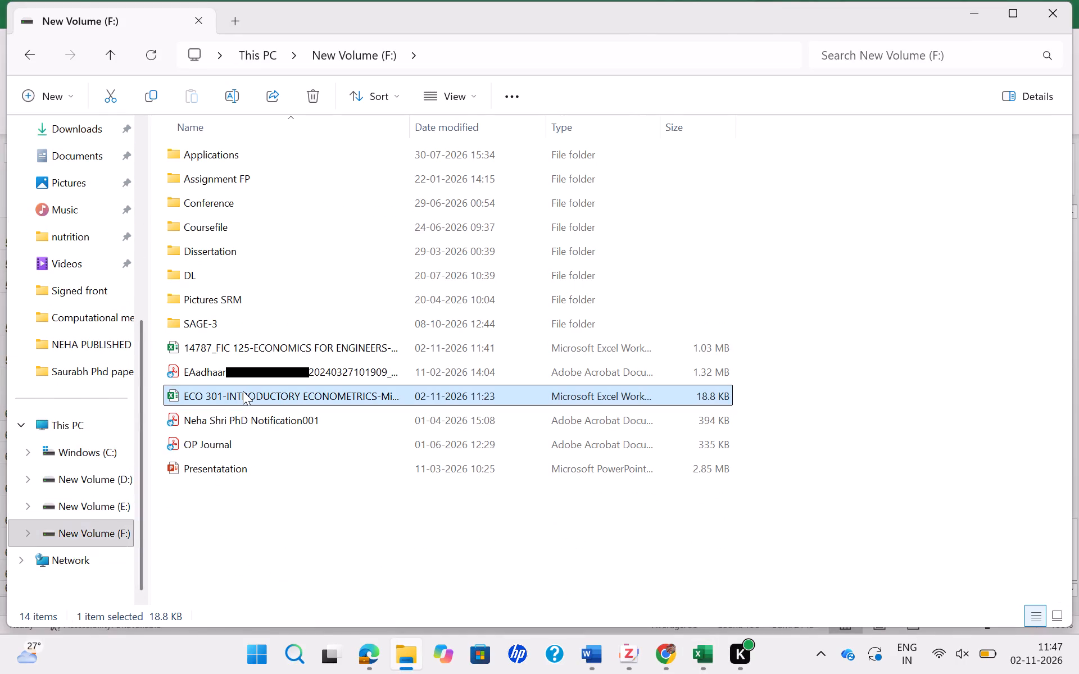
Look across the ECO 301 results workbook to the Total (30M) column and dock it to the other half of the desktop.
key(super+Right)
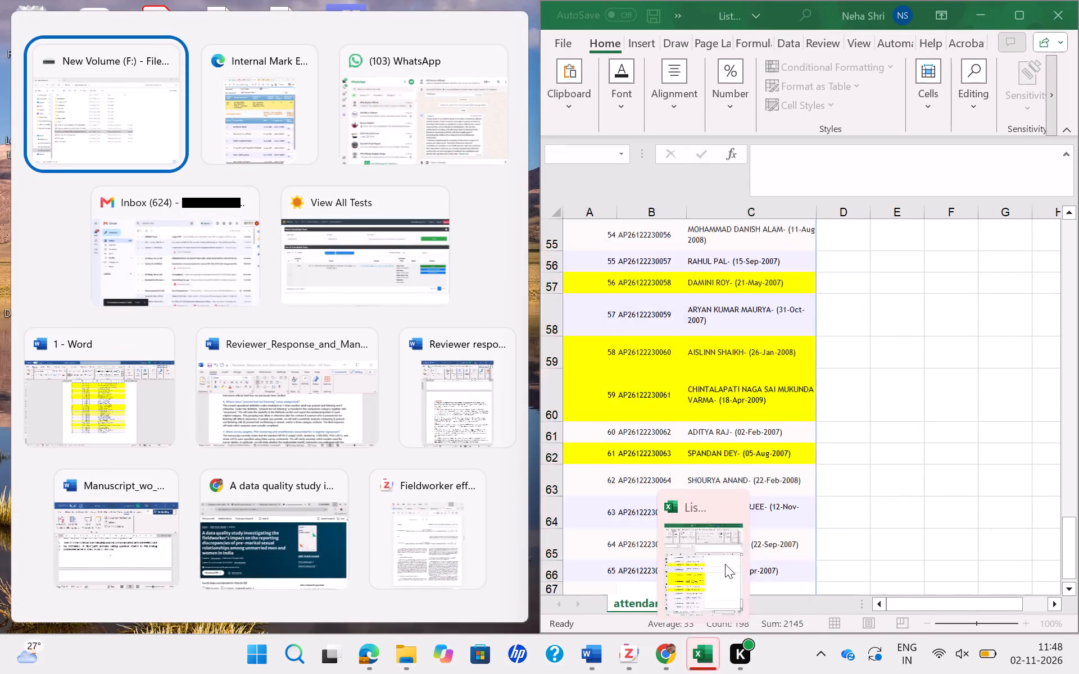
click(733, 552)
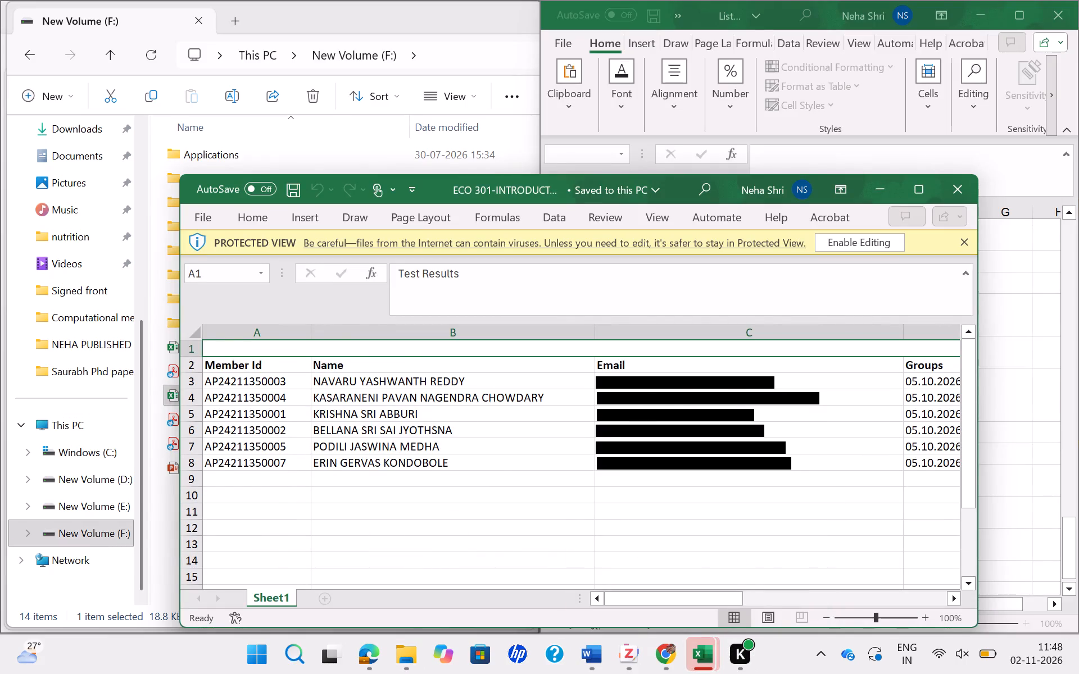
drag(730, 599, 780, 599)
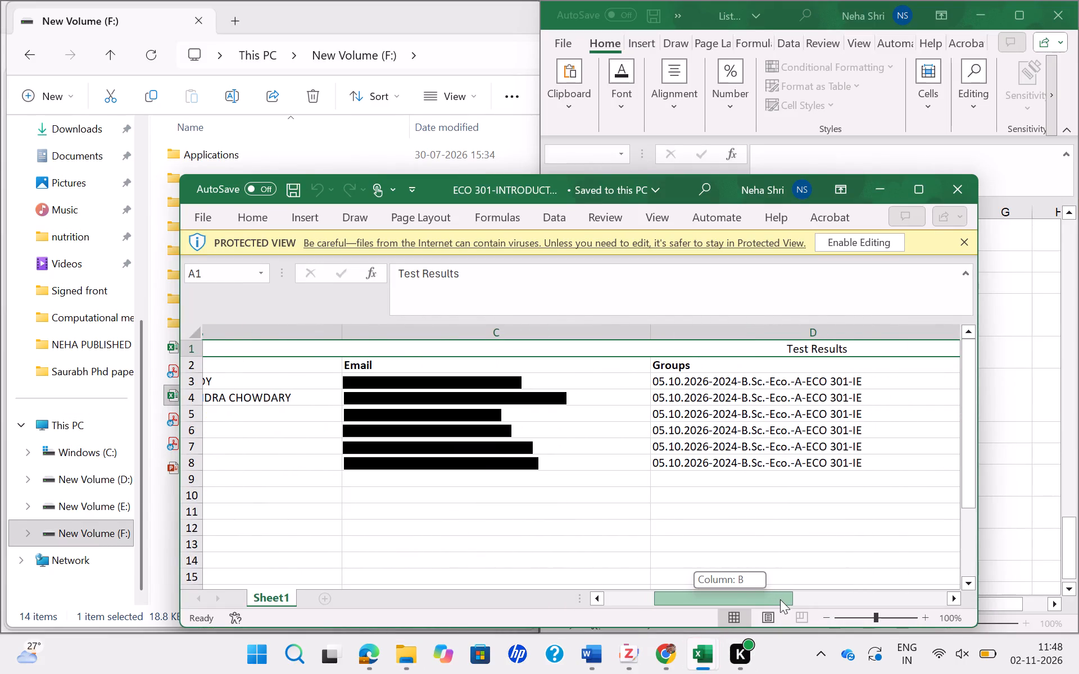
drag(780, 599, 903, 590)
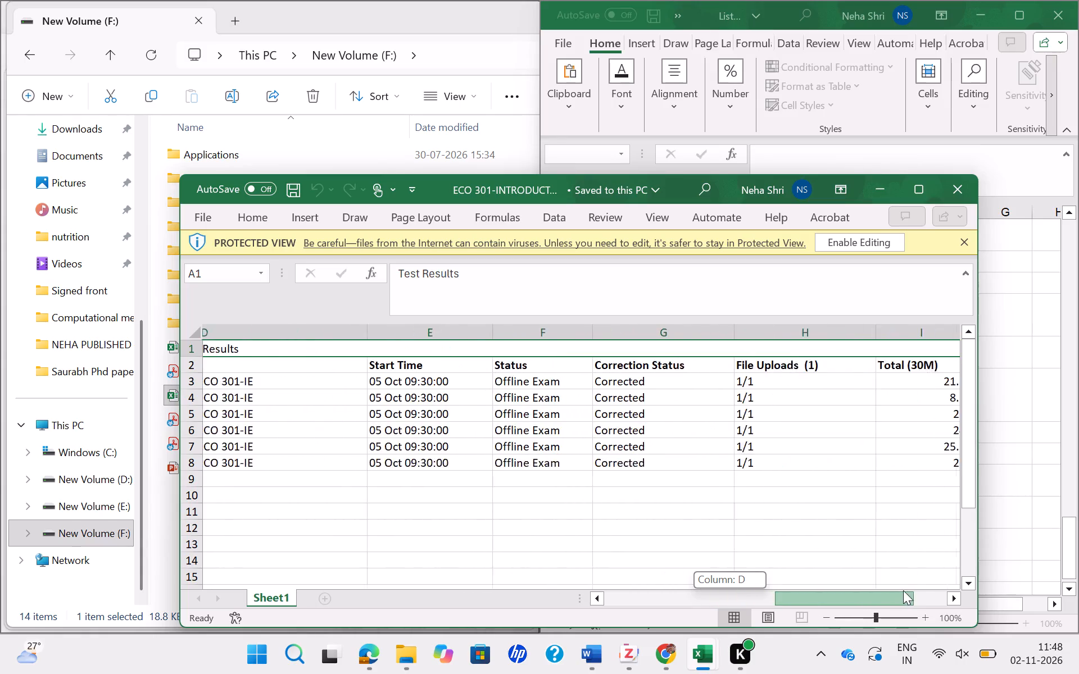
drag(903, 590, 933, 585)
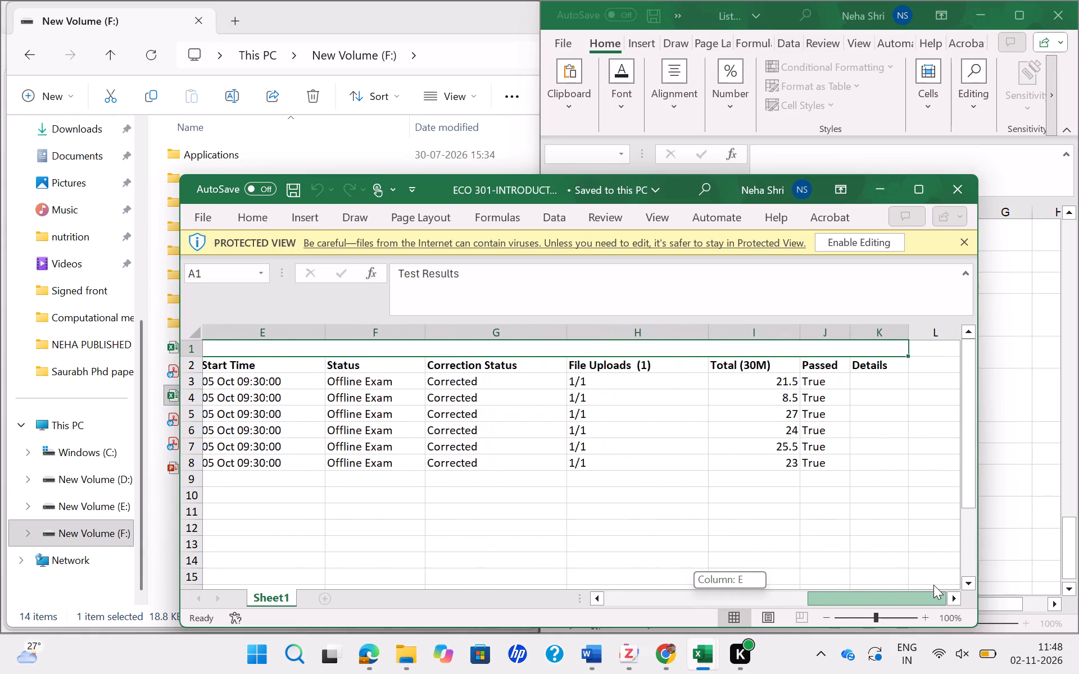
drag(933, 585, 636, 543)
key(super+Right)
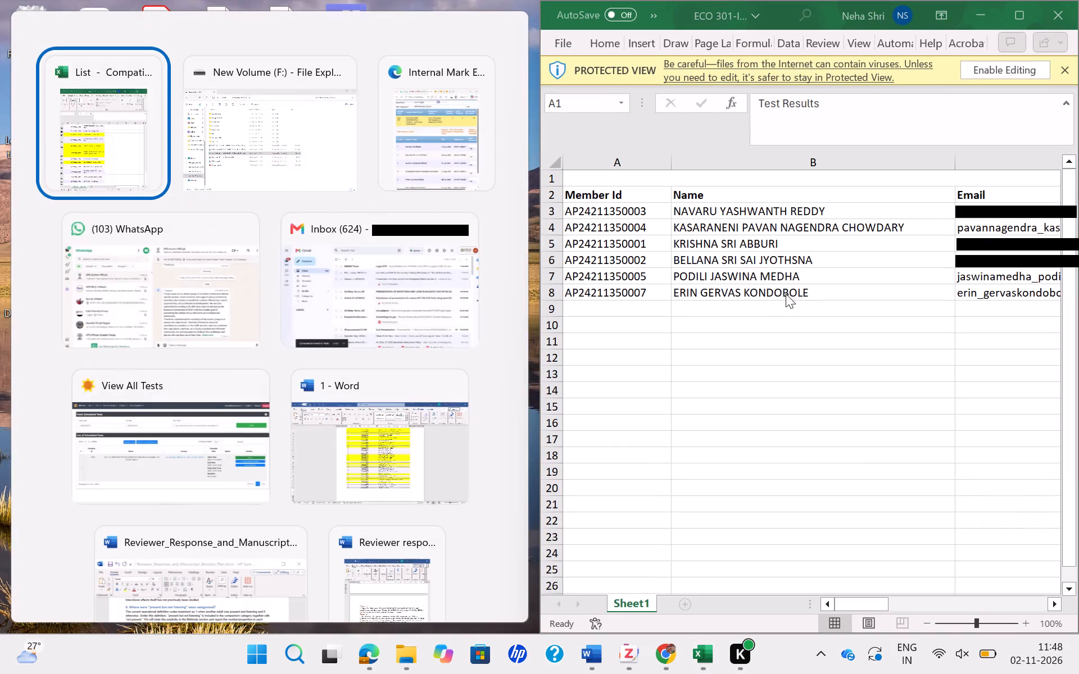
click(1011, 69)
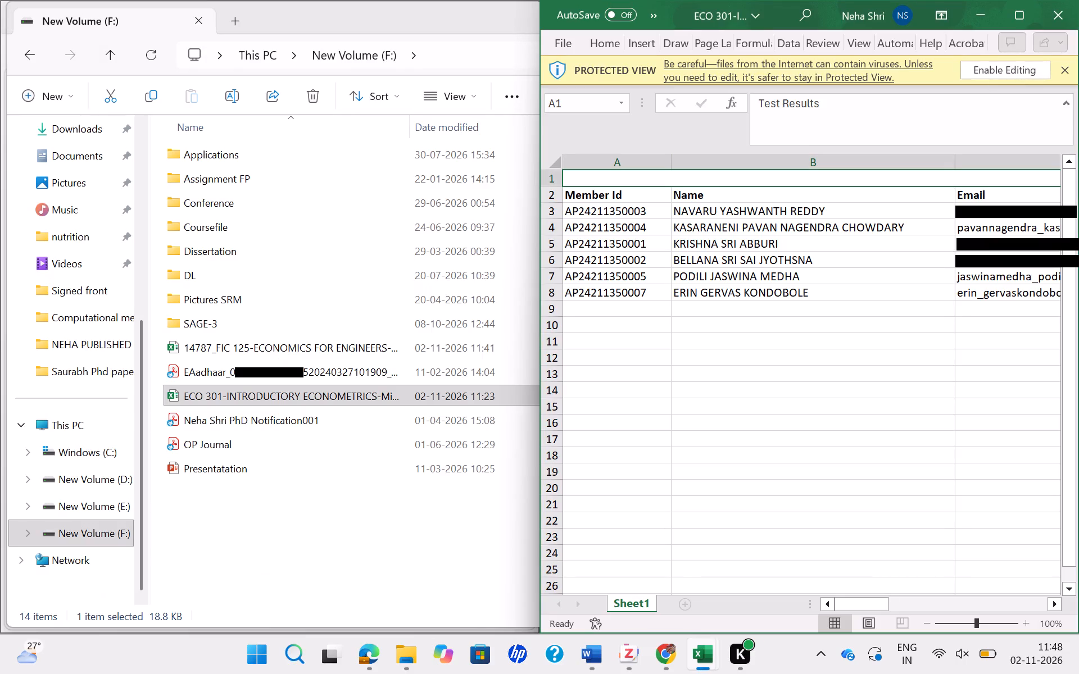
Hide columns C through G, from Email to Correction Status, in the ECO 301 results sheet.
drag(992, 161, 1027, 176)
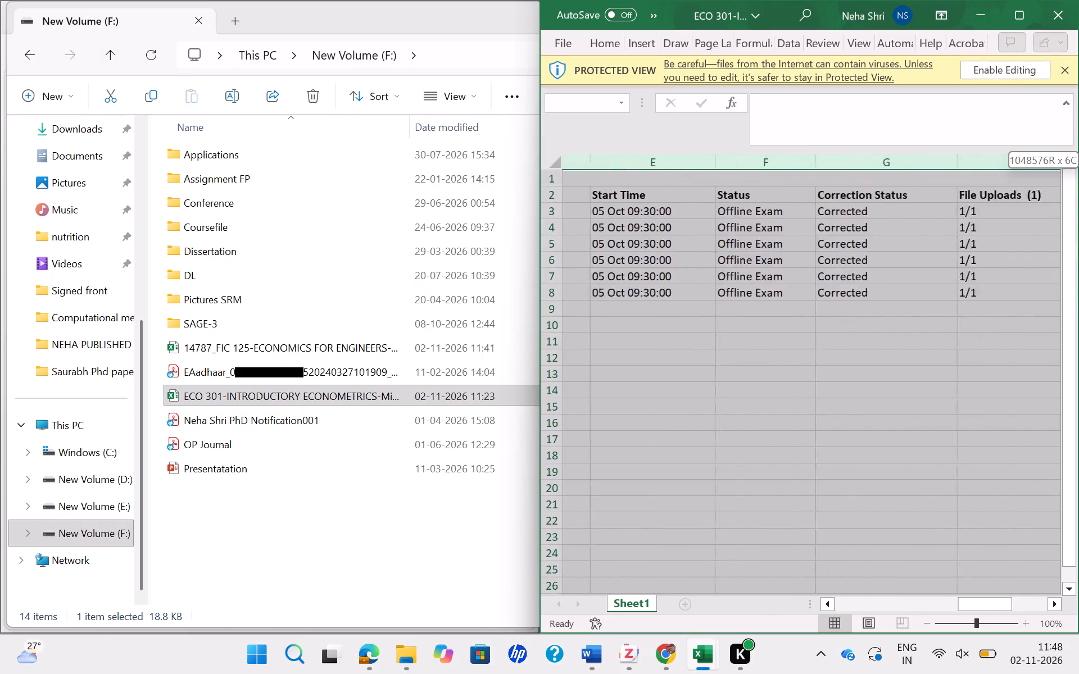
drag(1027, 176, 823, 221)
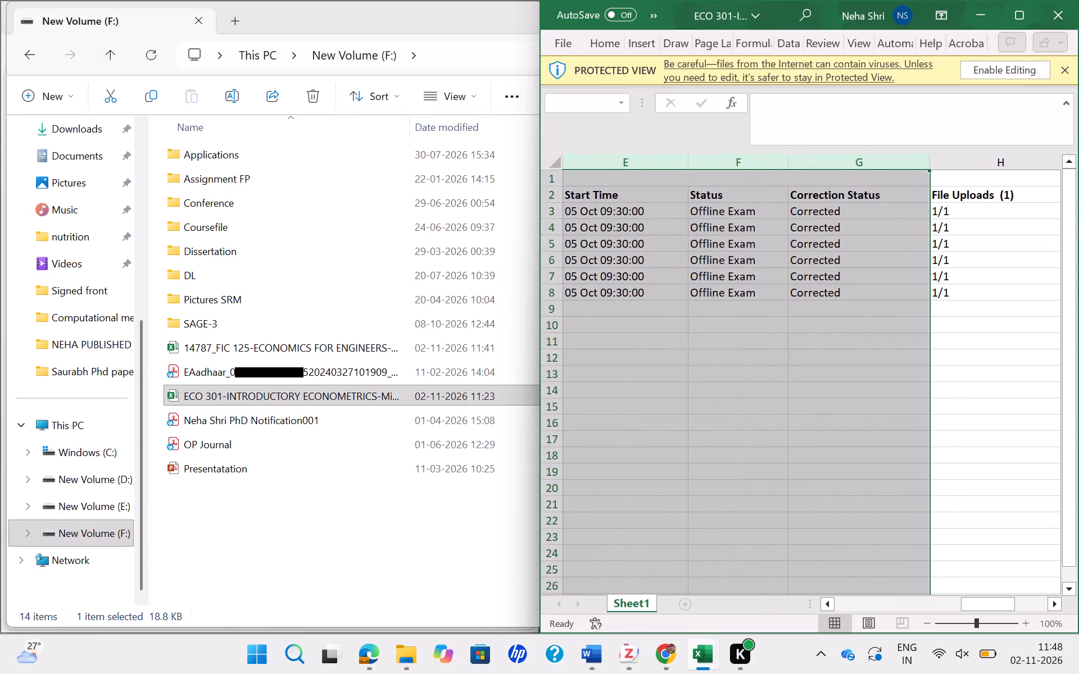
right_click(760, 280)
click(804, 570)
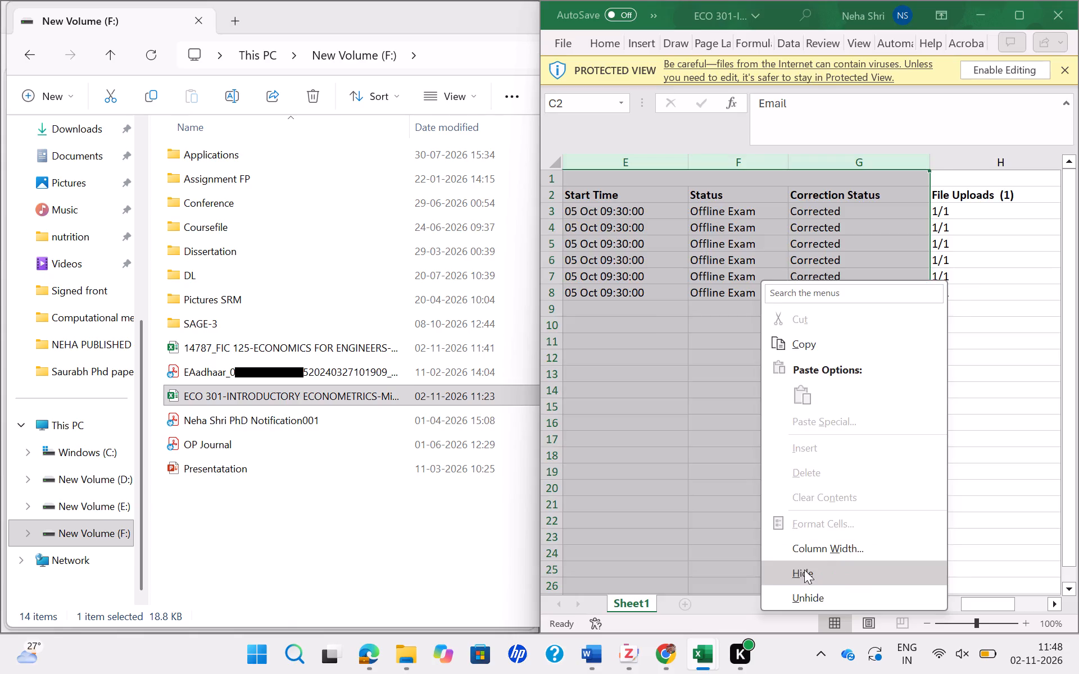
scroll(831, 448, right, 1)
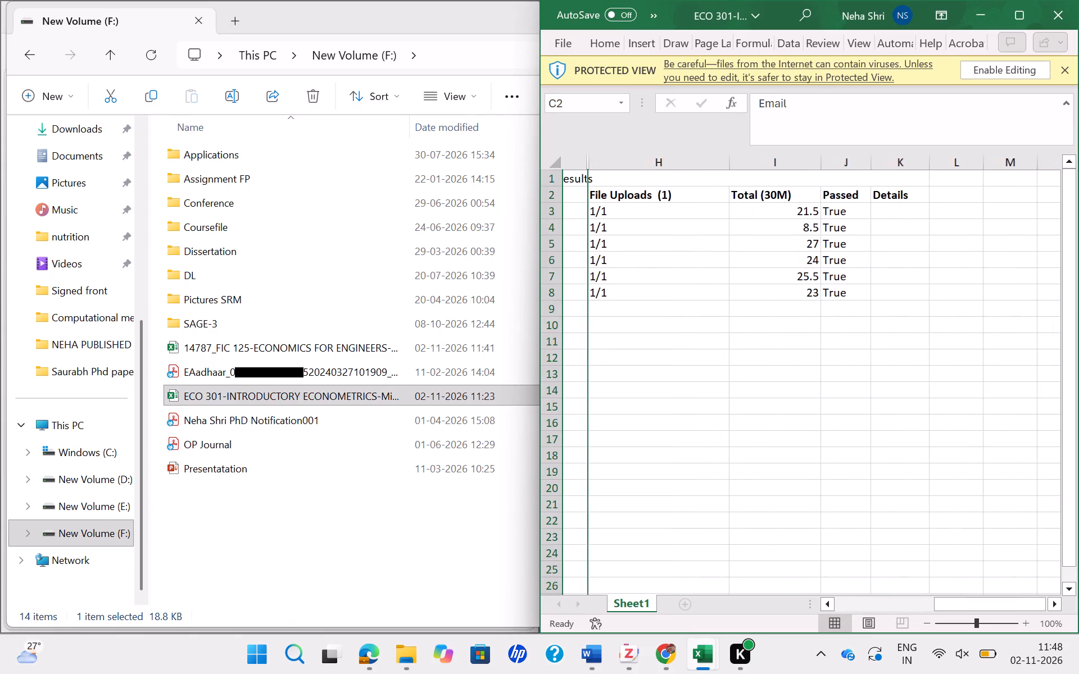
scroll(831, 448, right, 2)
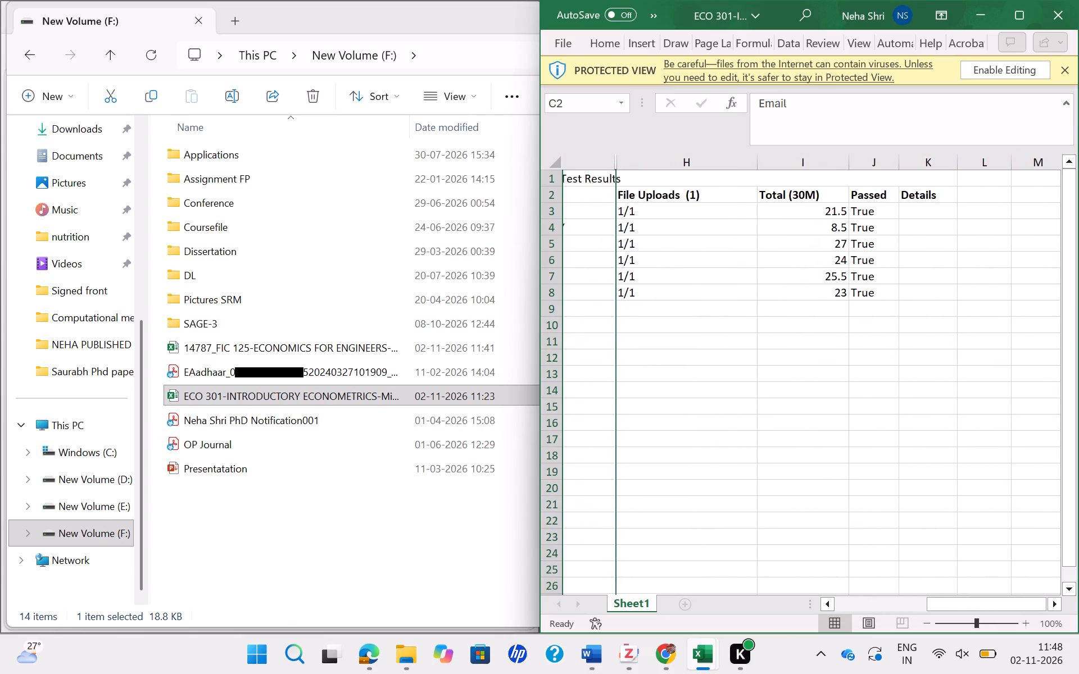
scroll(831, 448, right, 1)
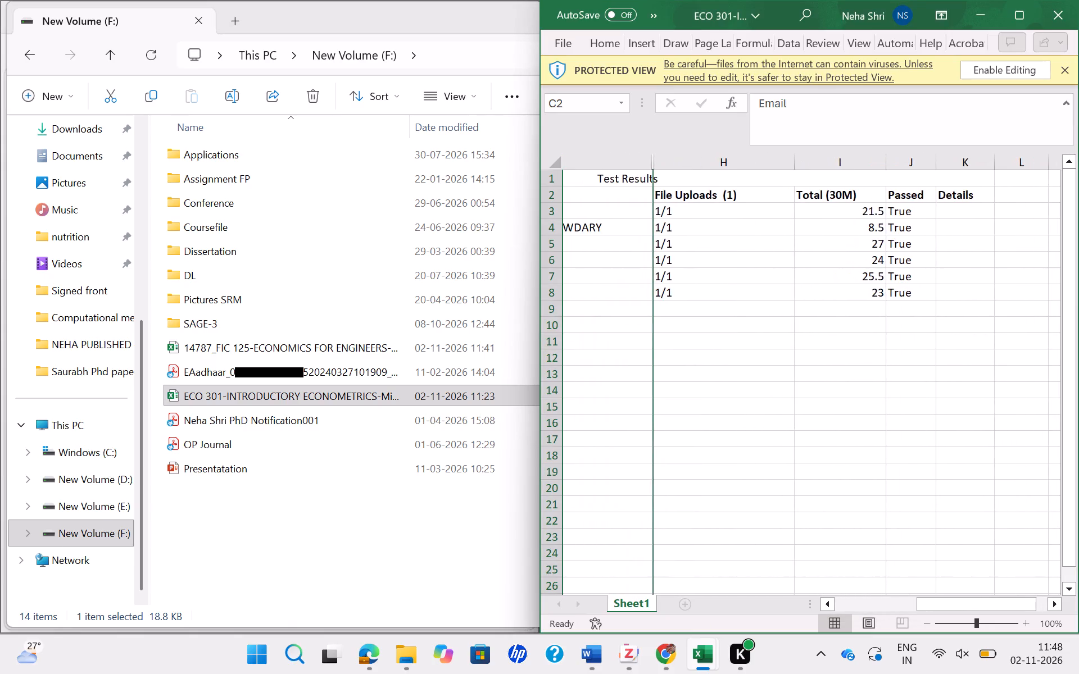
scroll(831, 448, right, 1)
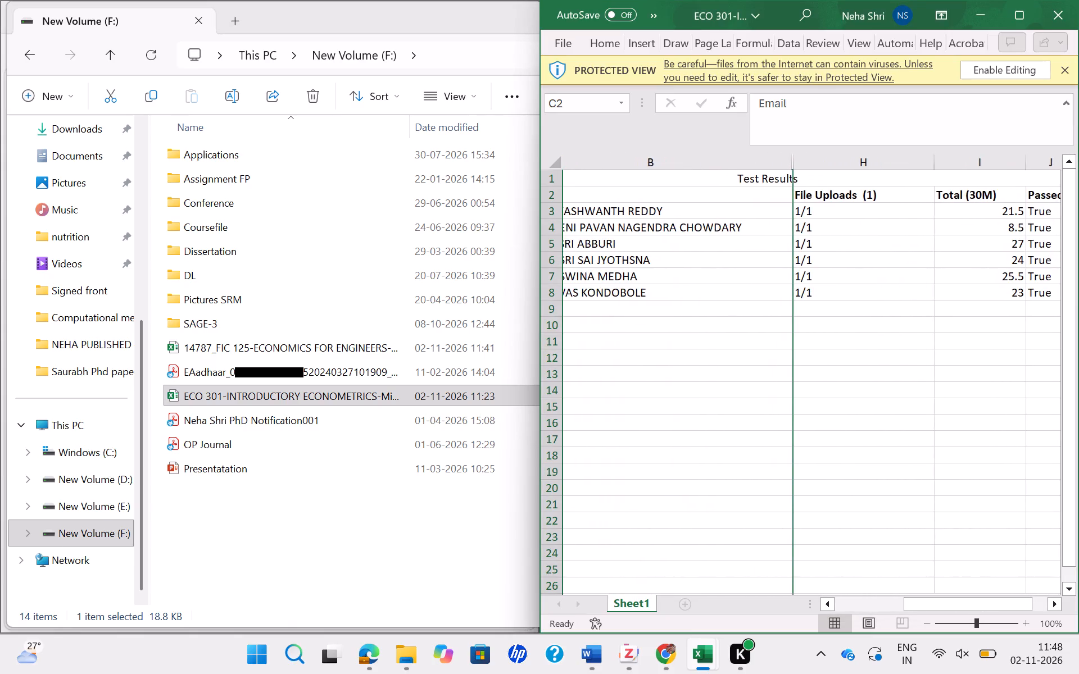
scroll(831, 448, right, 2)
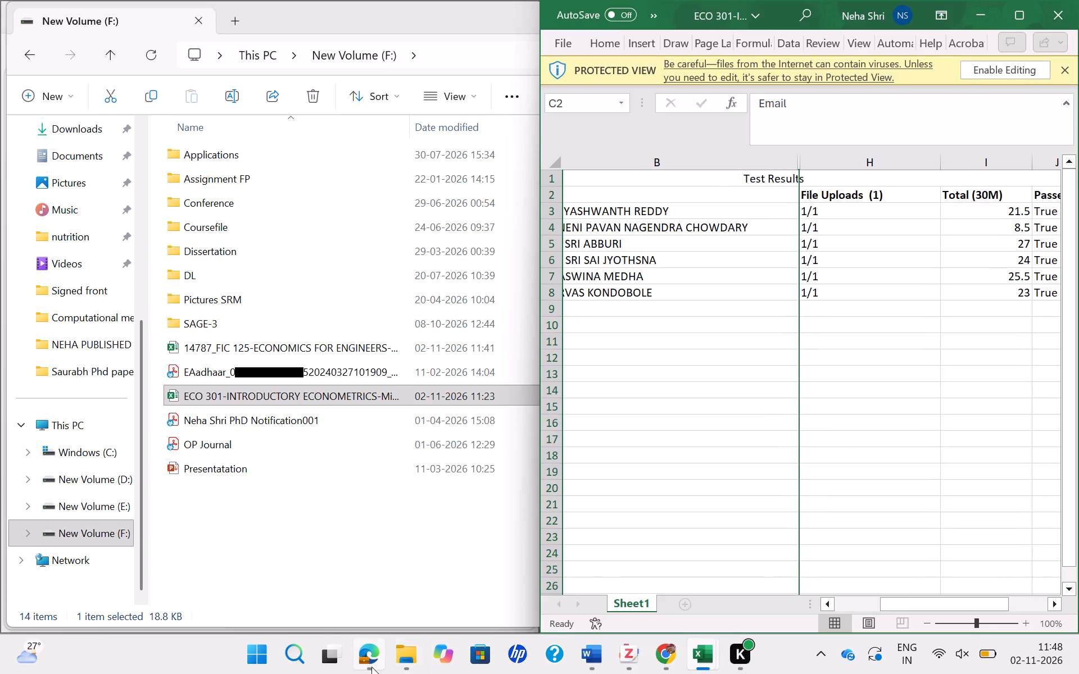
Switch back to Edge and bring the Mark Obtained fields on the mark entry page into view.
click(368, 666)
scroll(429, 445, down, 1)
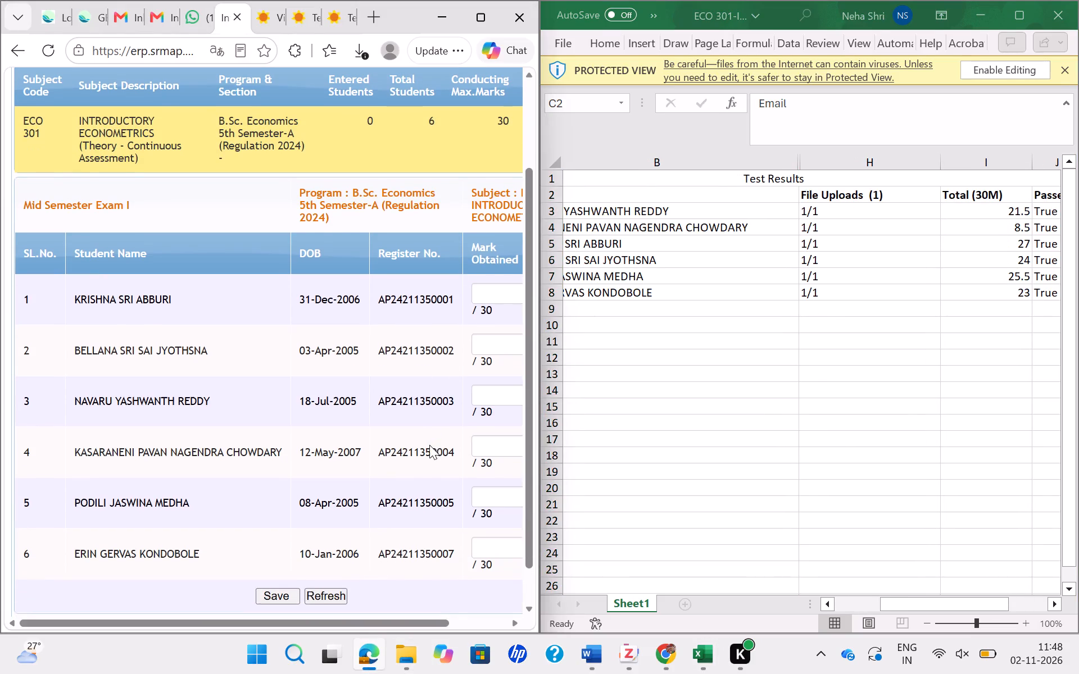
scroll(429, 445, left, 1)
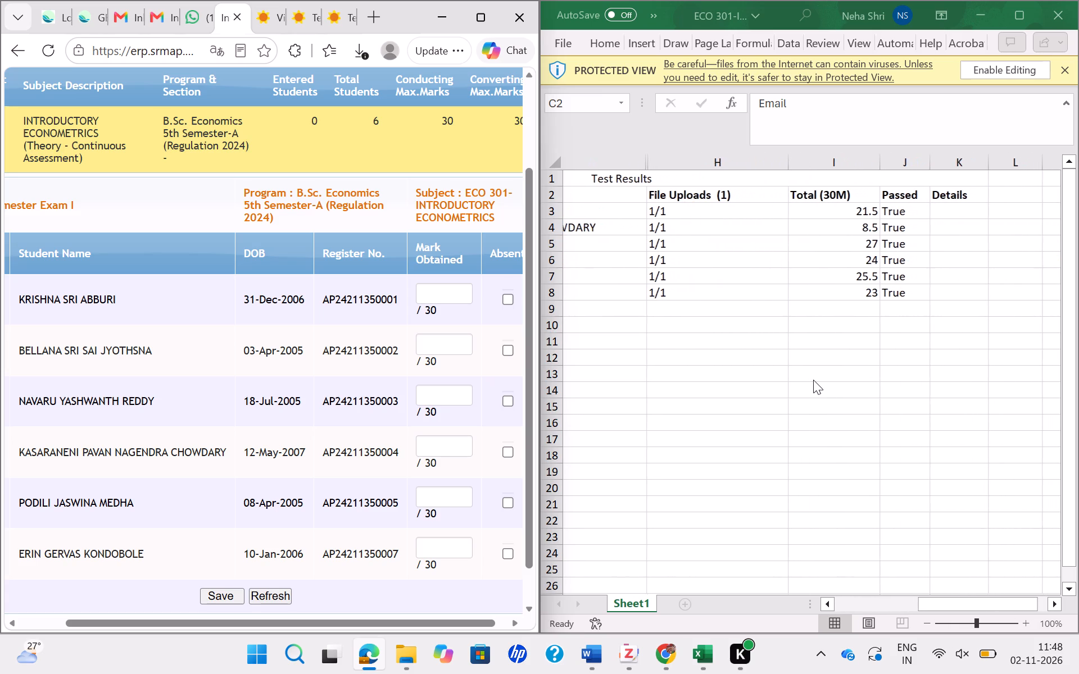
Hide the File Uploads column H in the results sheet and show the Name column beside Total (30M).
click(668, 160)
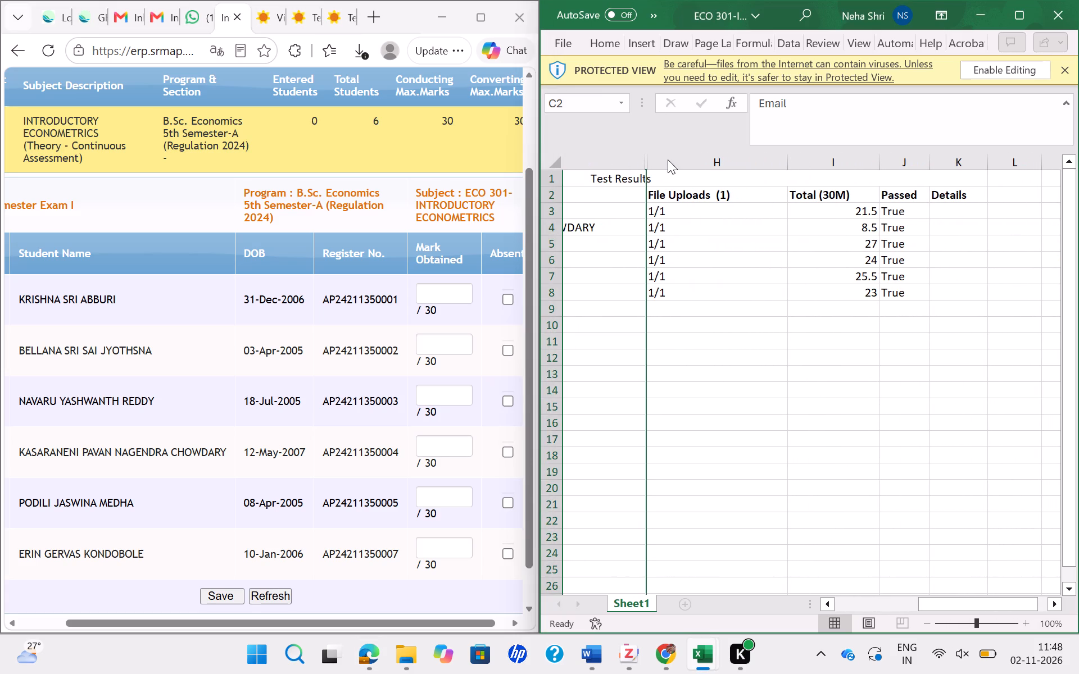
drag(668, 160, 770, 163)
right_click(770, 163)
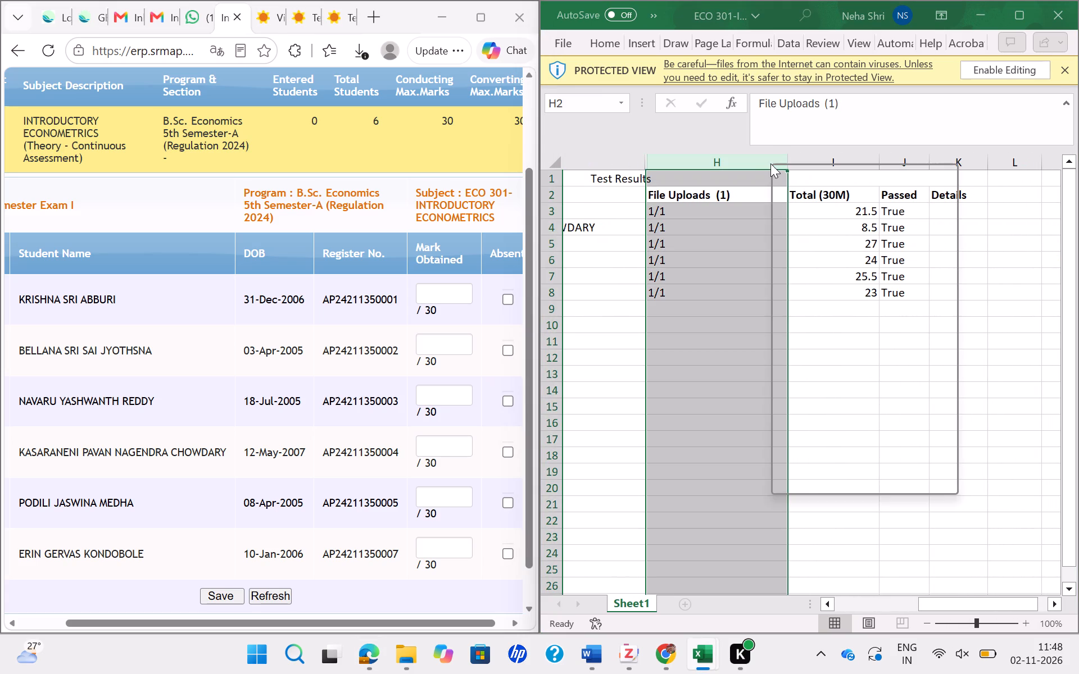
click(846, 457)
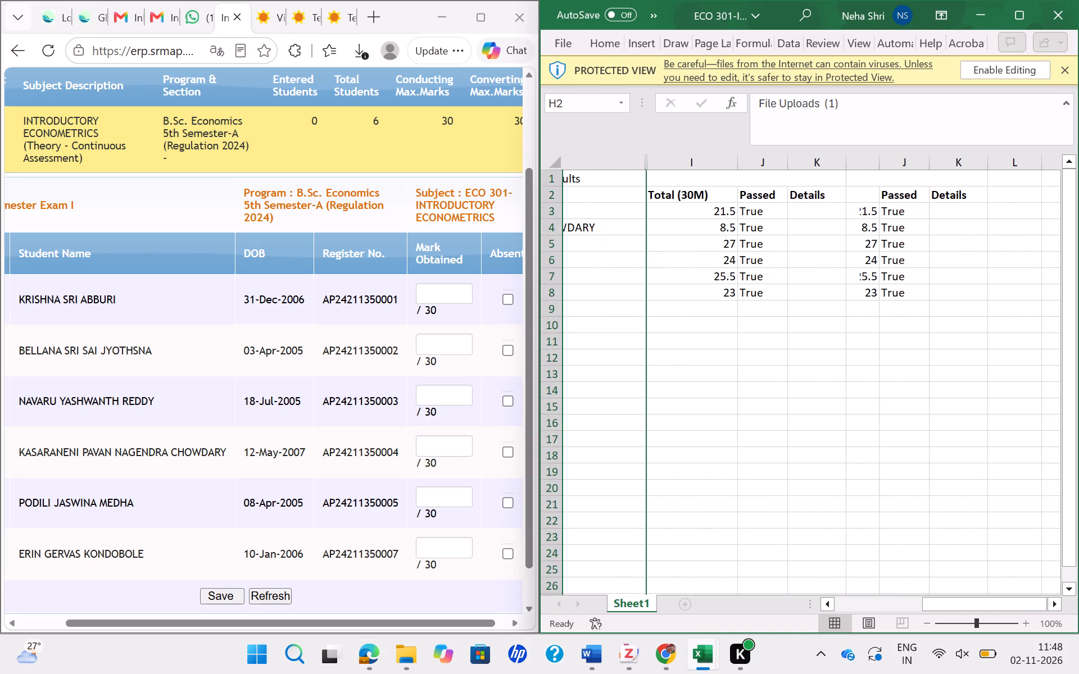
click(828, 605)
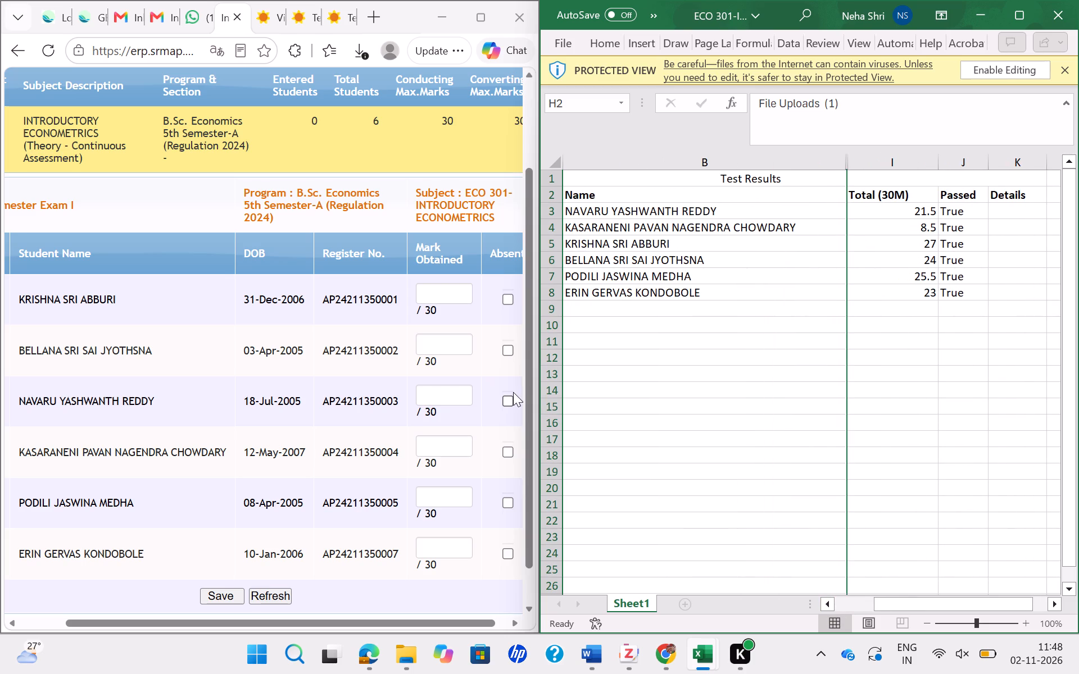
Enter the Mark Obtained for the first three listed students from the results sheet: 27, 24 and 21.5.
click(434, 297)
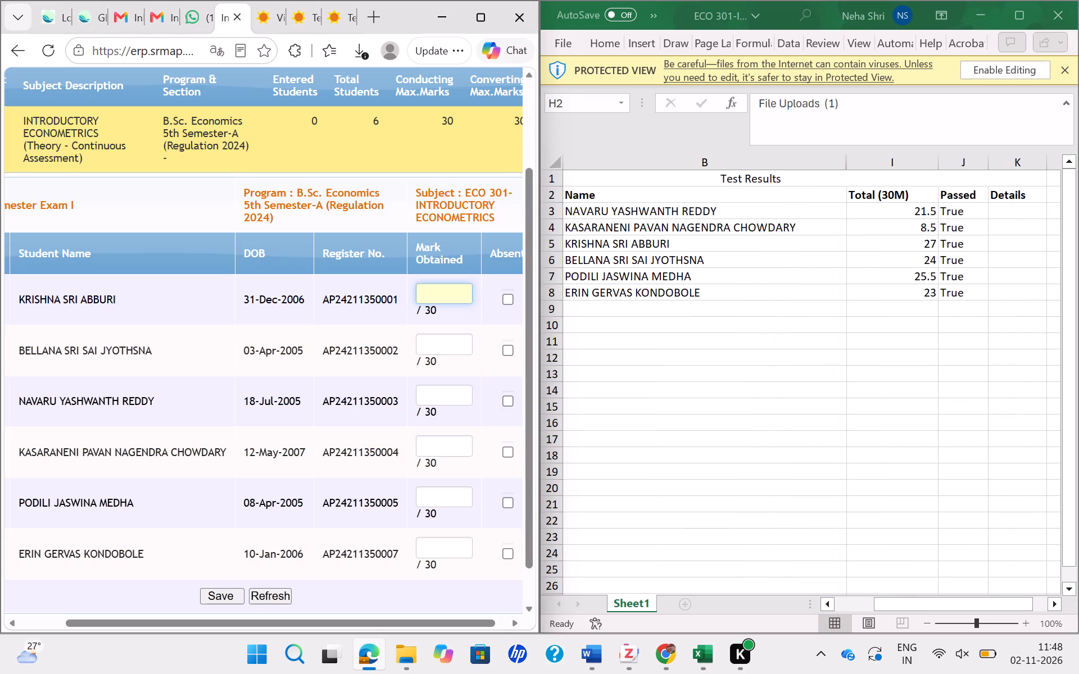
text(27)
key(Tab)
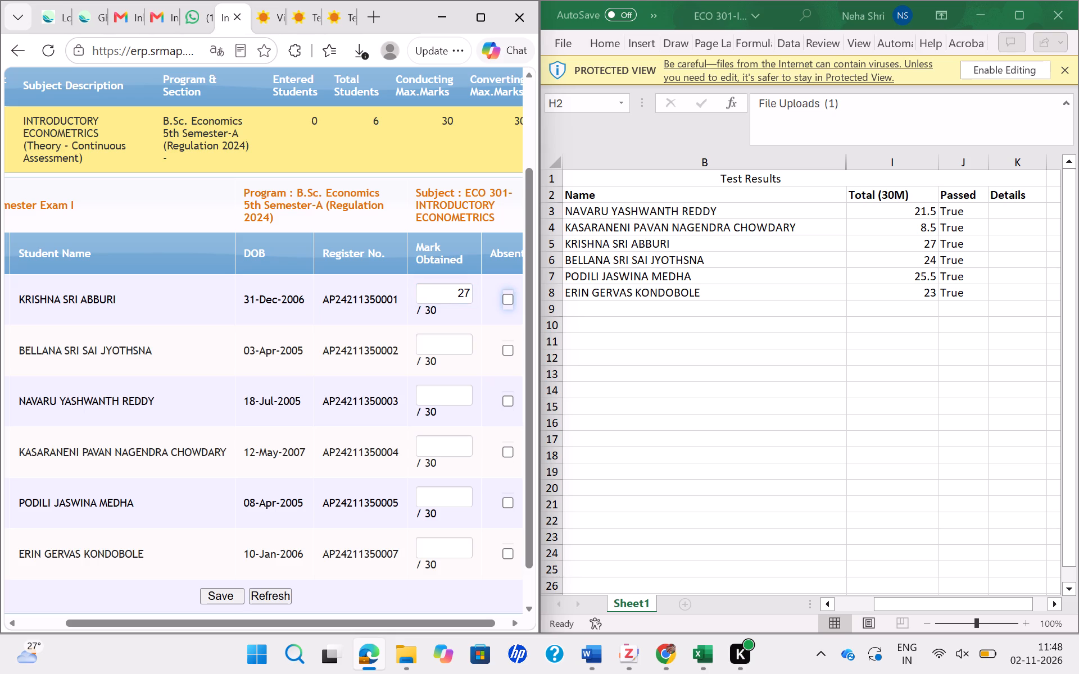
click(454, 348)
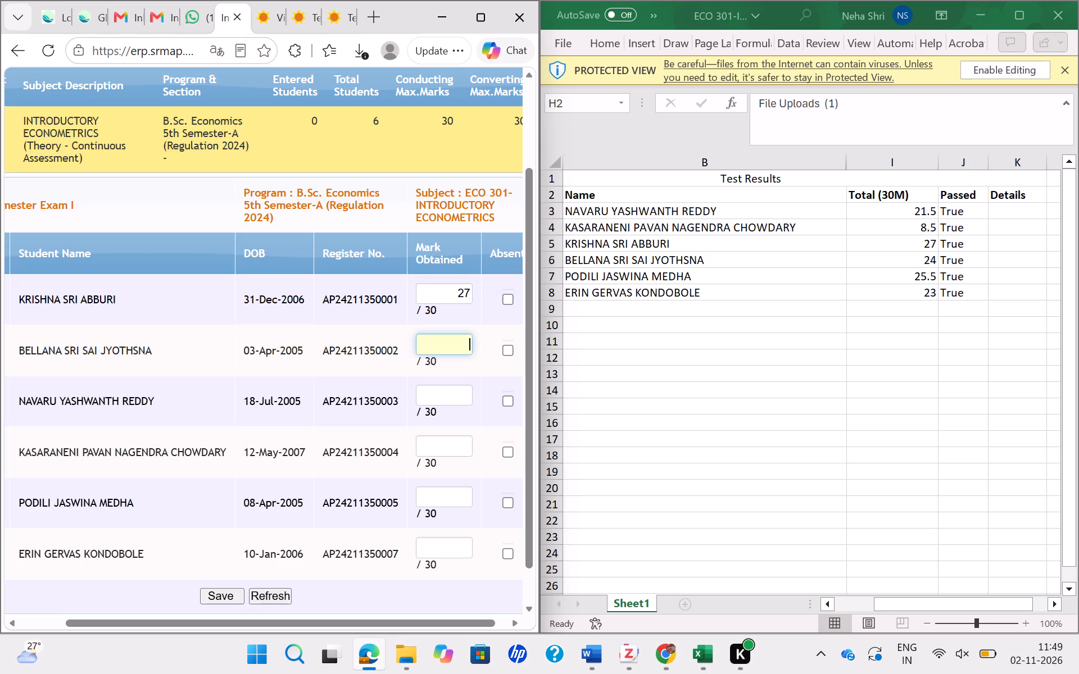
text(24)
click(446, 398)
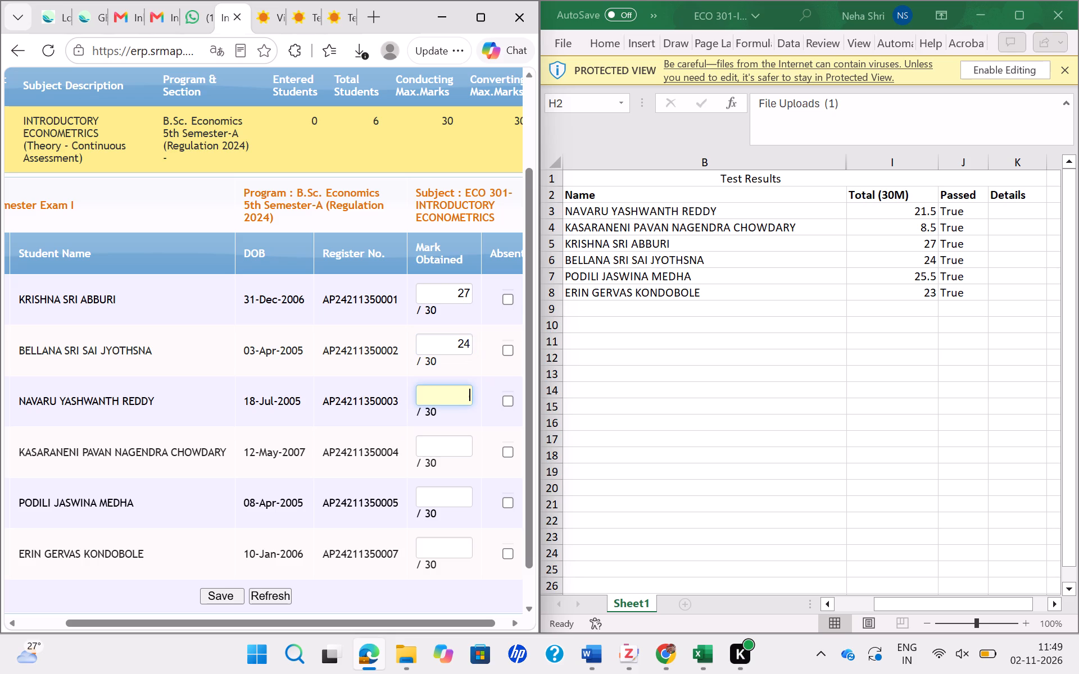
text(21.5)
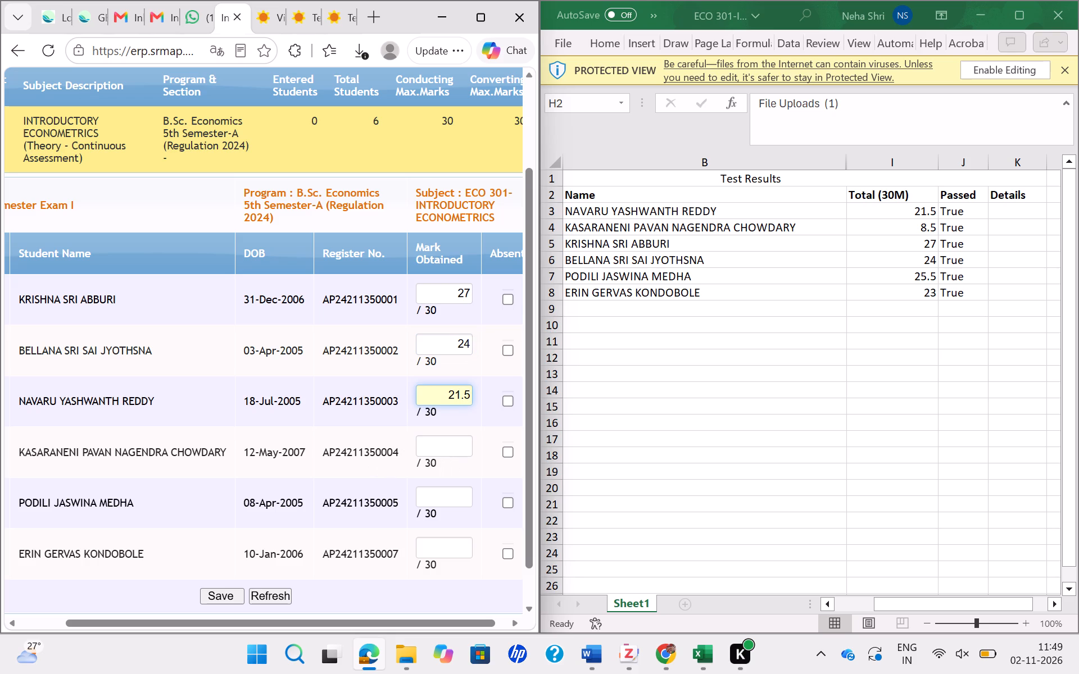
Enter the Mark Obtained for the last three listed students from the results sheet: 8.5, 25.5 and 23.
click(455, 440)
key(8)
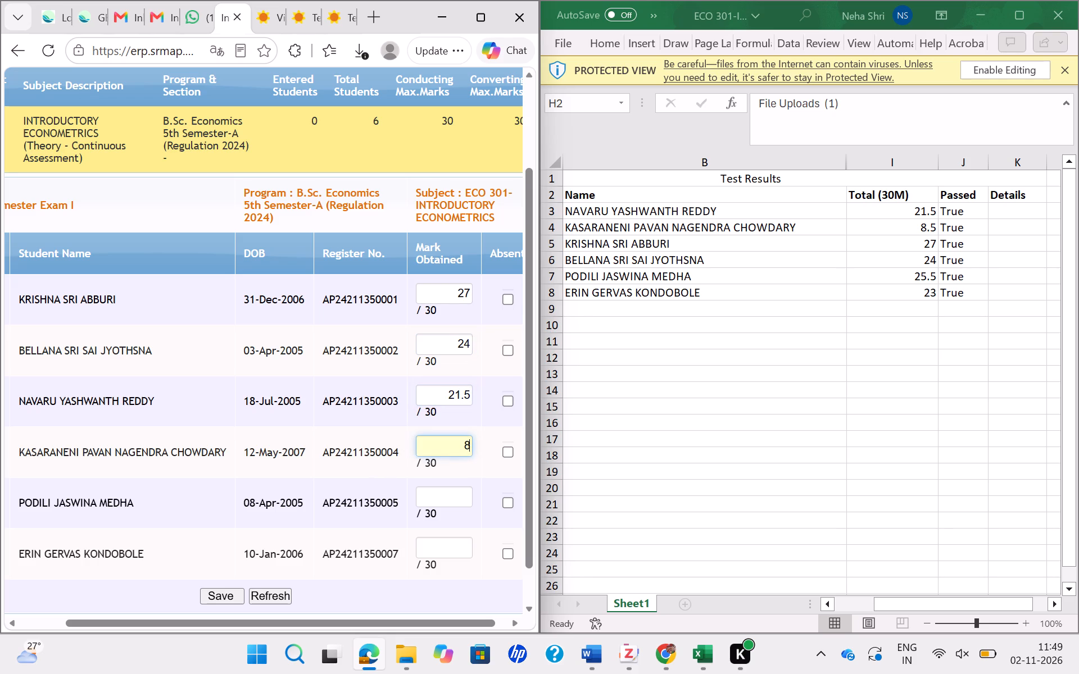
key(period)
key(5)
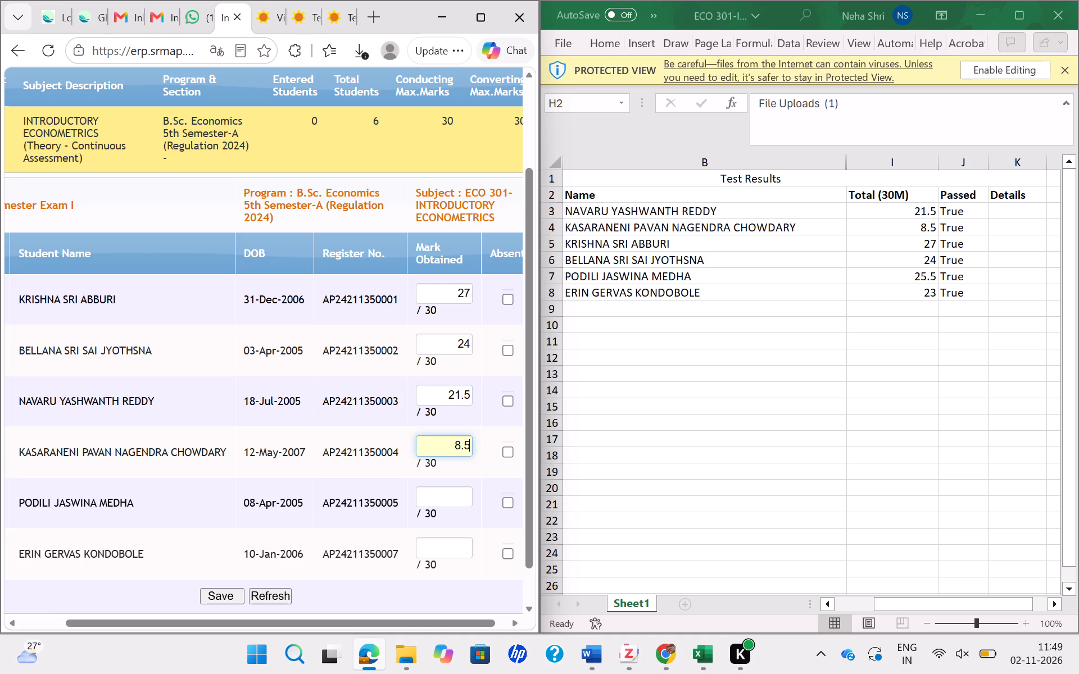
click(455, 494)
text(25.5)
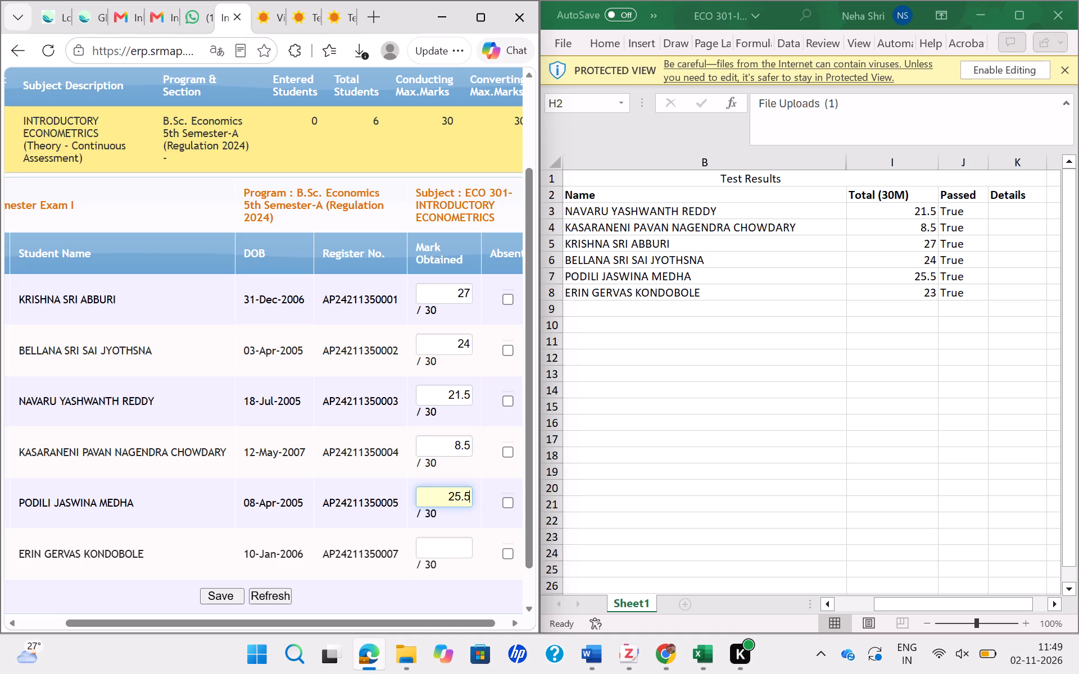
click(449, 550)
text(23)
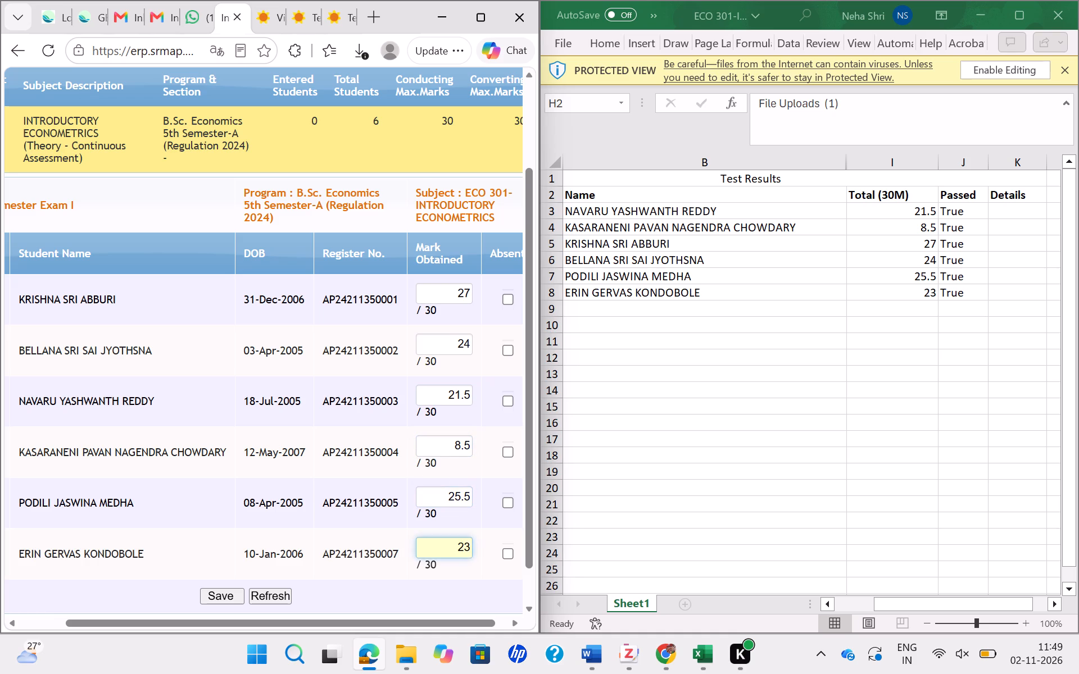
Save the ECO 301 internal mark entry and confirm the save.
click(222, 598)
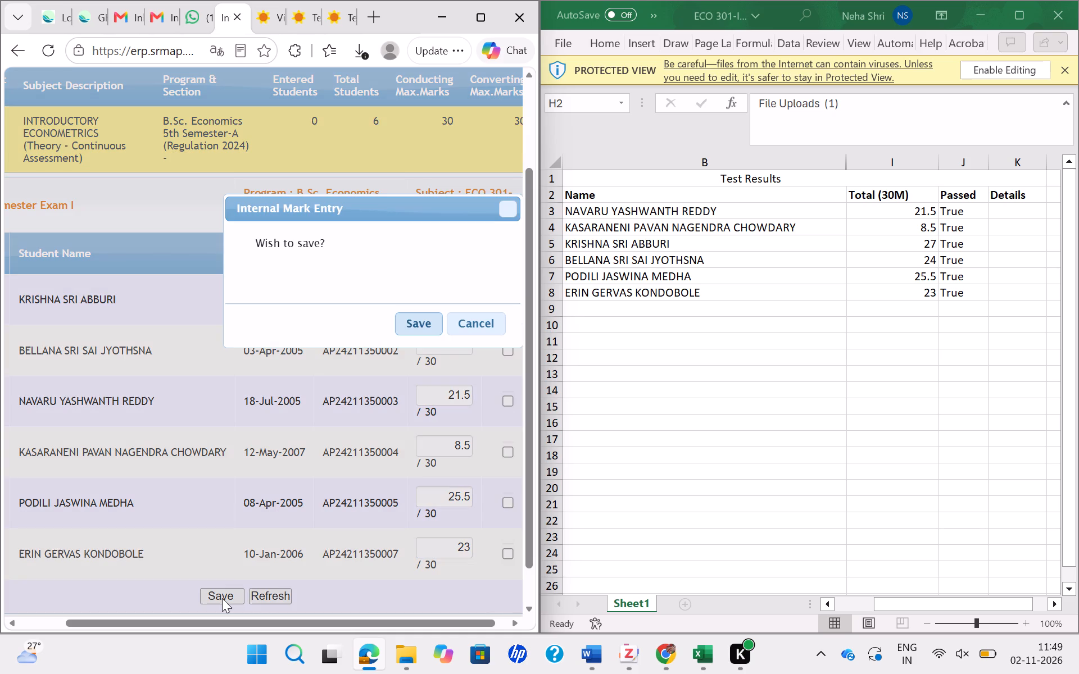
click(429, 312)
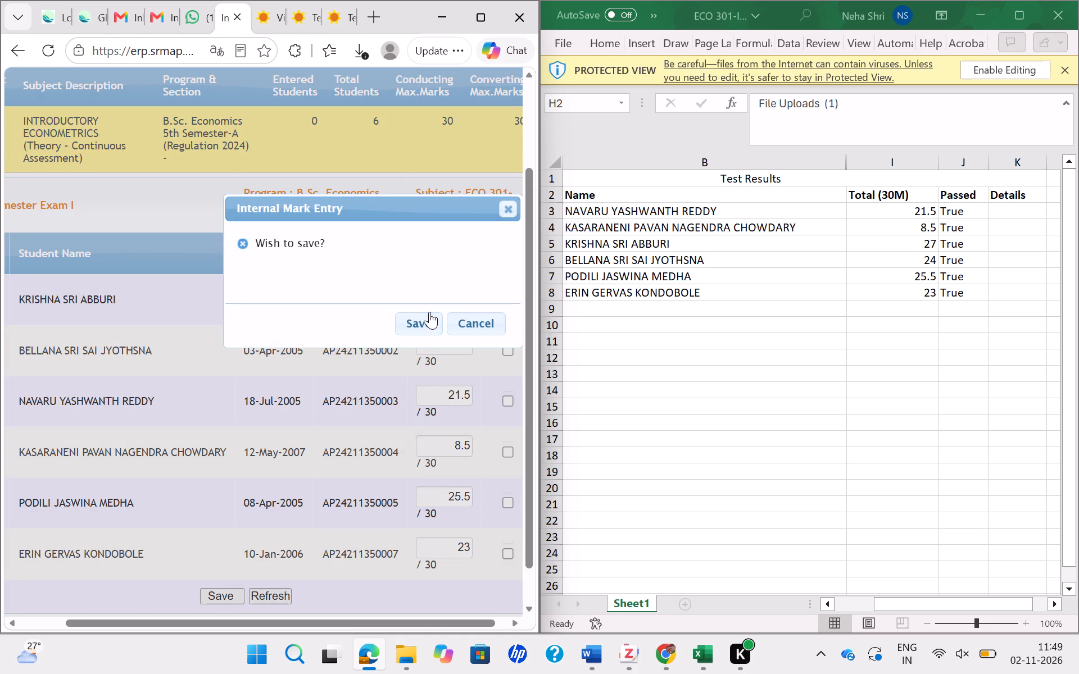
click(420, 326)
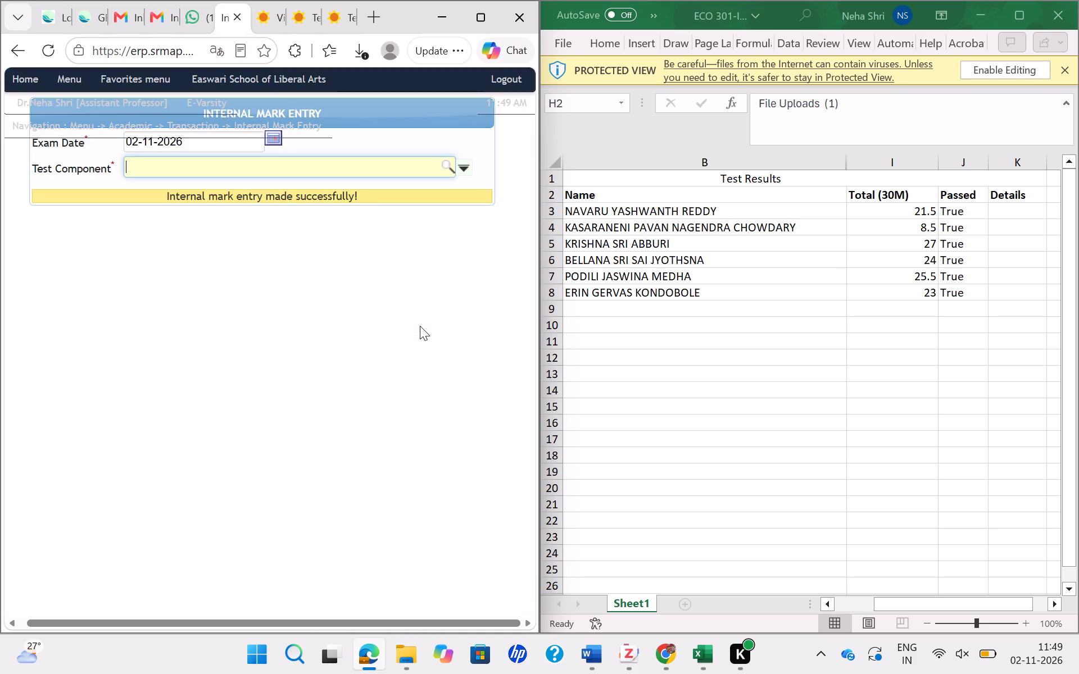
Maximise the browser window and choose Mid Semester Exam I as the Test Component on the Internal Mark Entry page.
click(481, 20)
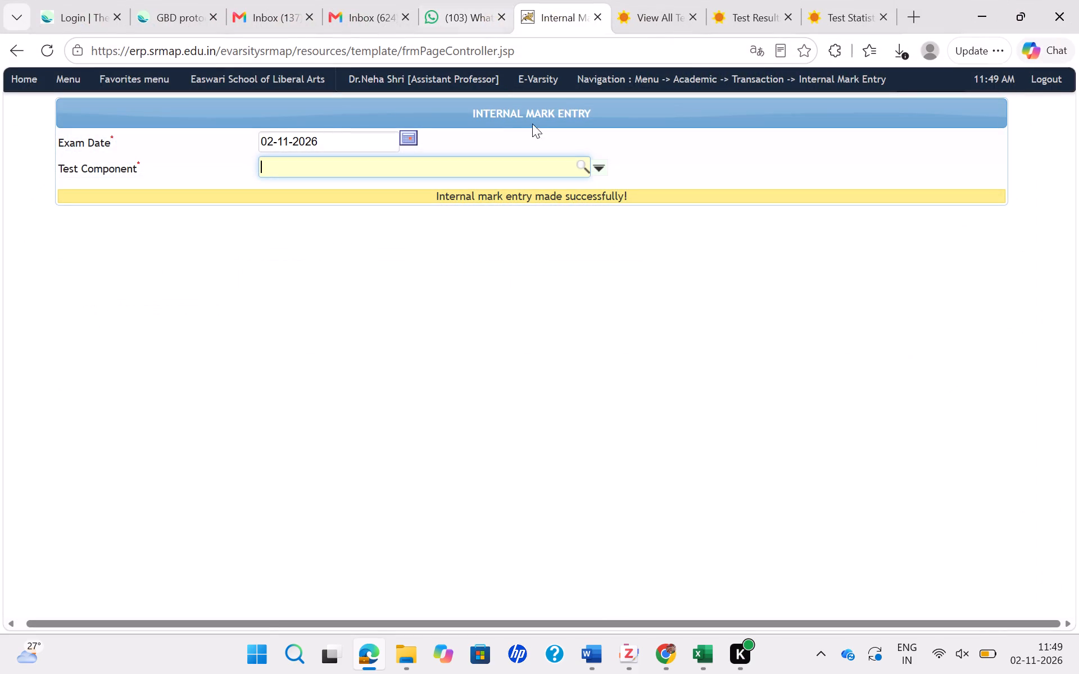
click(602, 161)
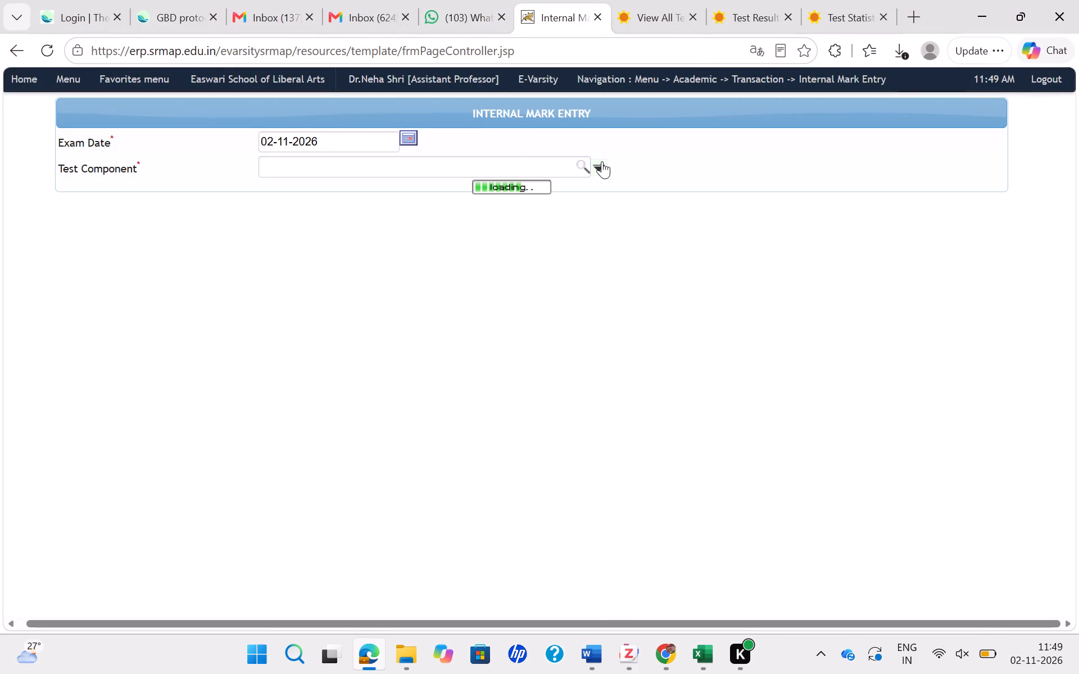
click(408, 134)
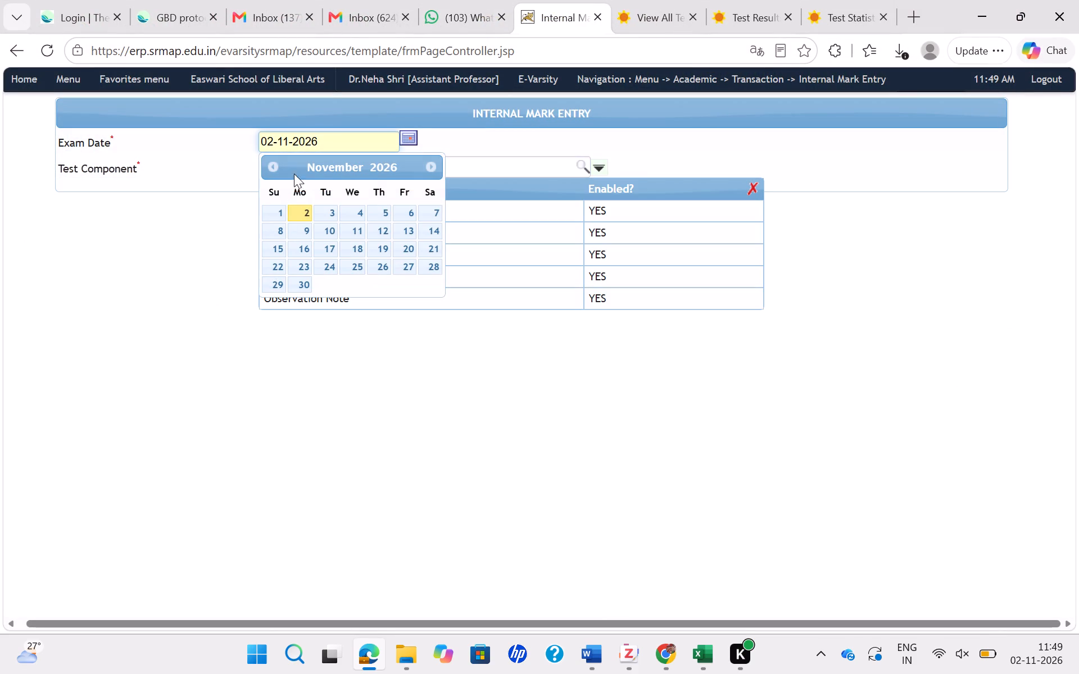
click(505, 144)
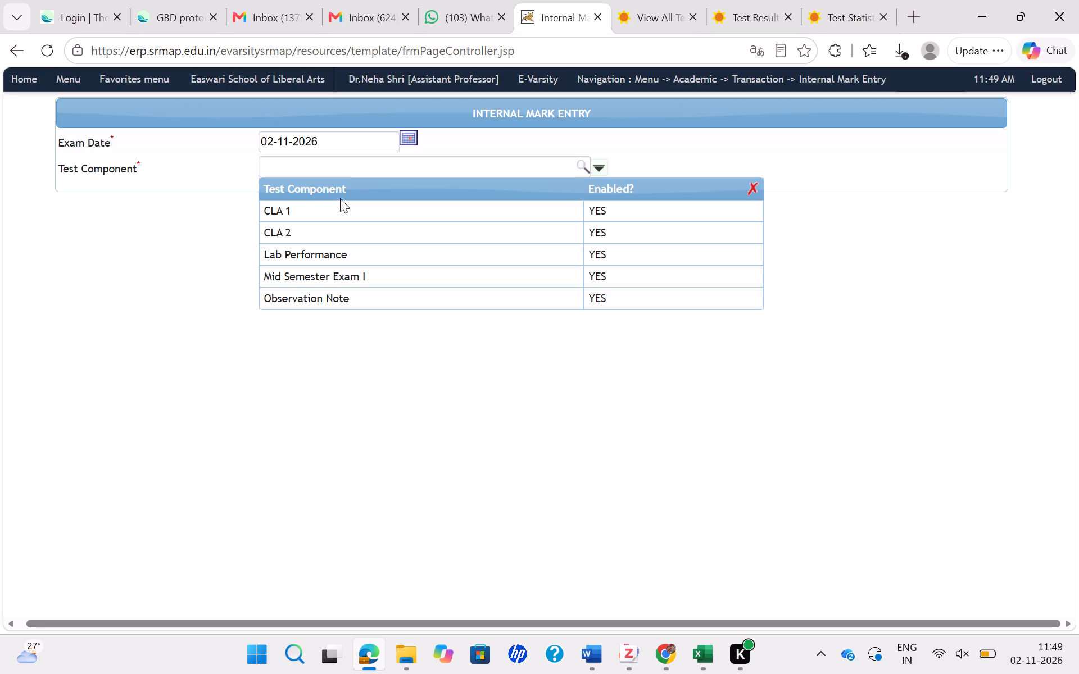
click(316, 274)
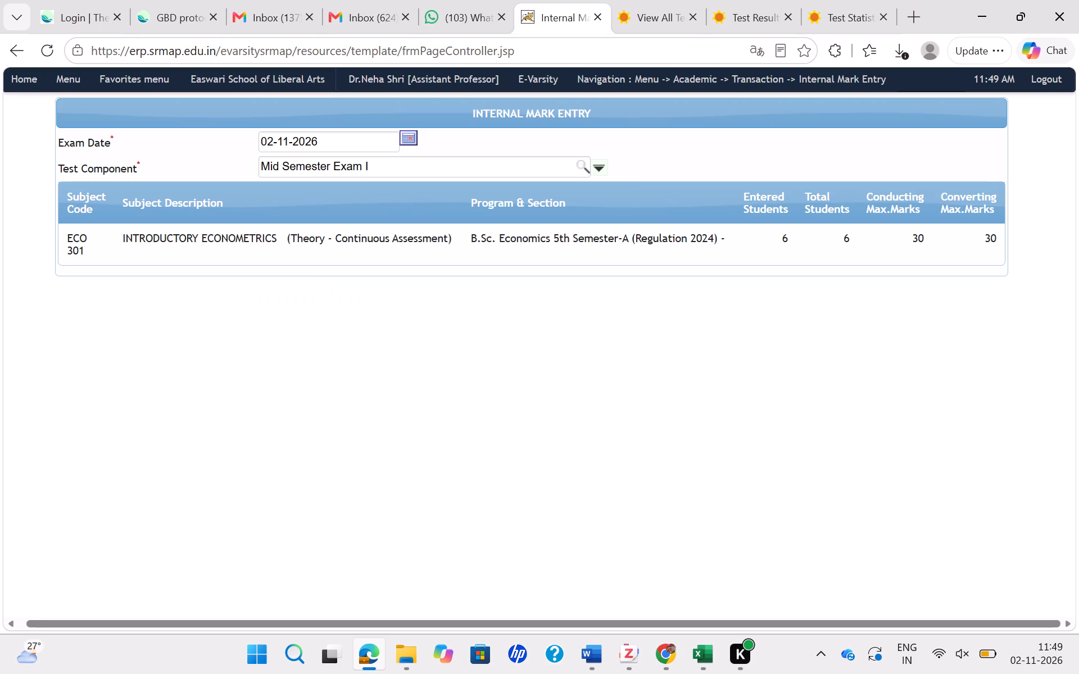
Browse the Exam Date calendar back to September 2026 and forward to October 2026 without picking a date.
click(404, 133)
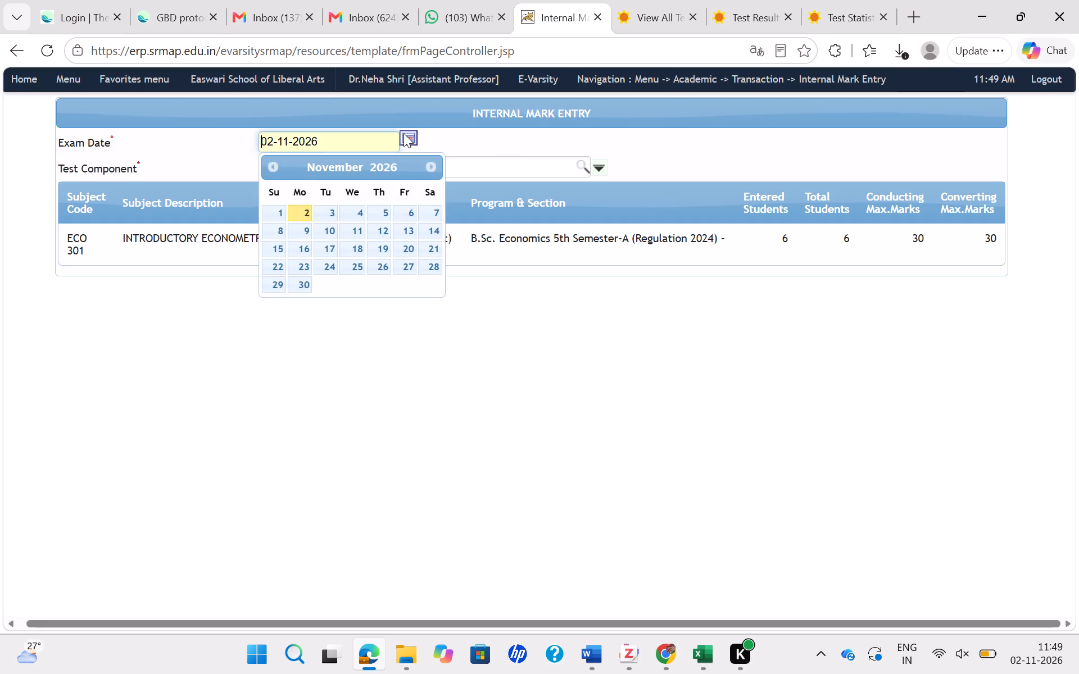
click(504, 142)
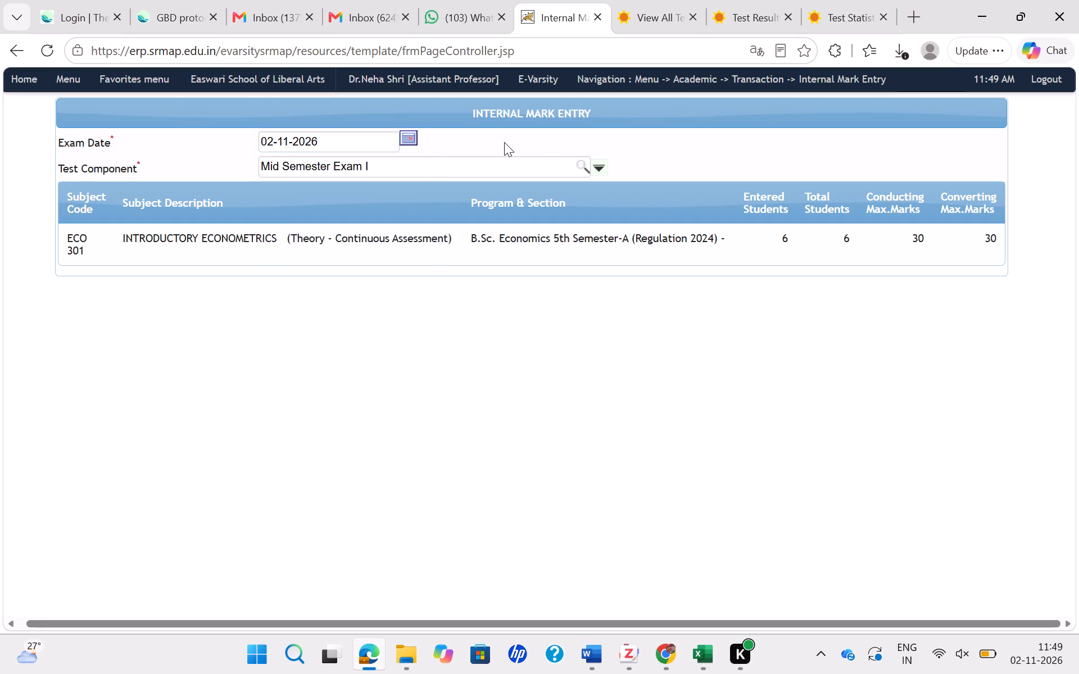
click(408, 133)
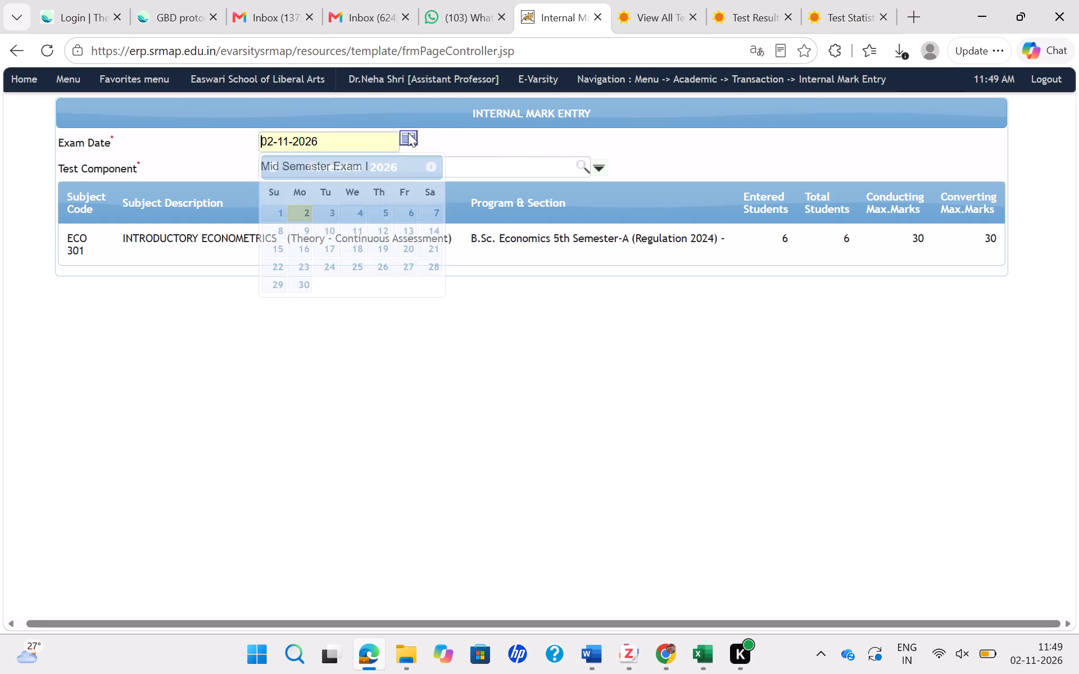
click(268, 171)
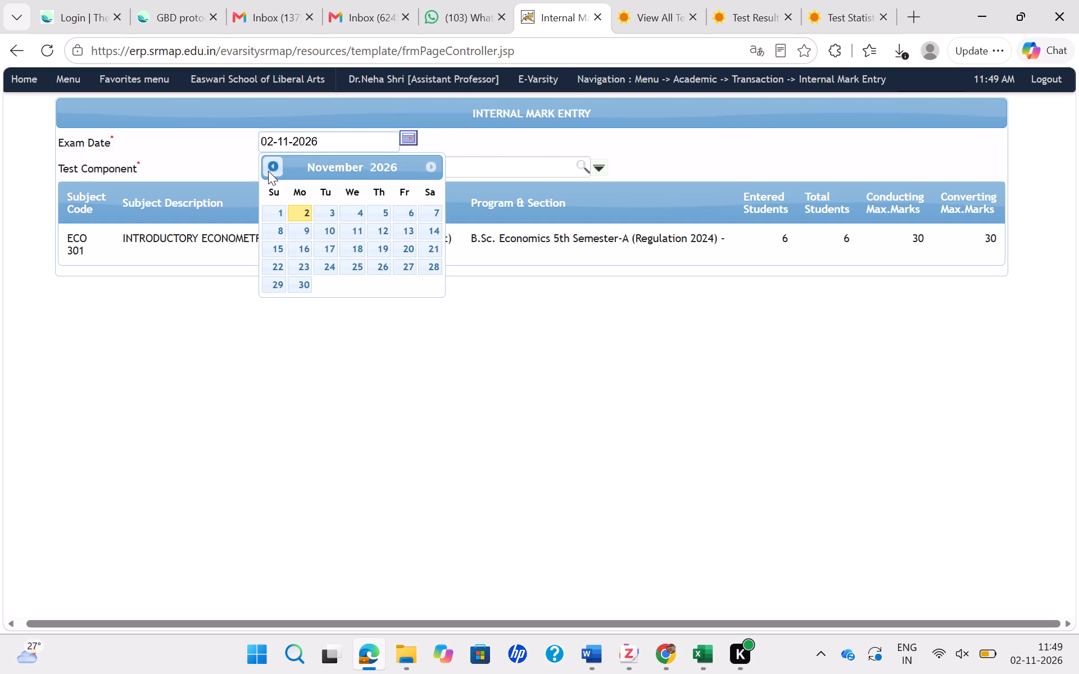
click(268, 171)
click(433, 160)
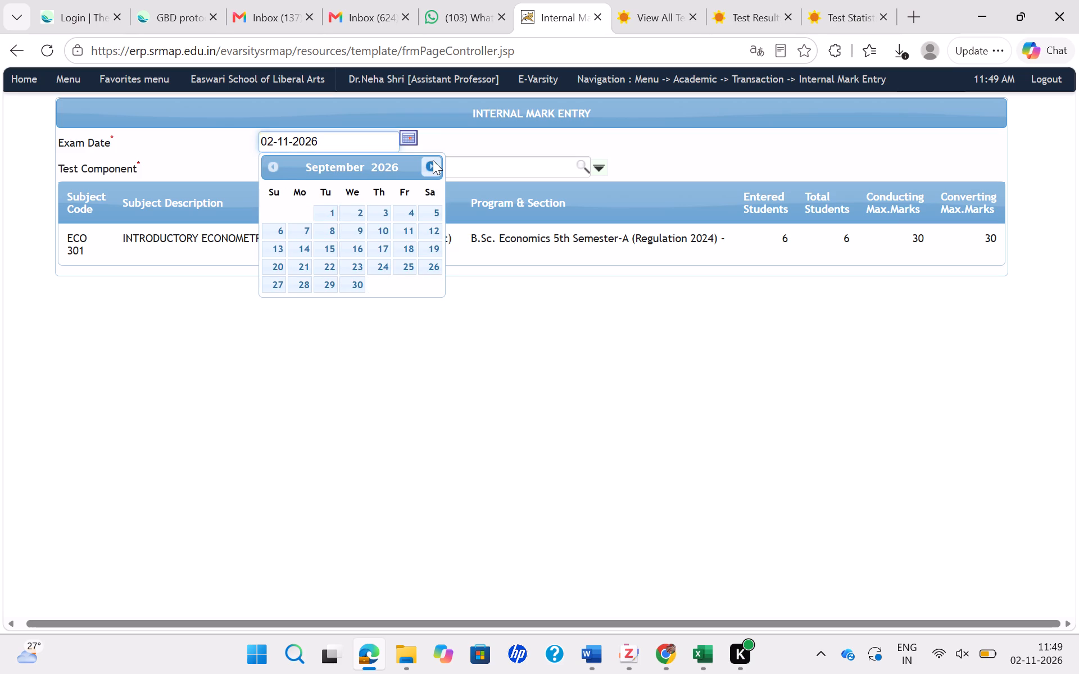
Switch to the ECO 301 results workbook in Excel and maximise its window.
click(704, 667)
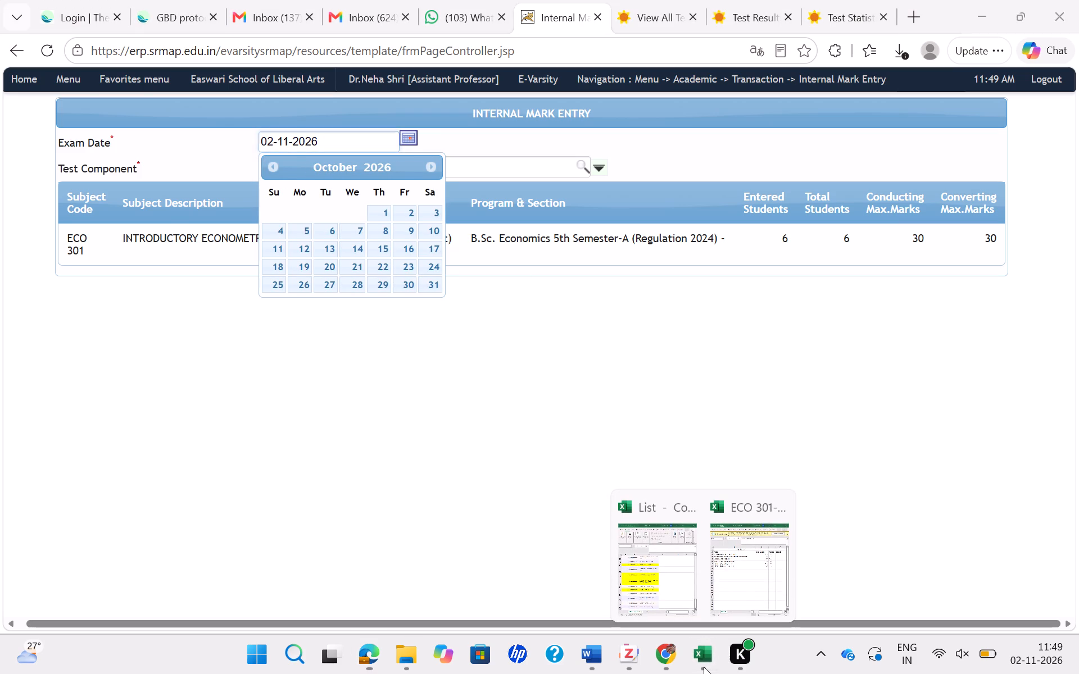
click(759, 598)
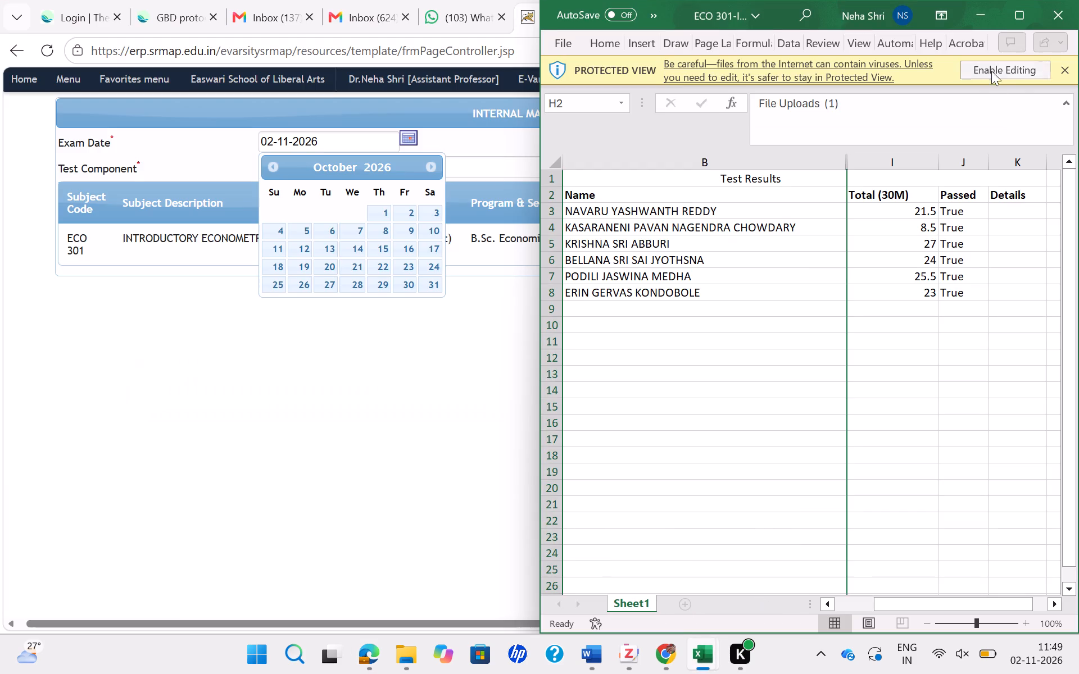
click(1017, 30)
click(1018, 20)
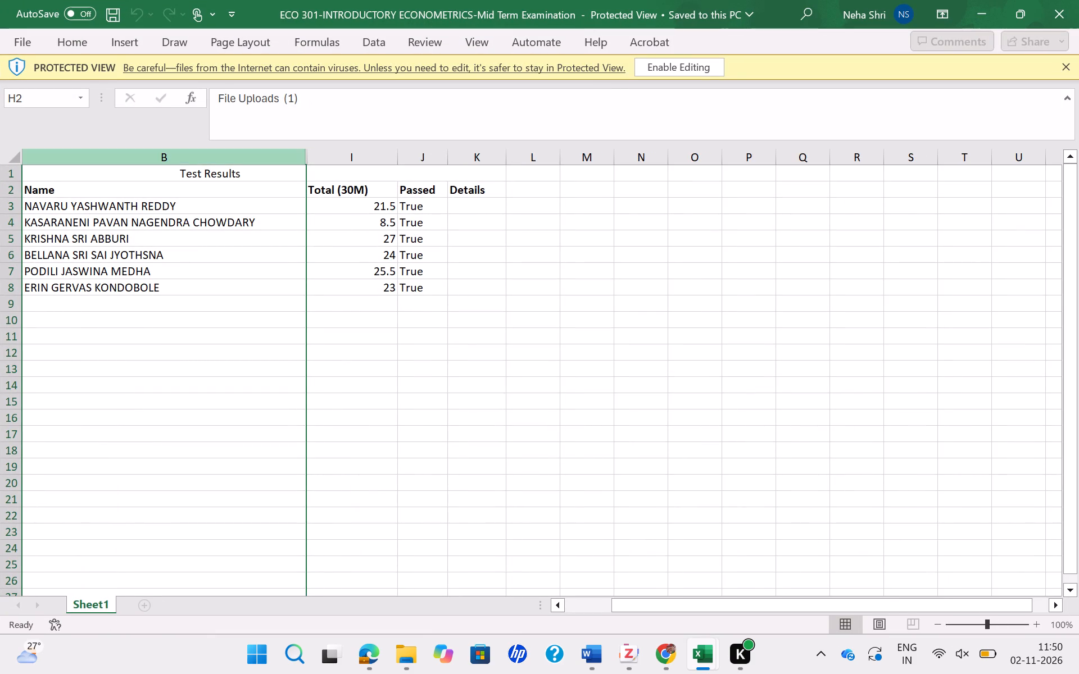
Unhide the File Uploads column H between the Name and Total (30M) columns in the results sheet.
drag(293, 161, 323, 161)
right_click(334, 165)
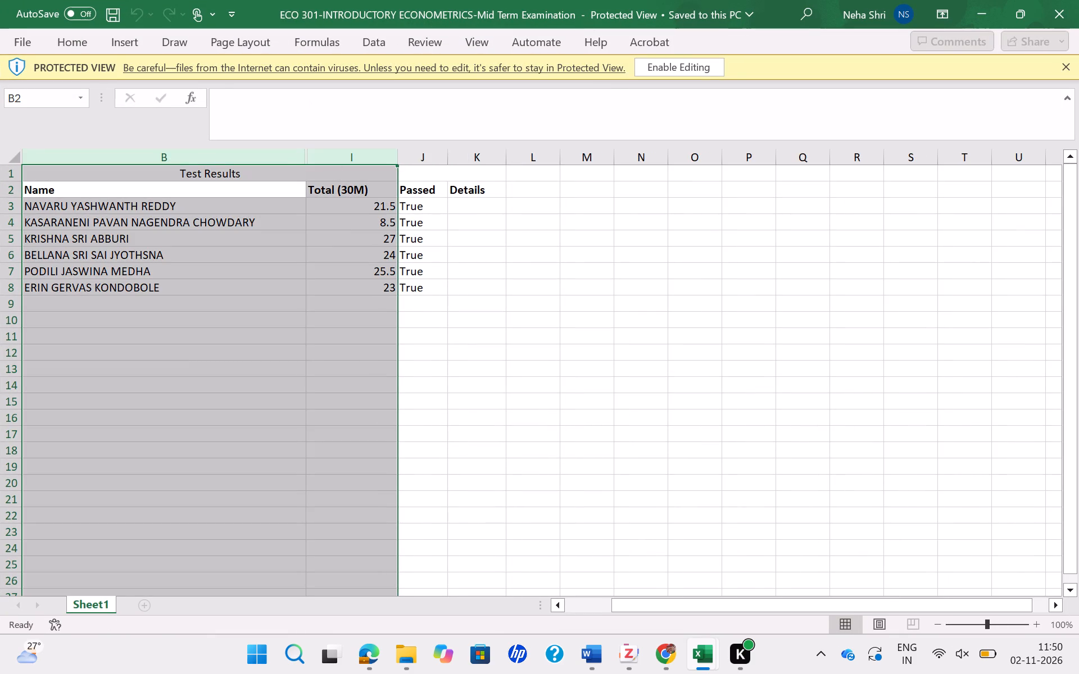
right_click(334, 165)
click(308, 156)
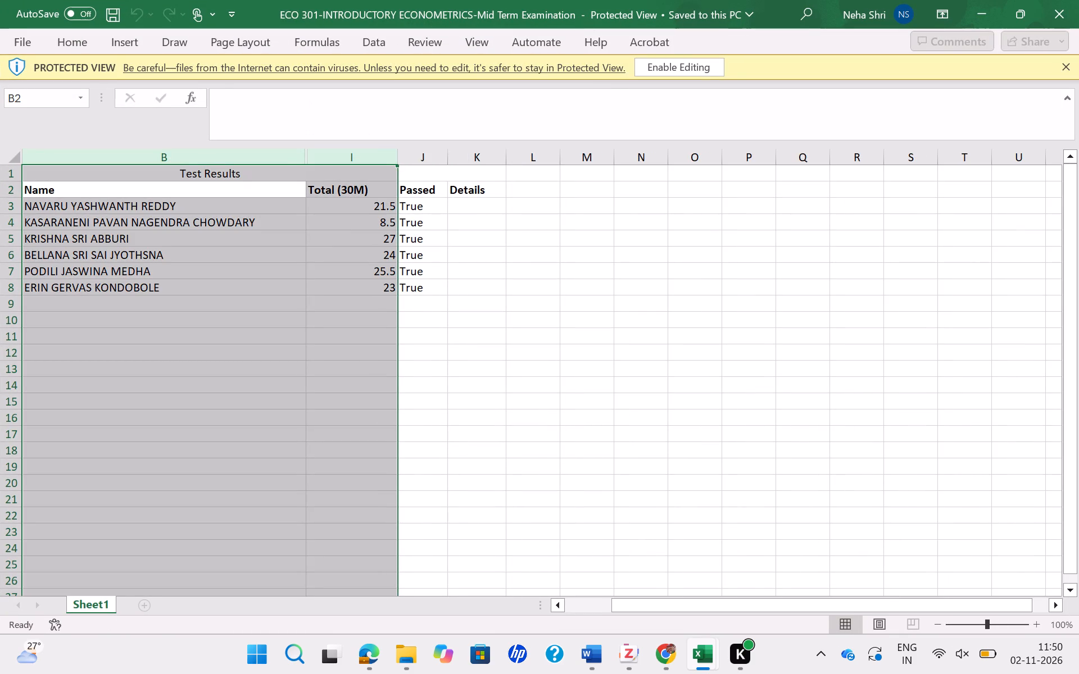
click(355, 288)
click(306, 161)
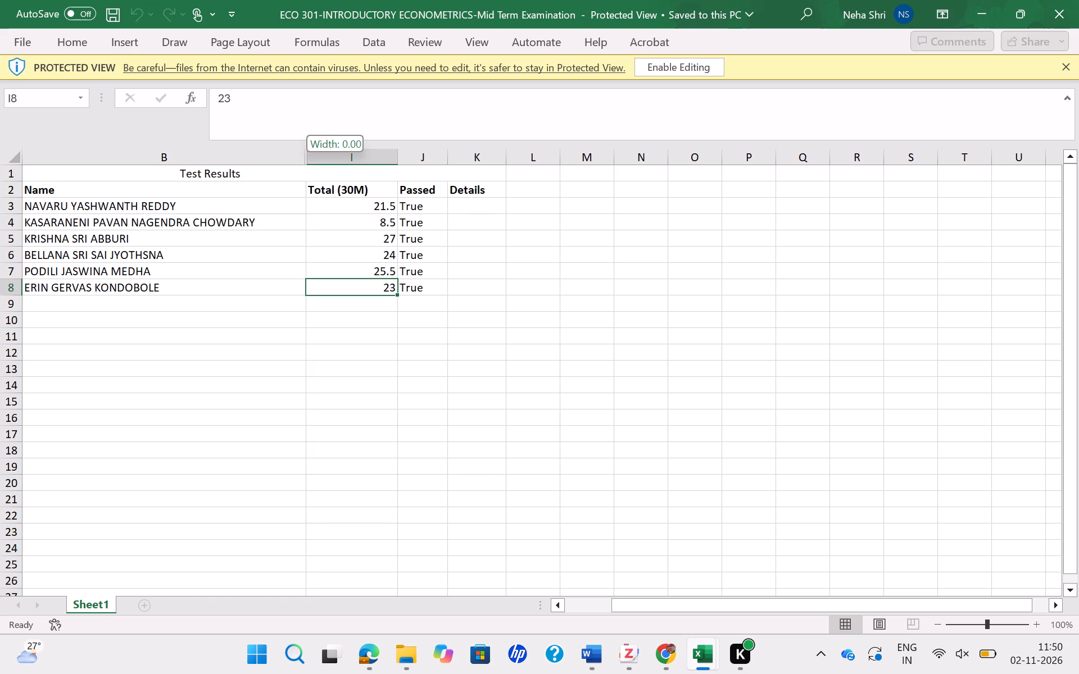
right_click(306, 161)
click(368, 487)
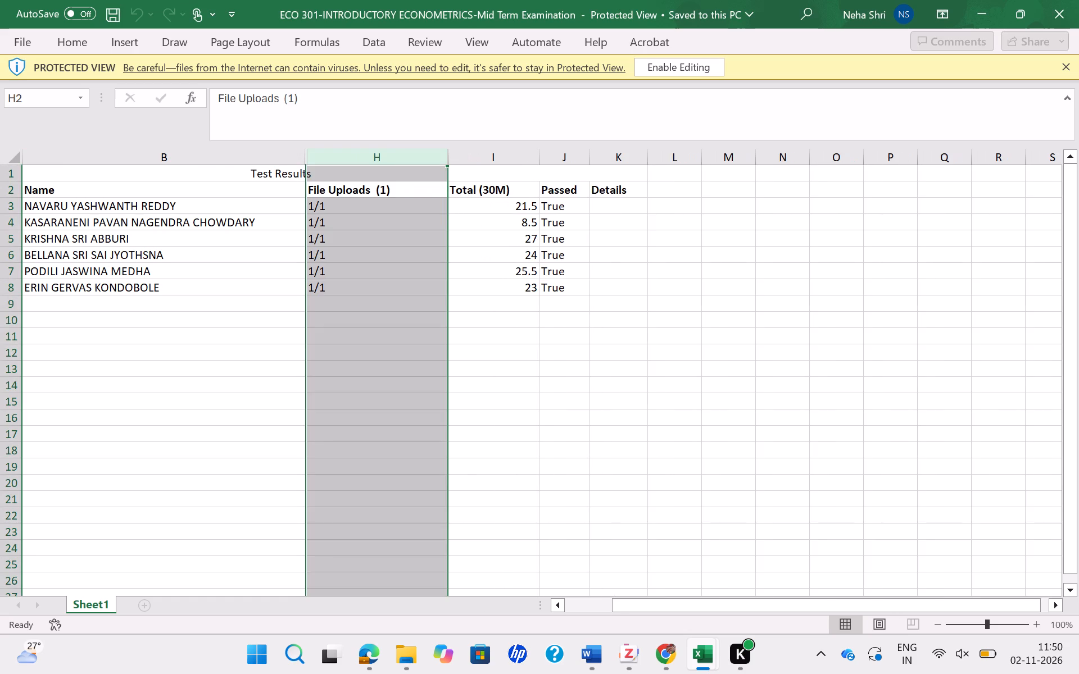
key(ctrl+y)
Unhide the hidden columns between the Name column B and the File Uploads column H in the results sheet.
click(480, 359)
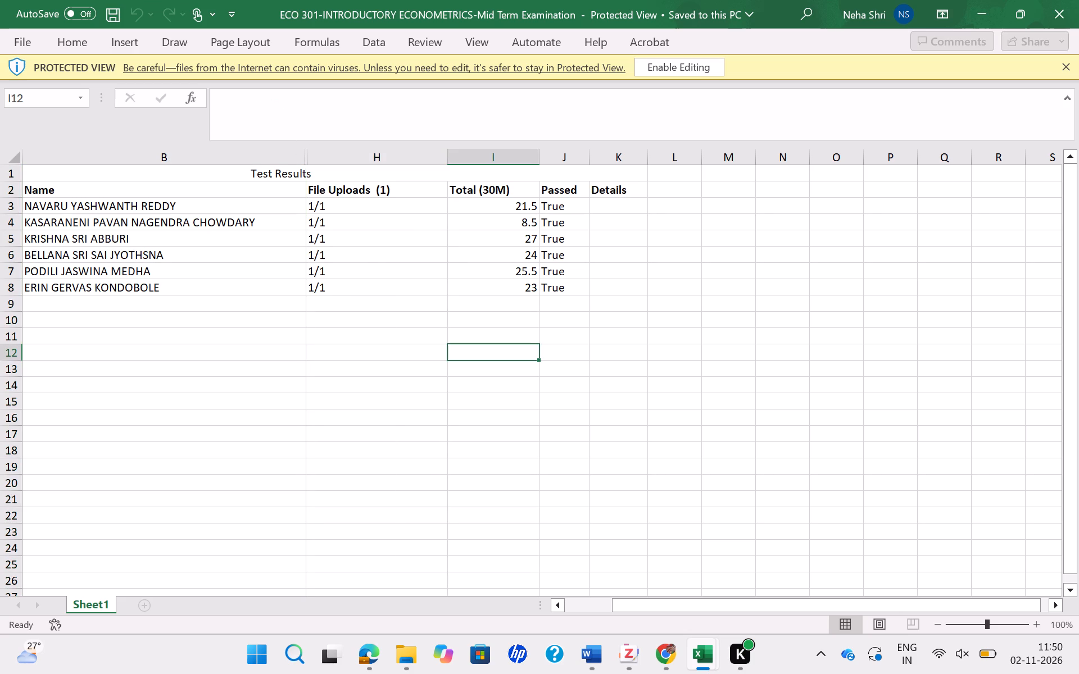
click(303, 157)
right_click(303, 157)
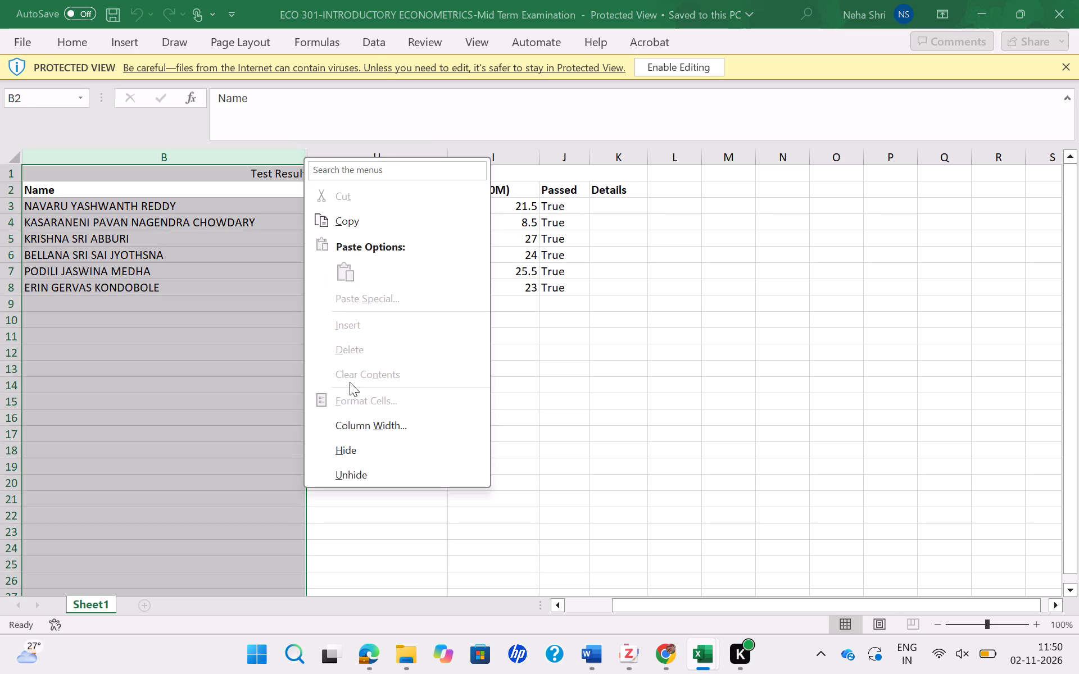
click(358, 472)
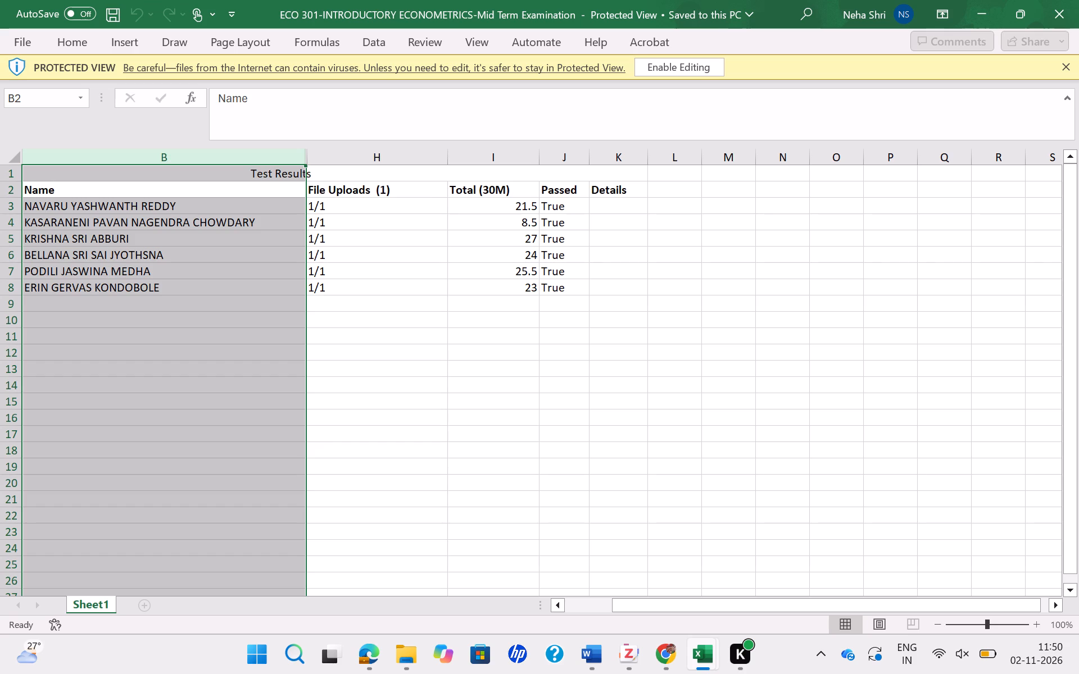
drag(269, 155, 334, 174)
right_click(334, 174)
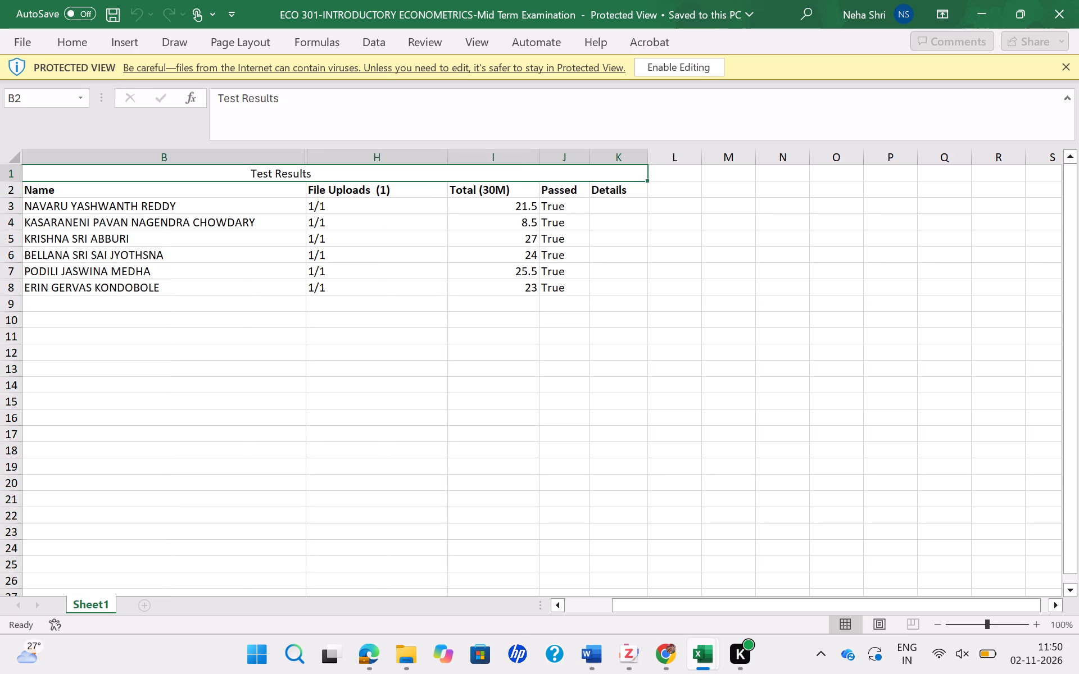
click(563, 429)
drag(297, 158, 323, 160)
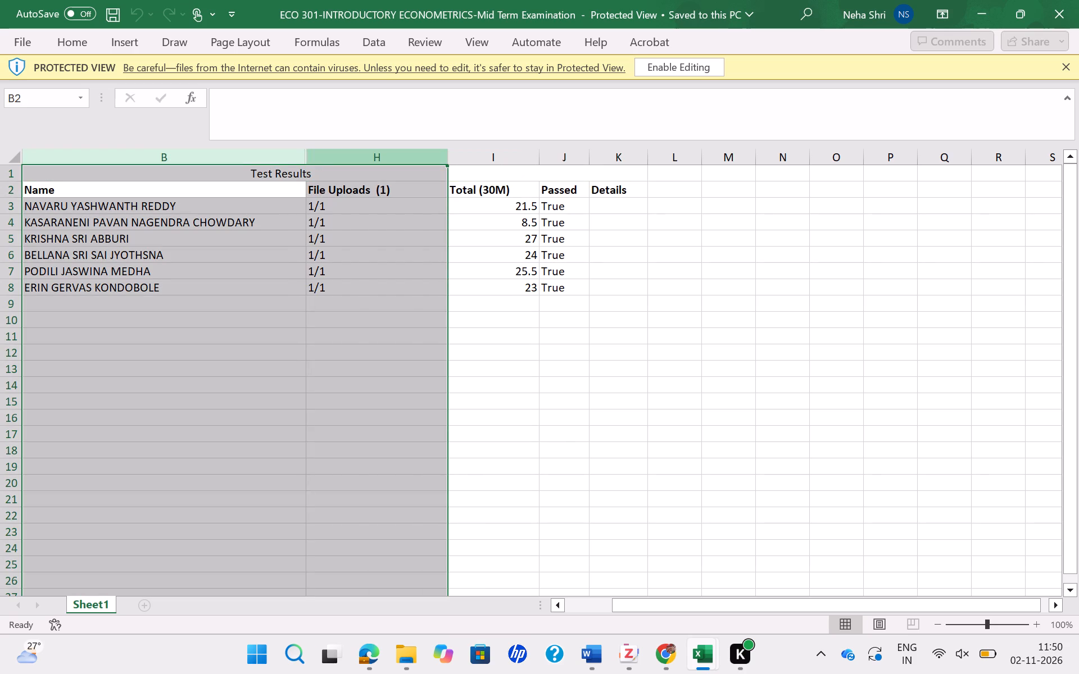
right_click(323, 160)
click(375, 481)
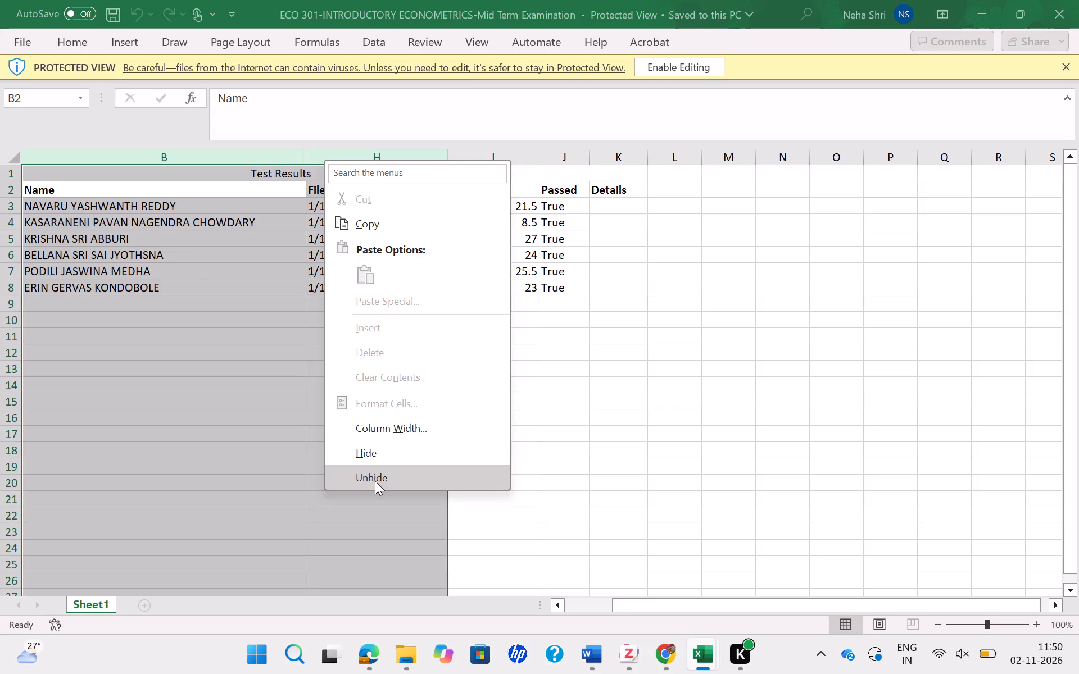
scroll(637, 435, left, 1)
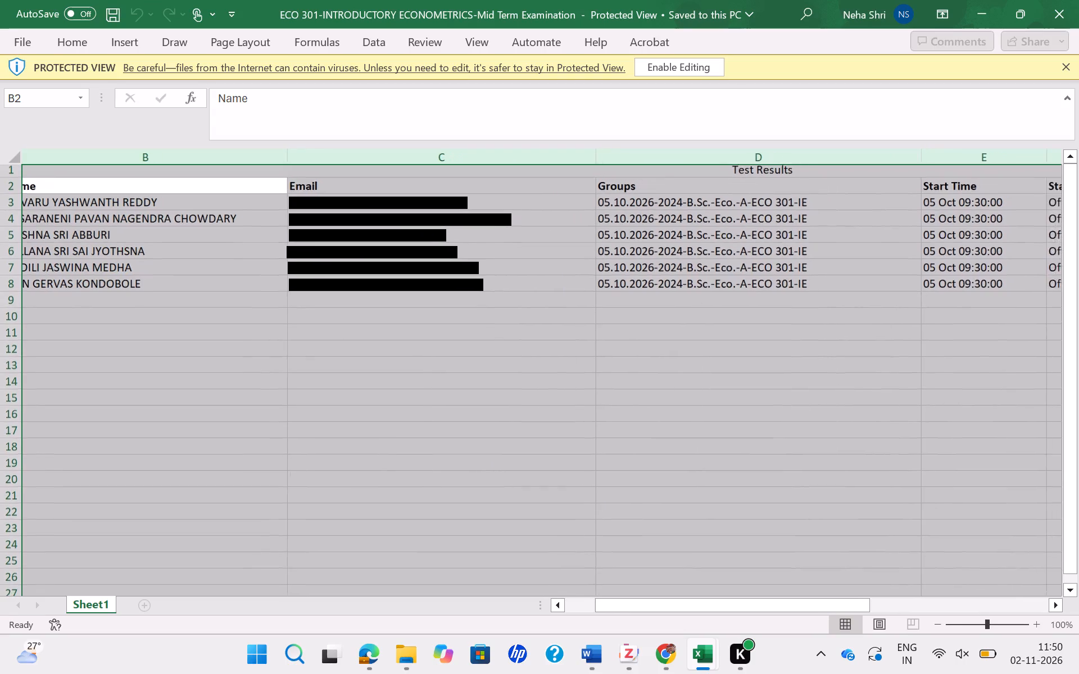
scroll(637, 435, left, 1)
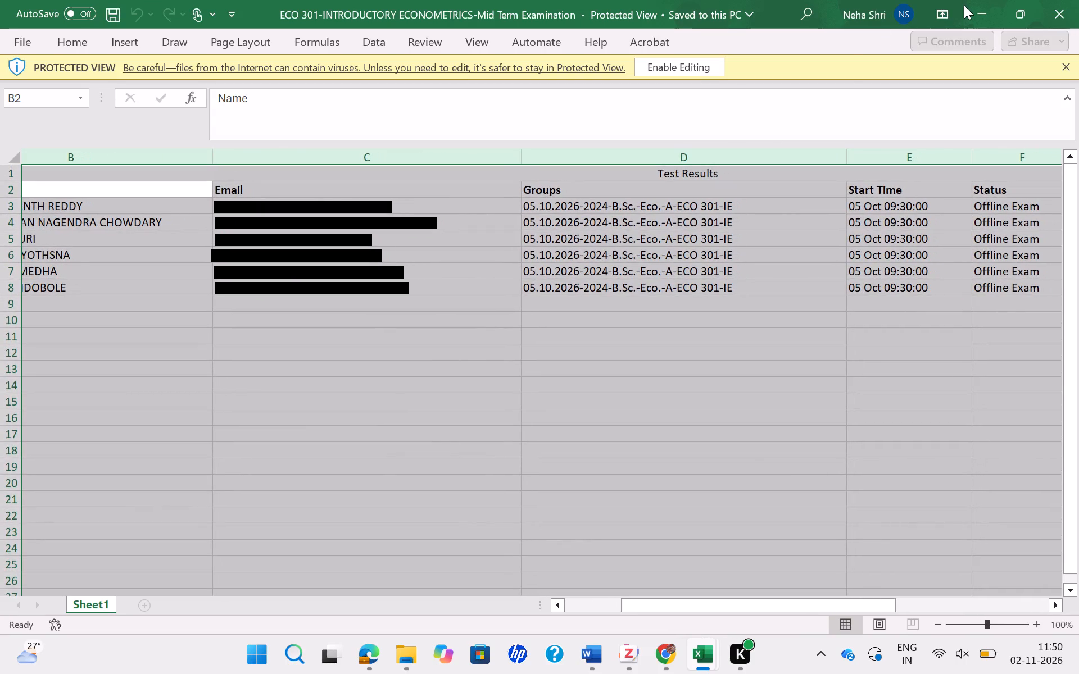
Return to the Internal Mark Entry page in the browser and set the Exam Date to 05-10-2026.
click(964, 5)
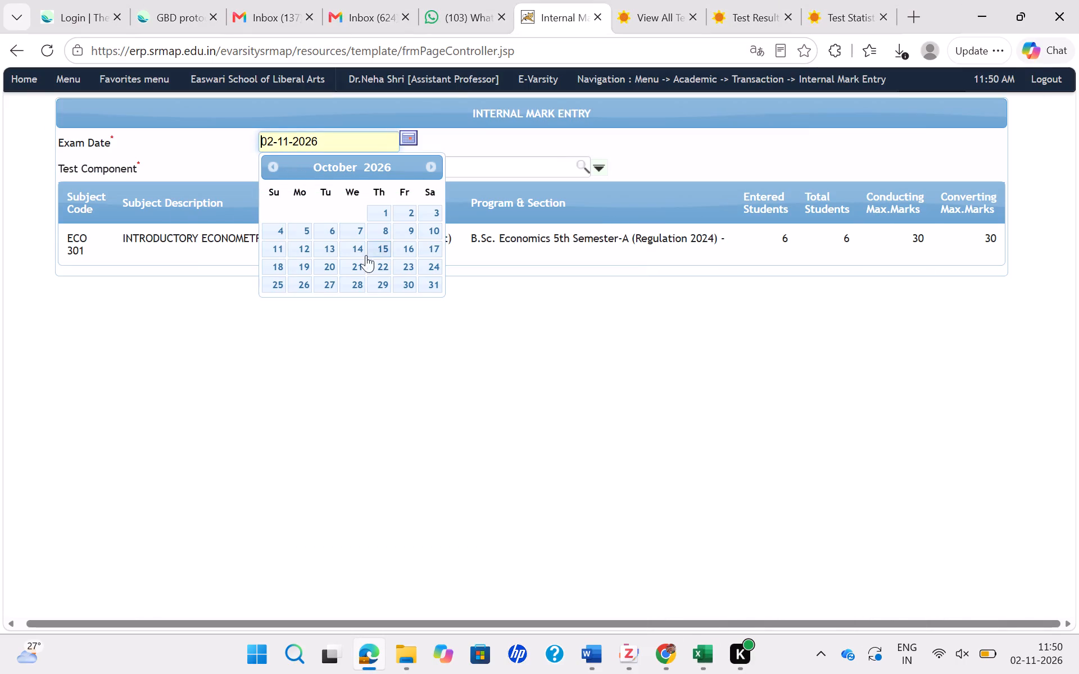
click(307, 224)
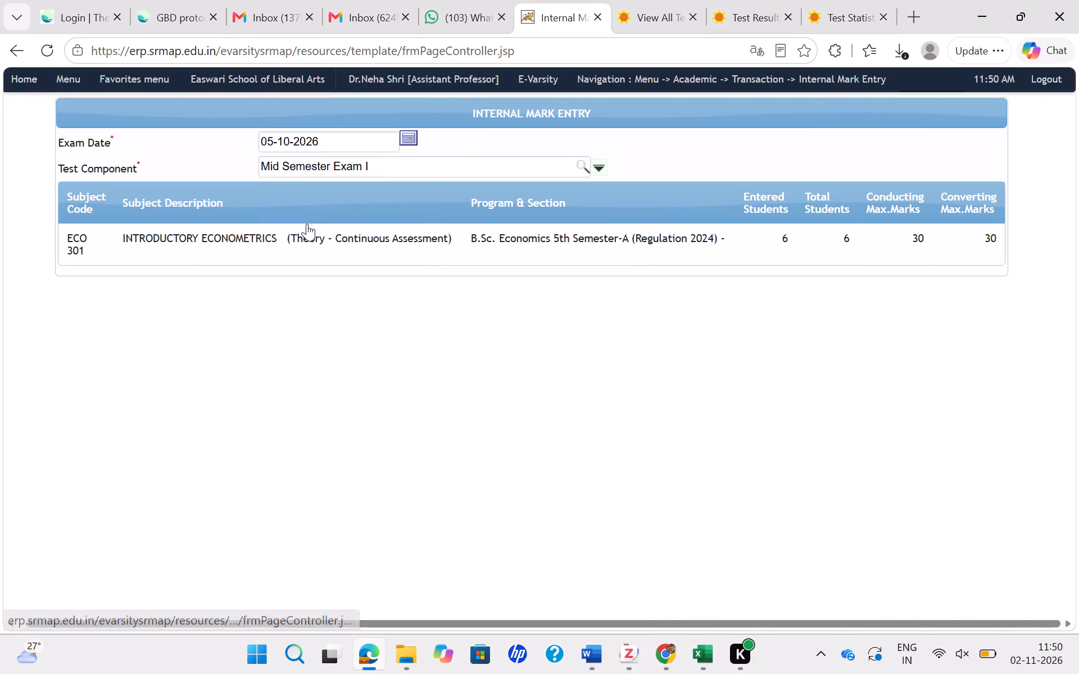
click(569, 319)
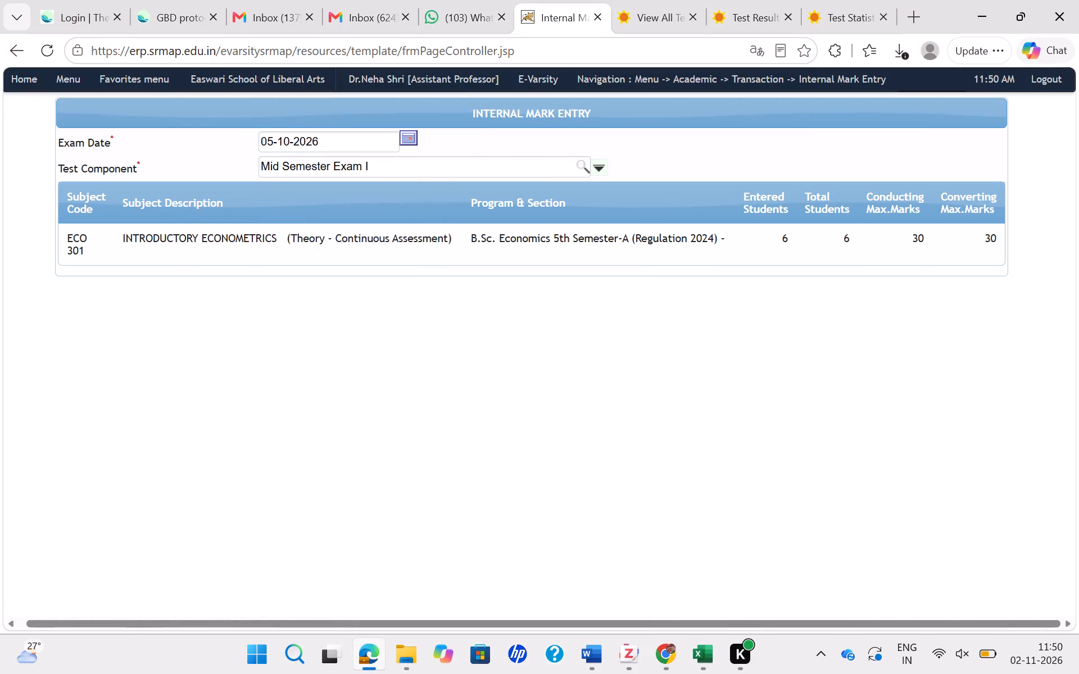
Reselect Mid Semester Exam I as the Test Component and open the ECO 301 entry to check its student list.
click(607, 168)
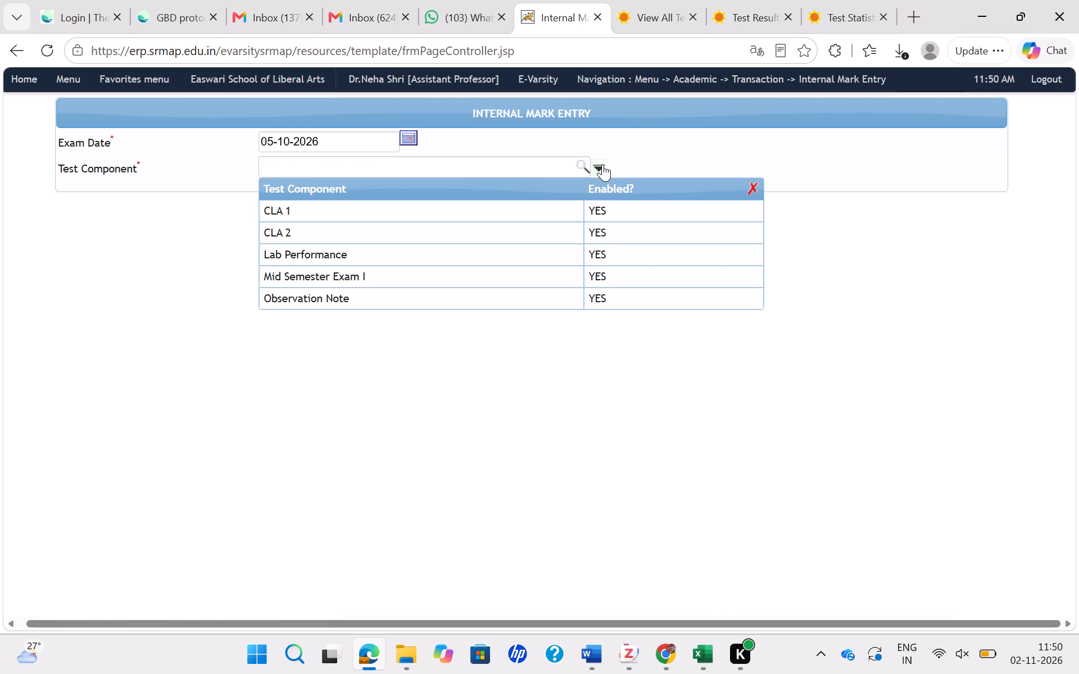
click(489, 270)
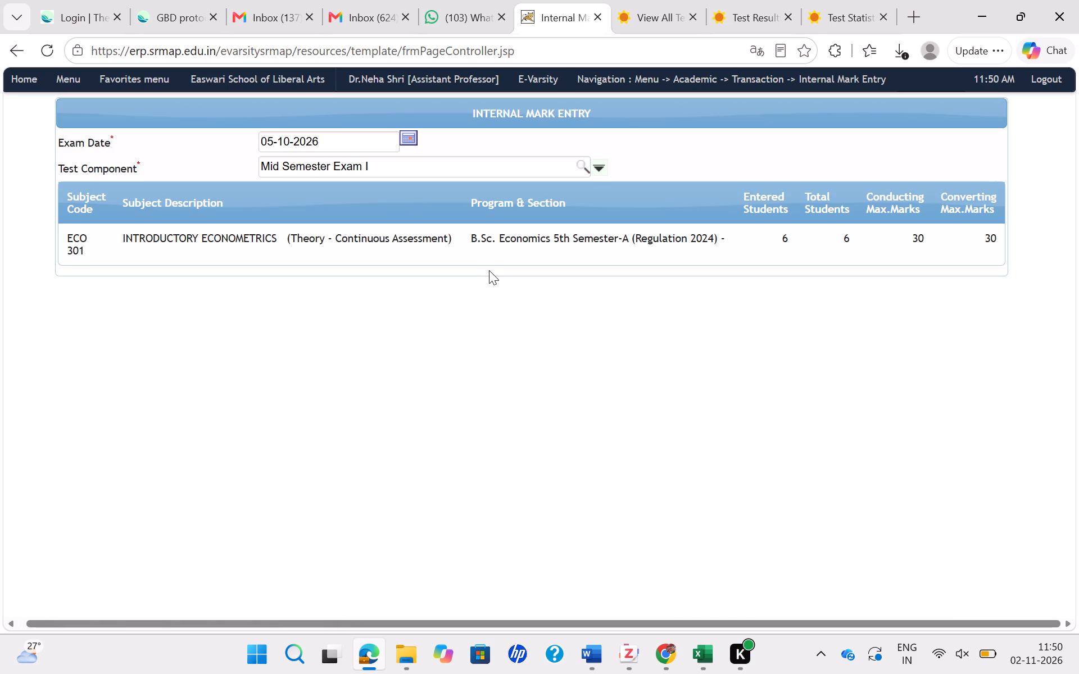
click(531, 234)
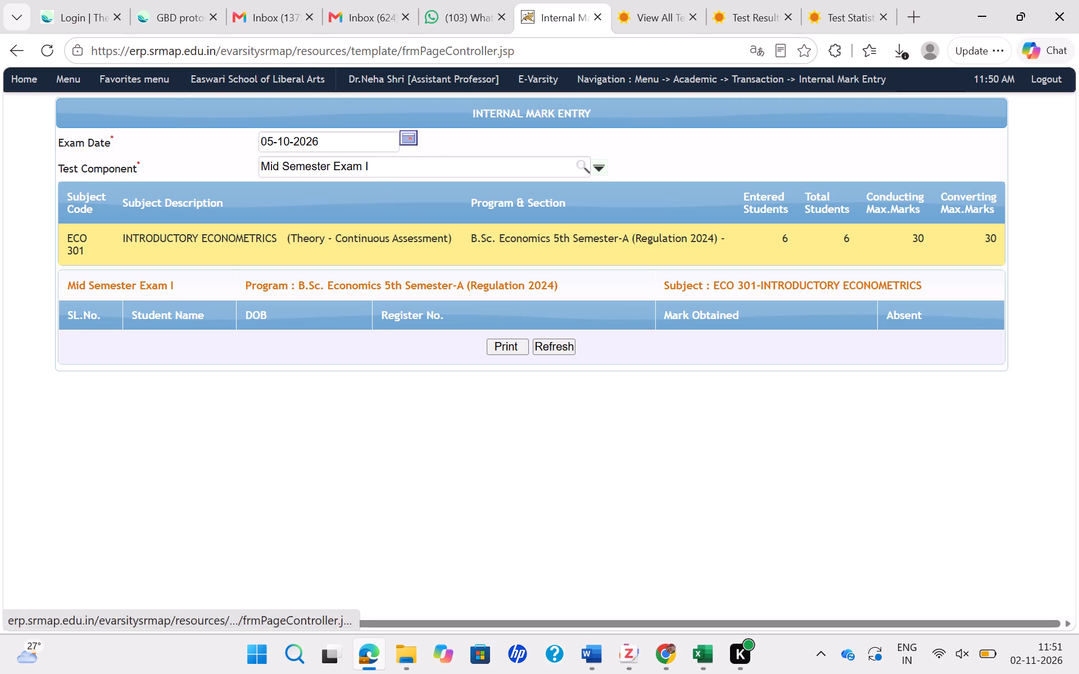
Check the subjects listed under the CLA 1 and CLA 2 test components, ending on CLA 1.
click(596, 161)
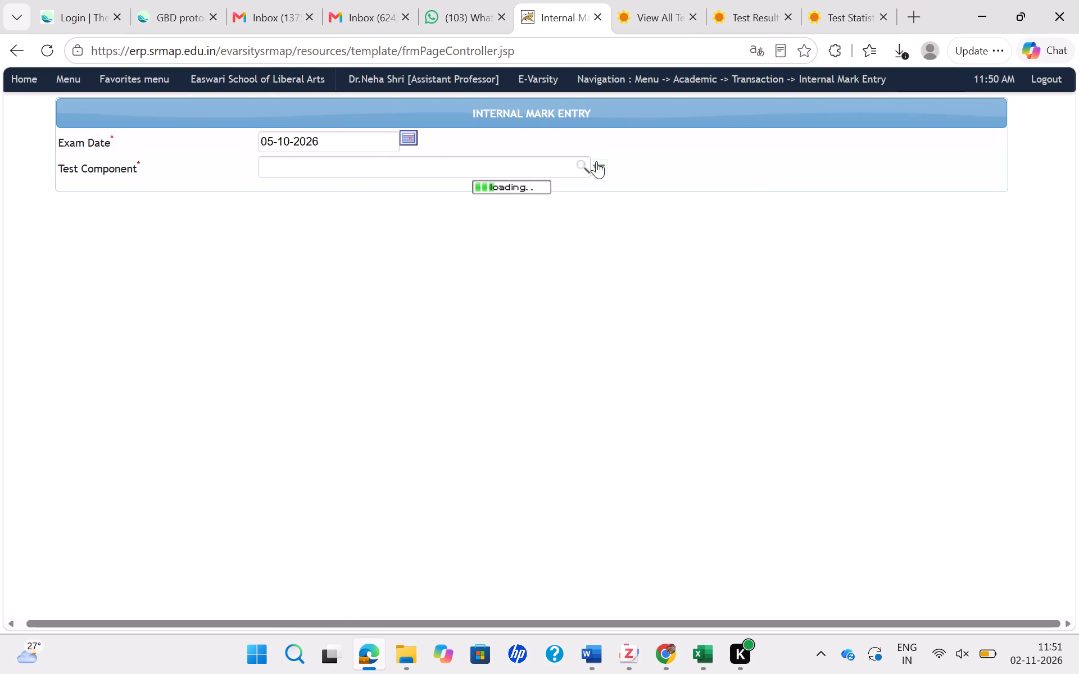
click(470, 204)
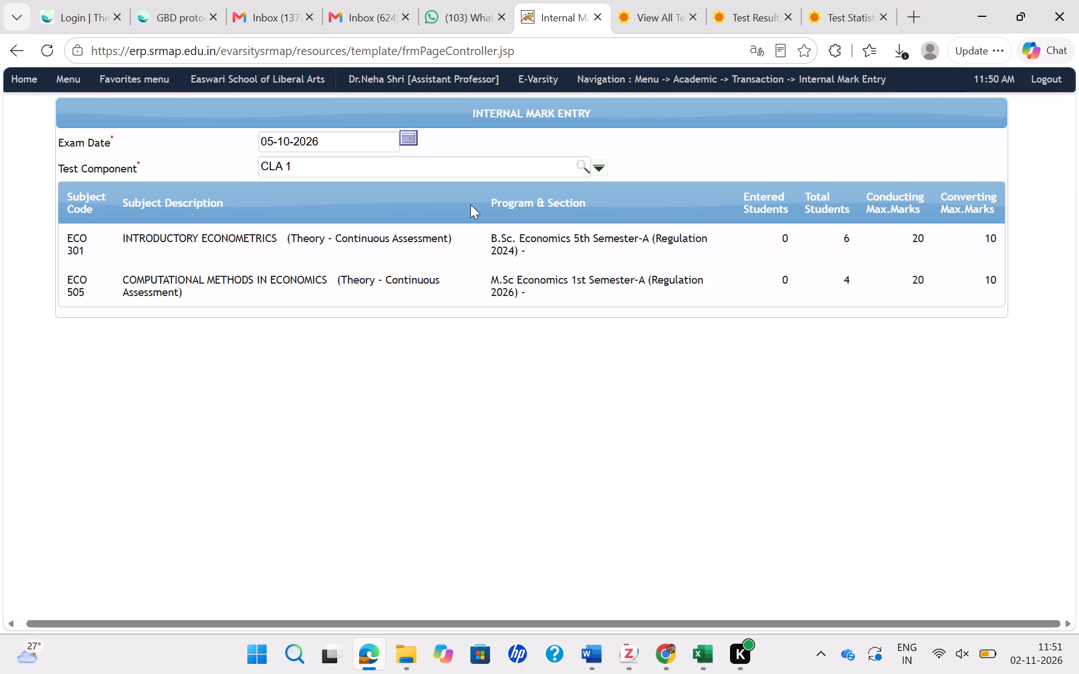
click(600, 165)
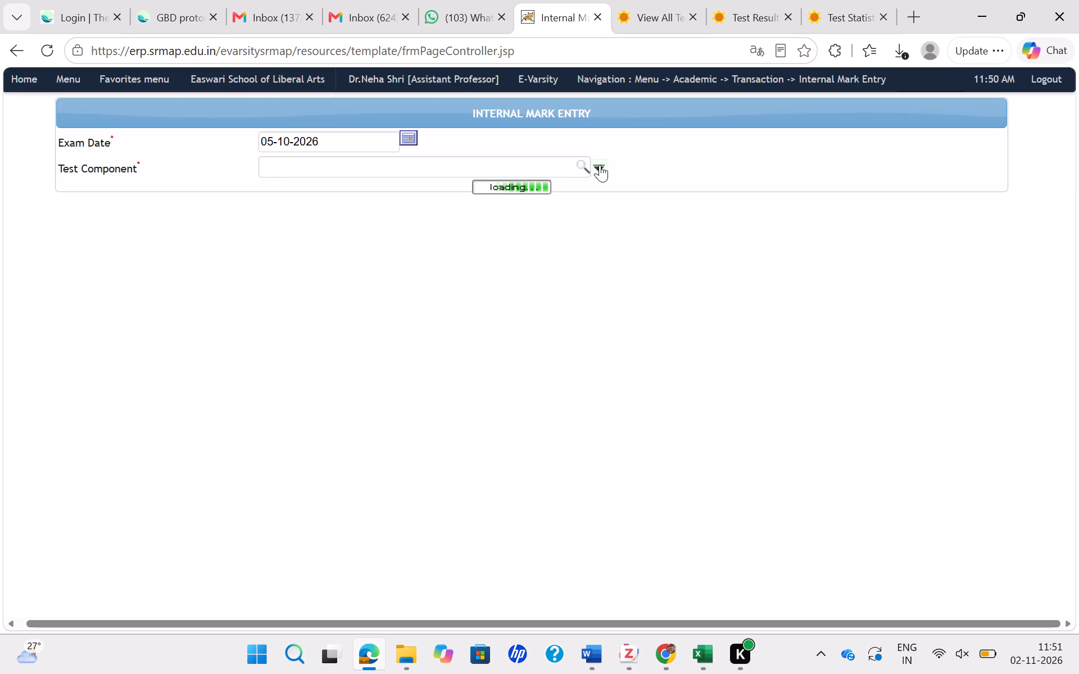
click(500, 227)
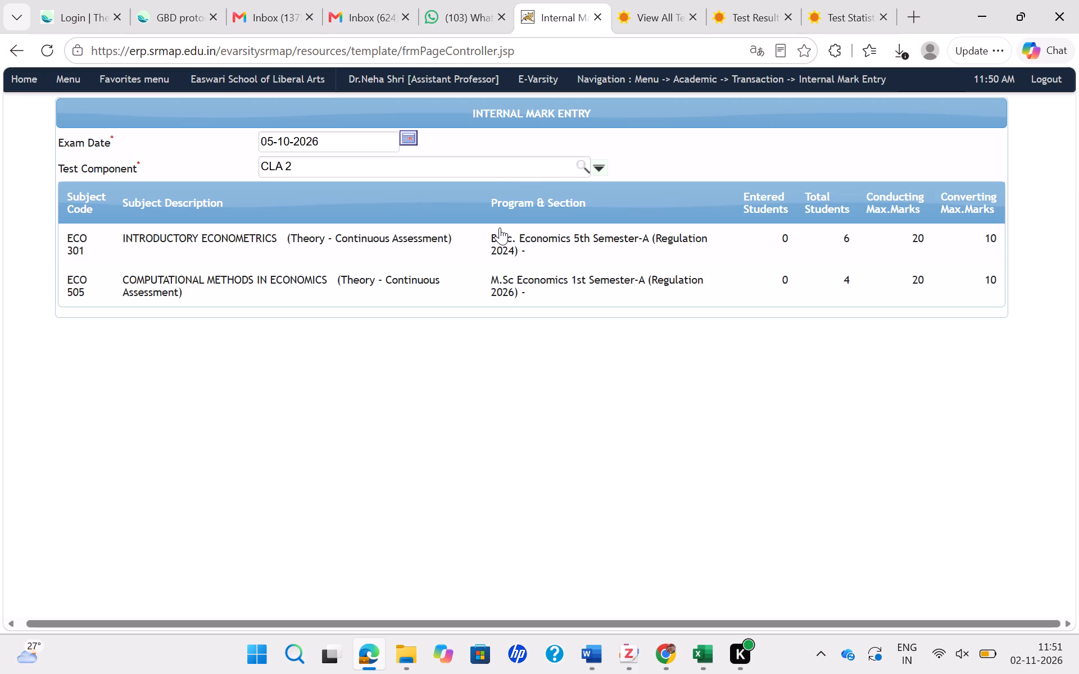
click(599, 163)
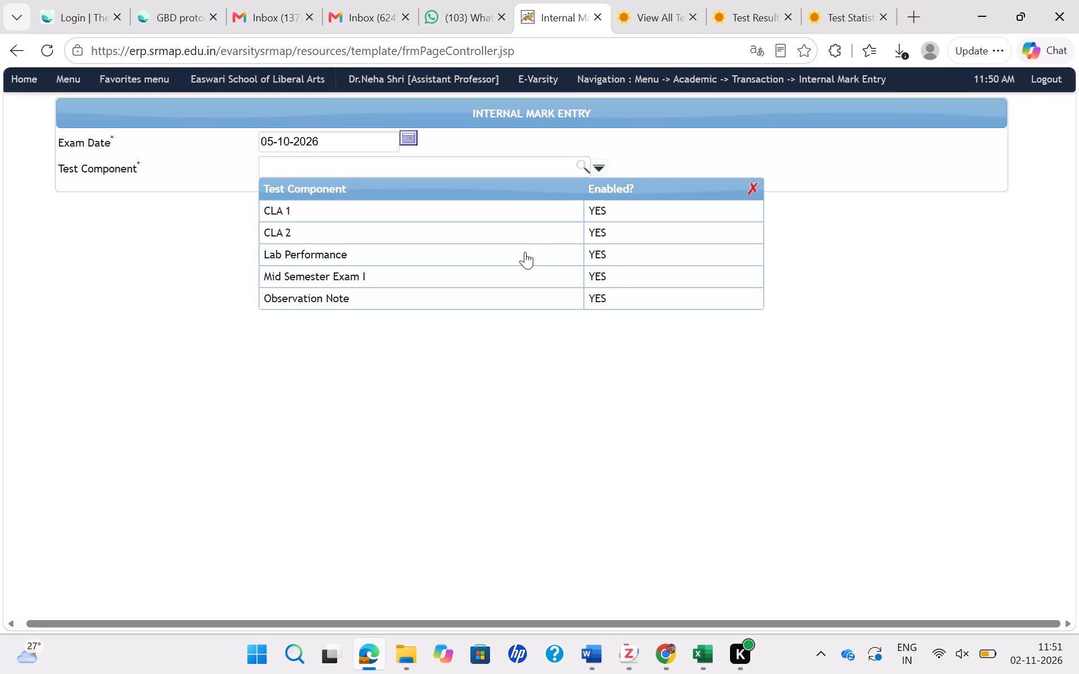
click(522, 213)
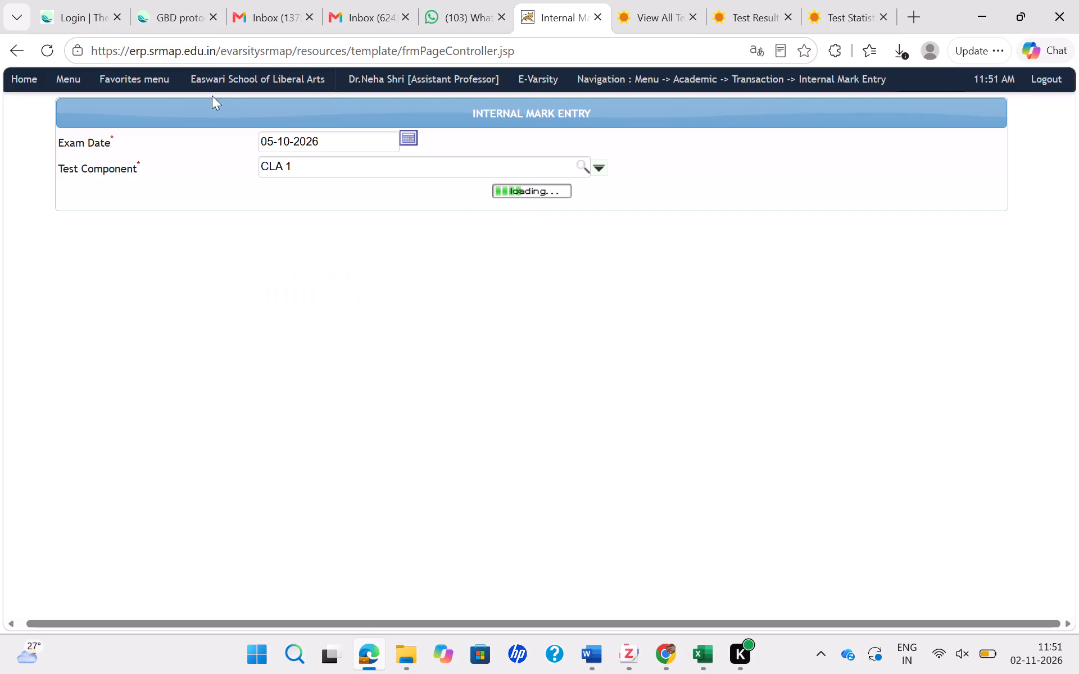
Switch the college to School of Engineering and Sciences and open its Internal Mark Entry page under Academic transactions.
click(221, 78)
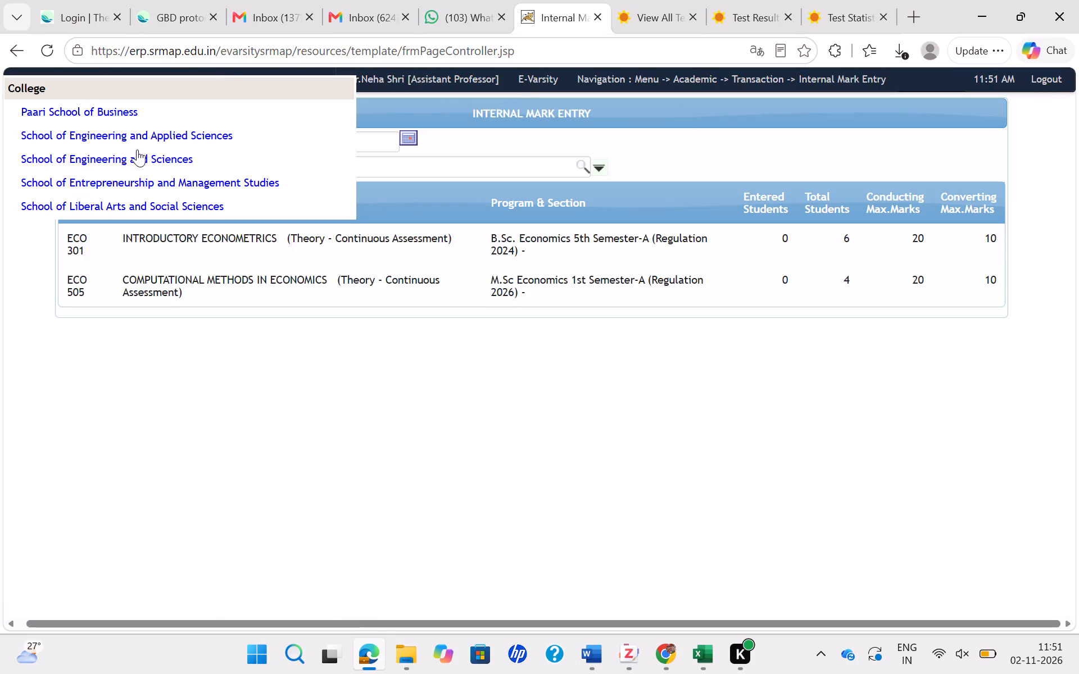
click(137, 165)
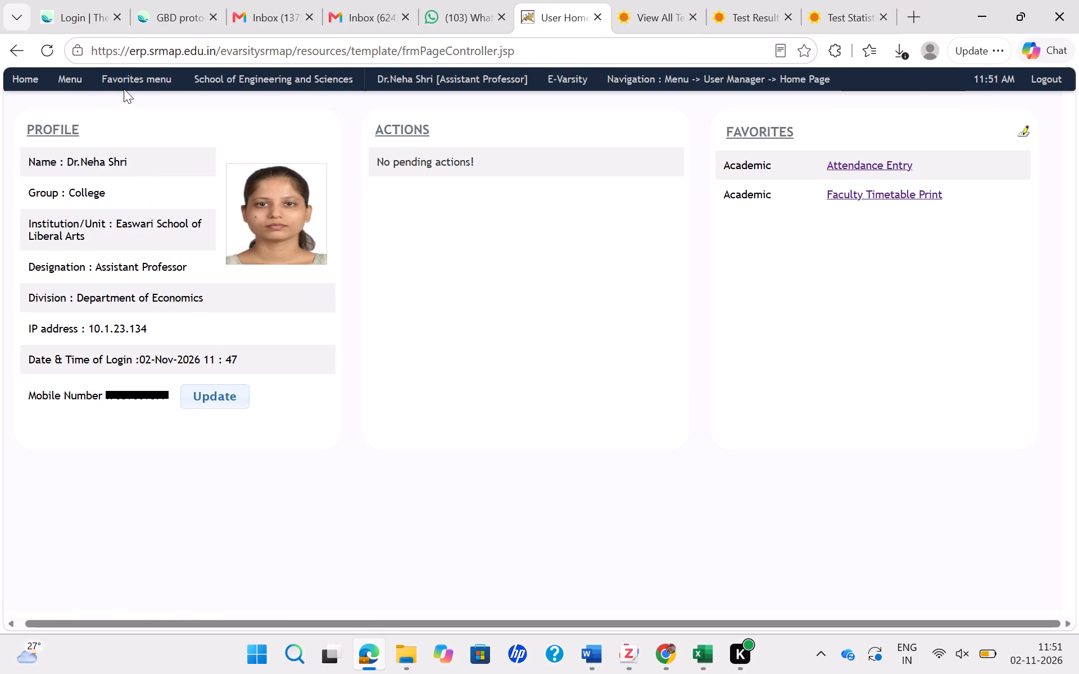
click(64, 87)
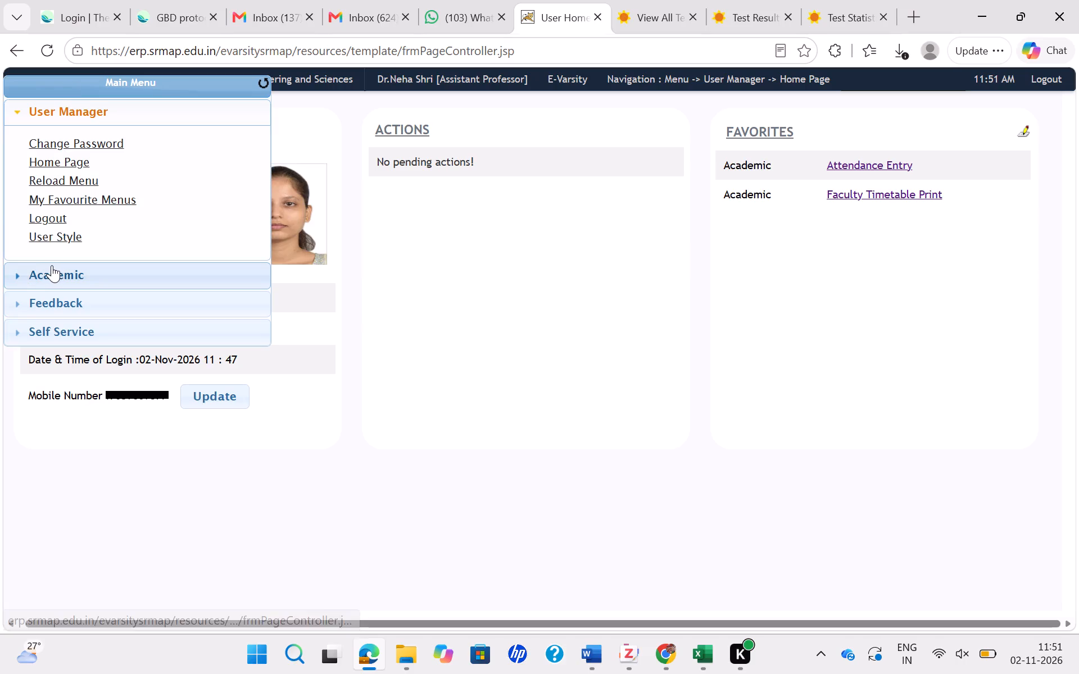
click(52, 265)
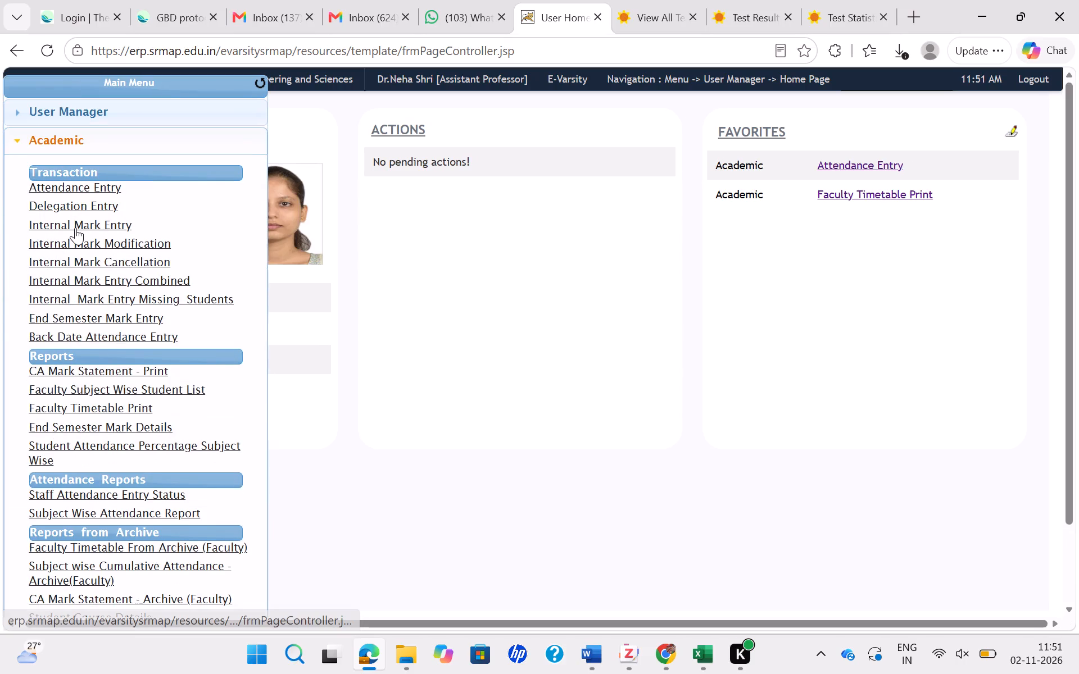
click(75, 227)
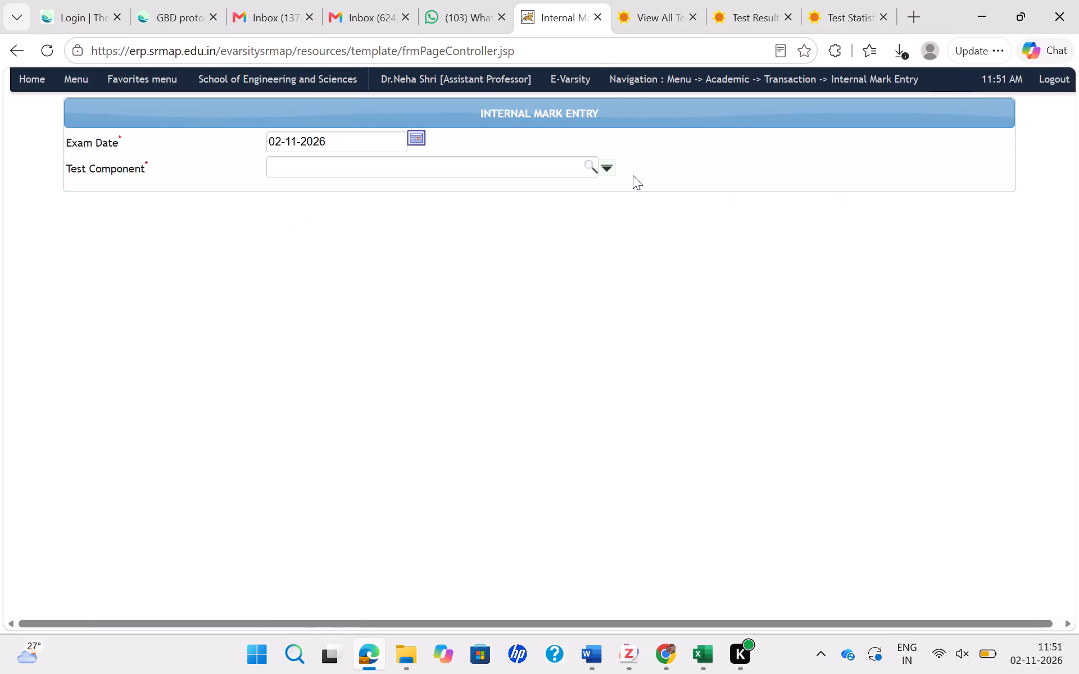
Choose Mid Semester Exam I and open the FIC 125 mark list for M.Tech. Integrated Computer Science and Engineering 1st Semester-A.
click(609, 165)
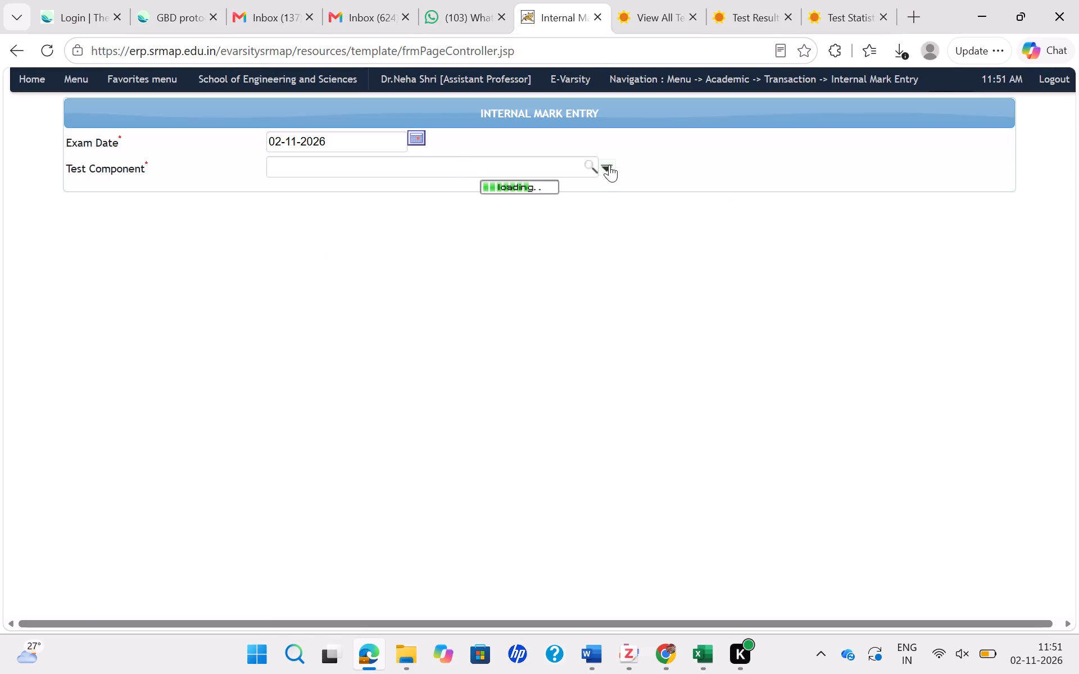
click(471, 267)
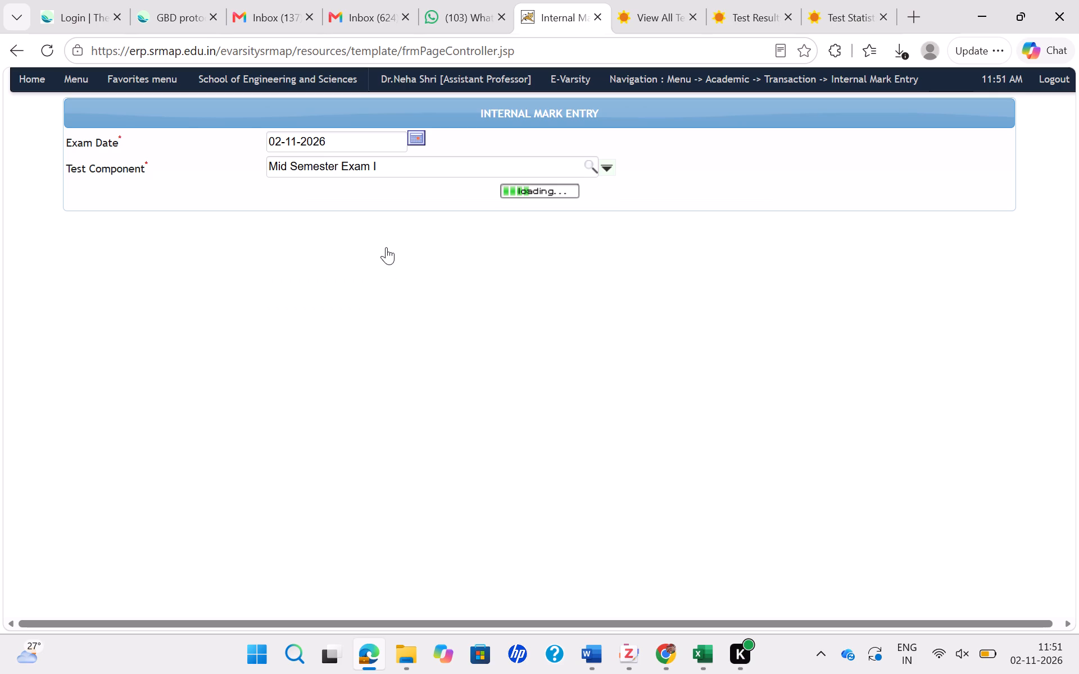
click(406, 289)
scroll(551, 491, down, 1)
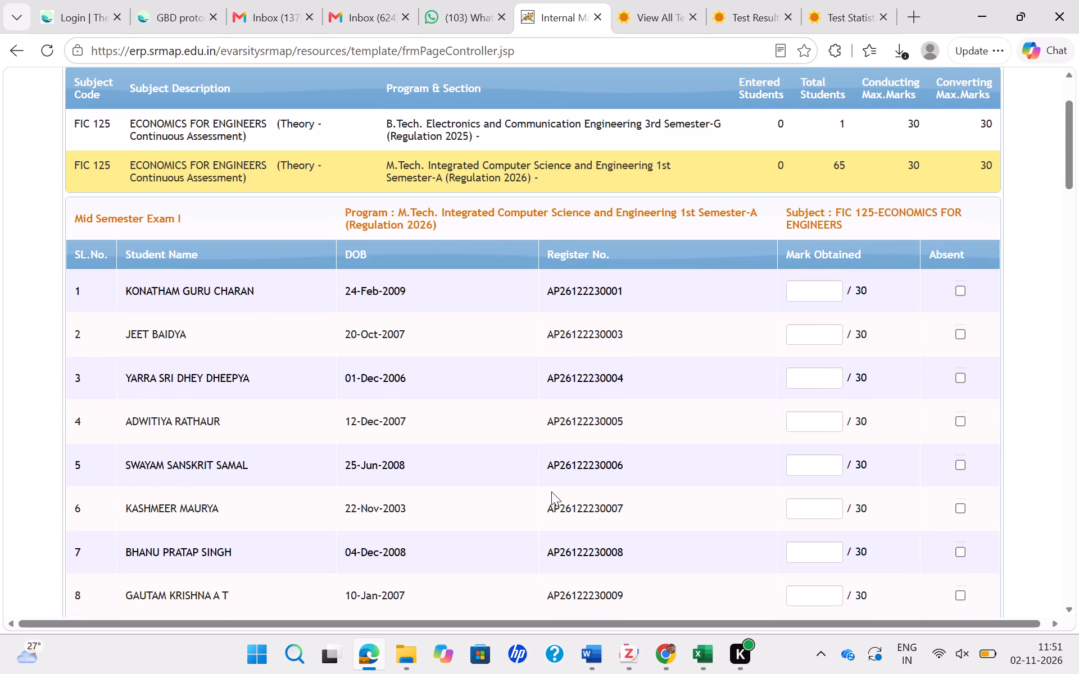
scroll(551, 491, up, 1)
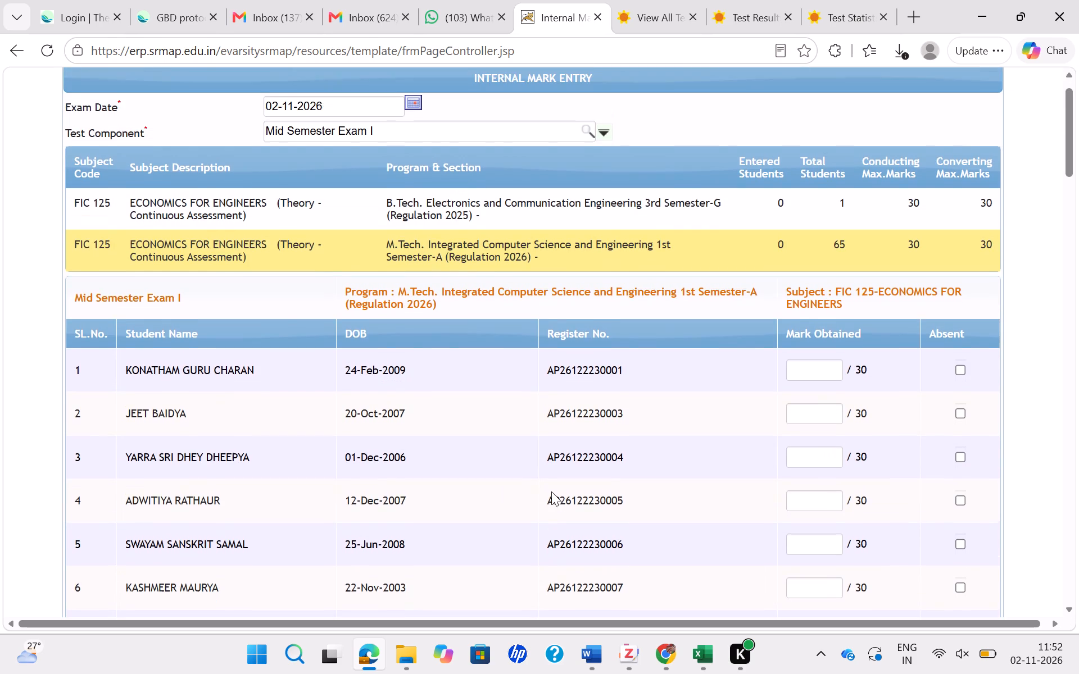
scroll(551, 491, down, 1)
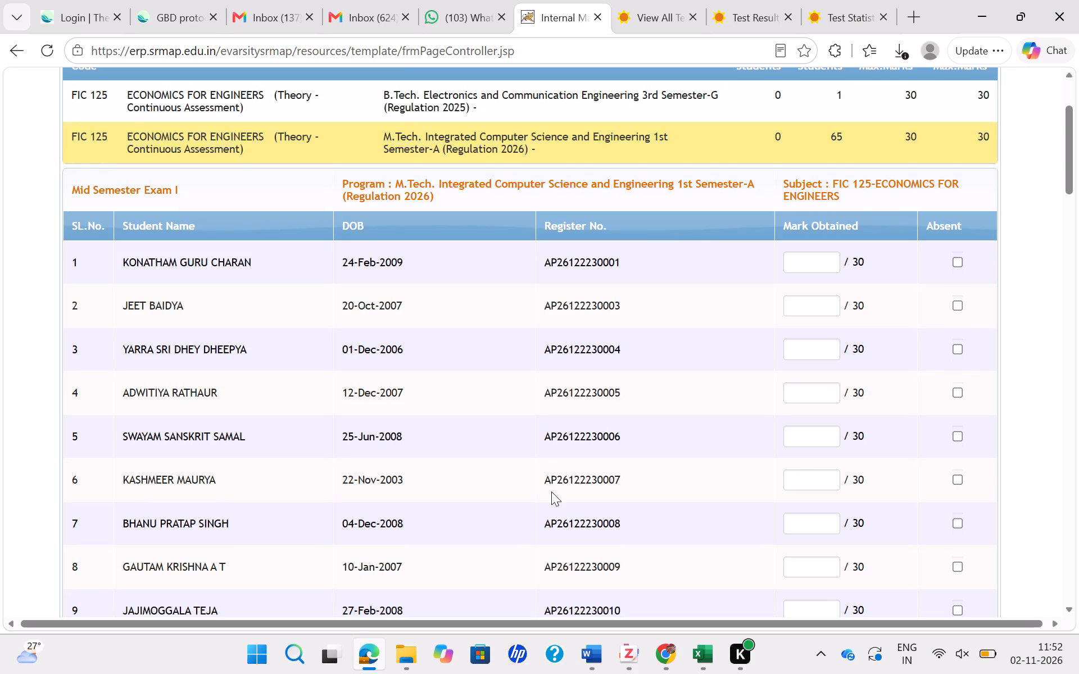
scroll(787, 600, down, 1)
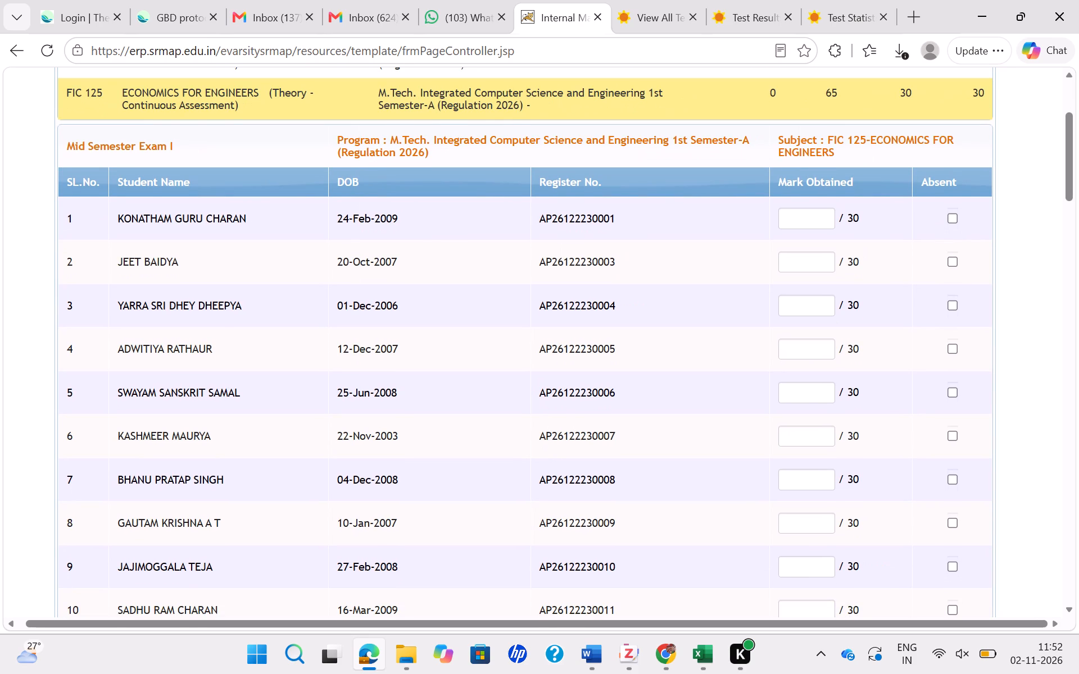
Close the ECO 301 results workbook in Excel from the open windows' previews.
click(709, 659)
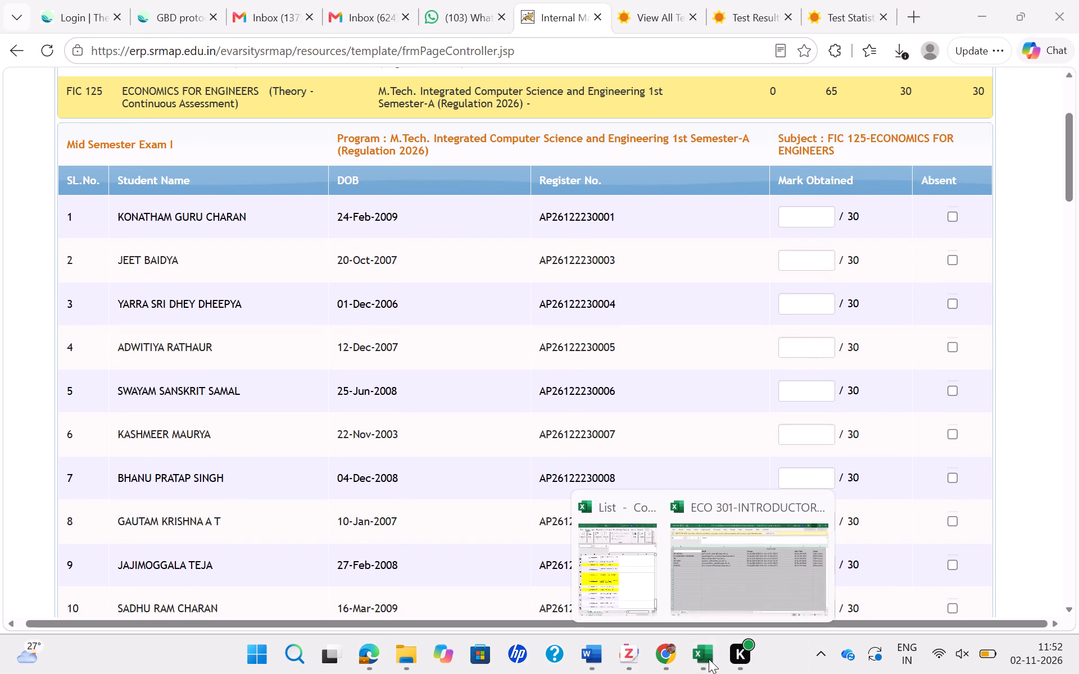
click(825, 506)
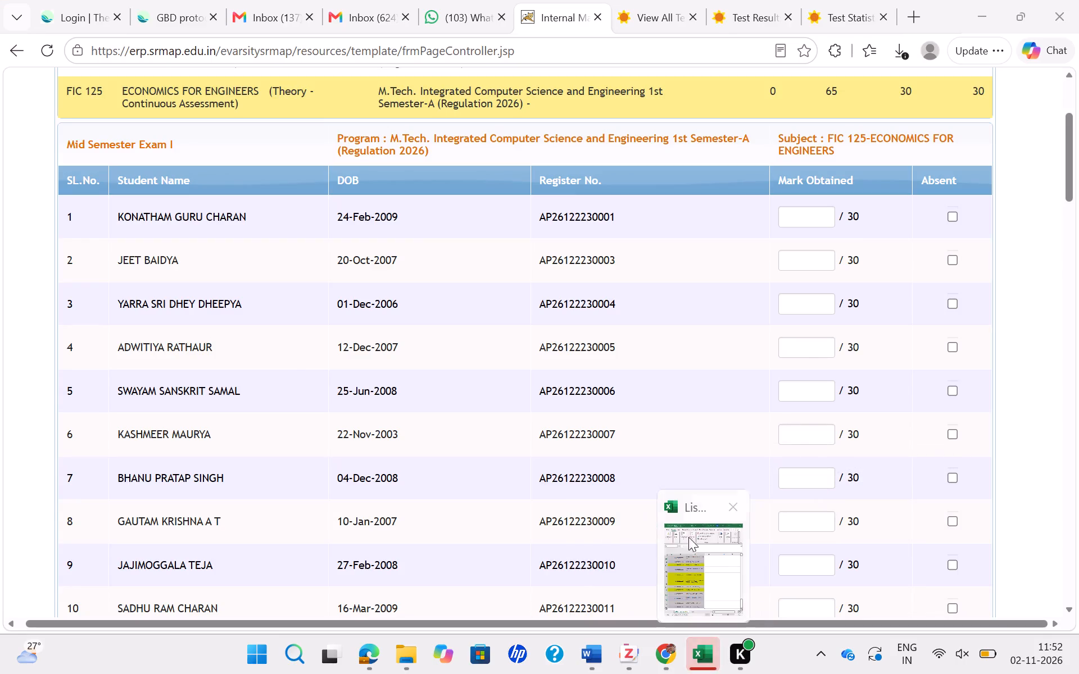
Close the List.xls workbook in Excel, saving its changes in the existing format despite the compatibility check.
click(729, 498)
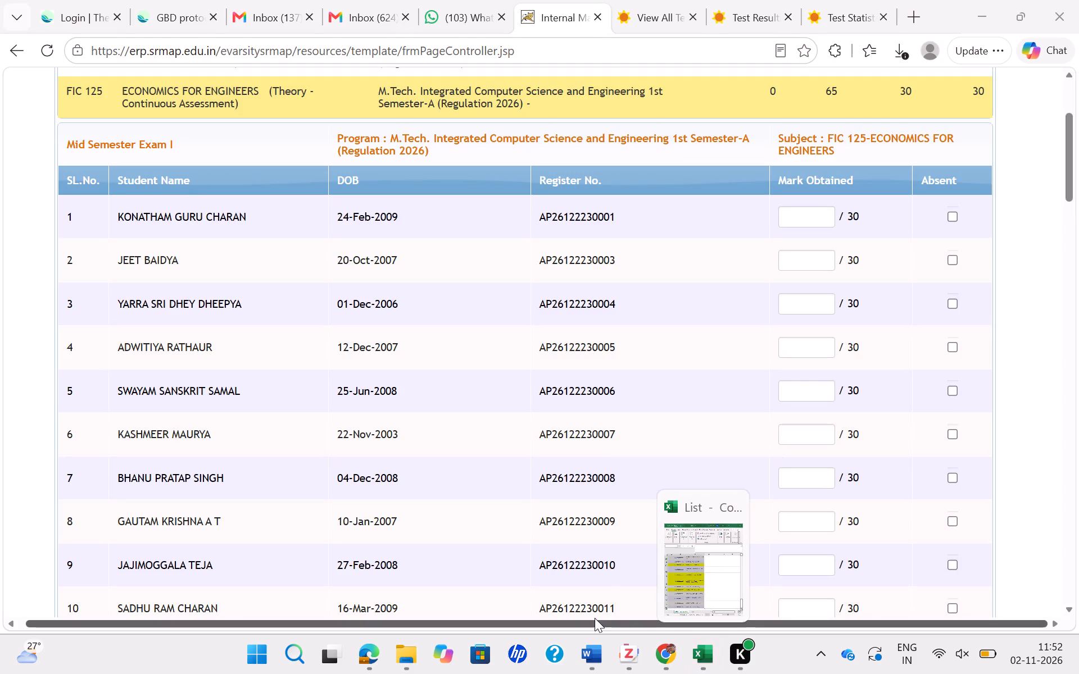
click(740, 508)
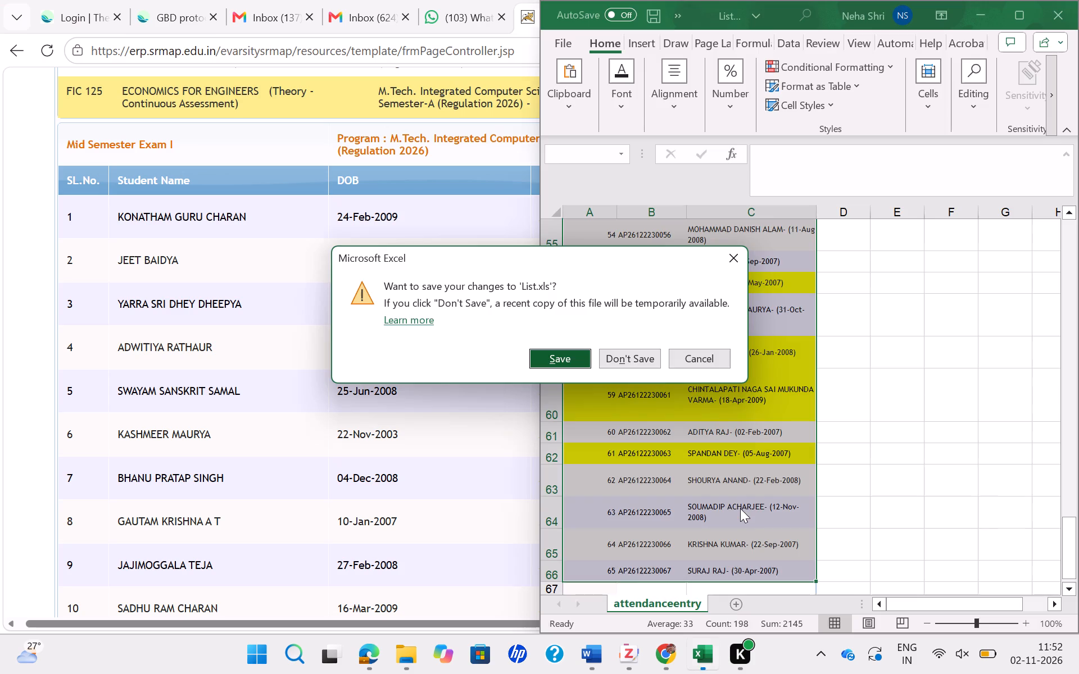
click(569, 354)
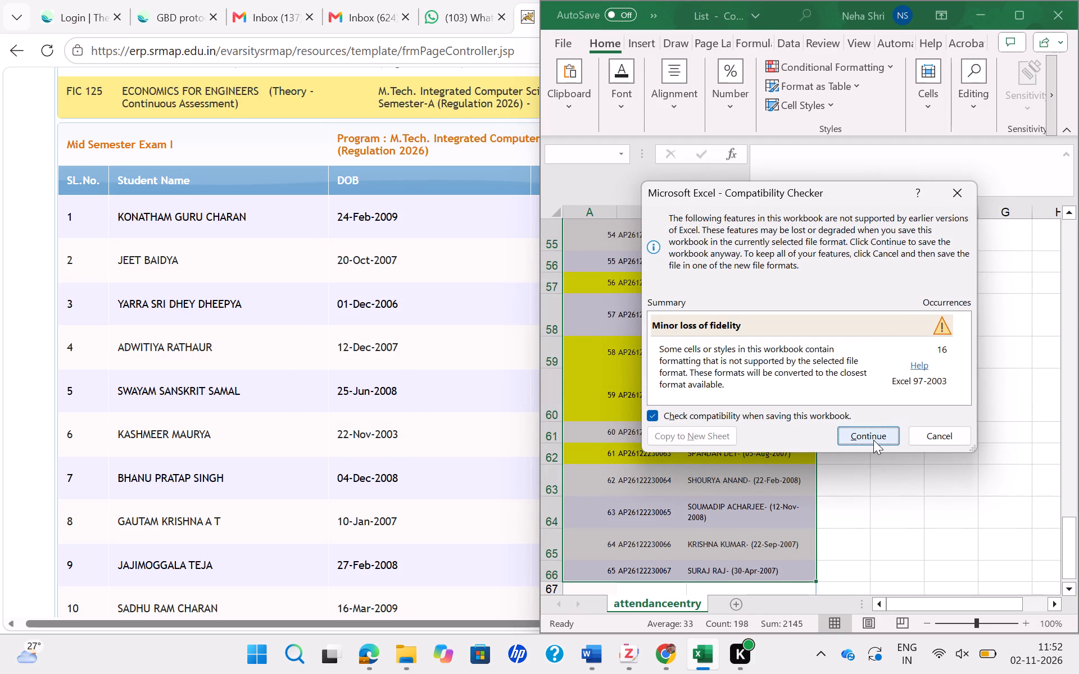
click(873, 440)
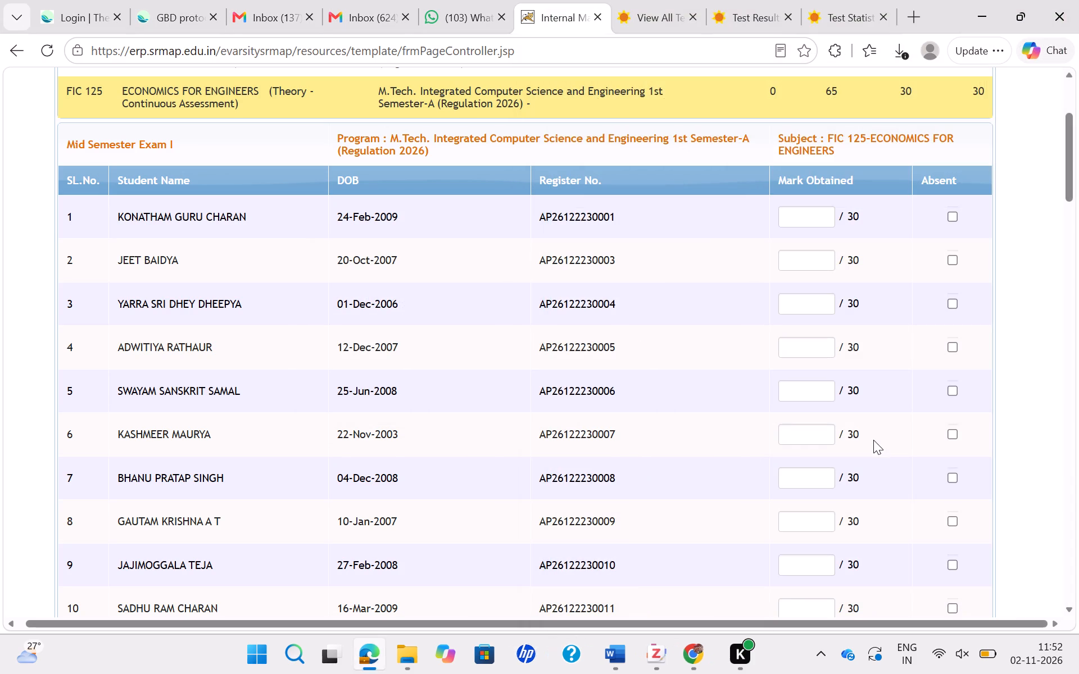
Open the 14787_FIC 125-ECONOMICS FOR ENGINEERS workbook from New Volume (F:) and maximize its window.
click(445, 655)
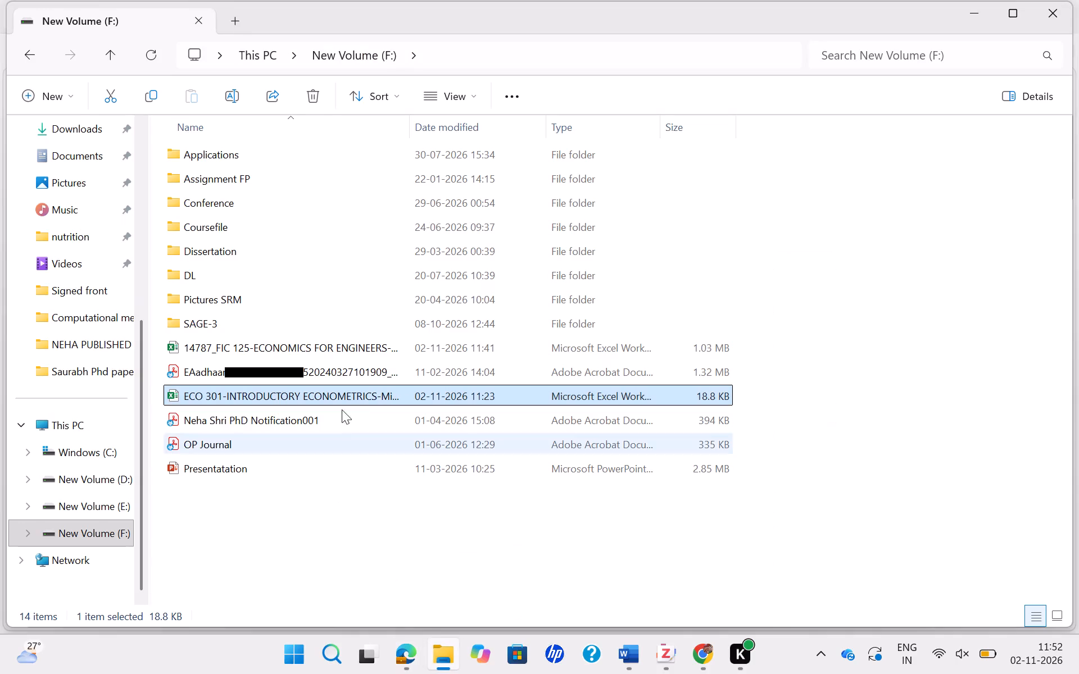
double_click(376, 348)
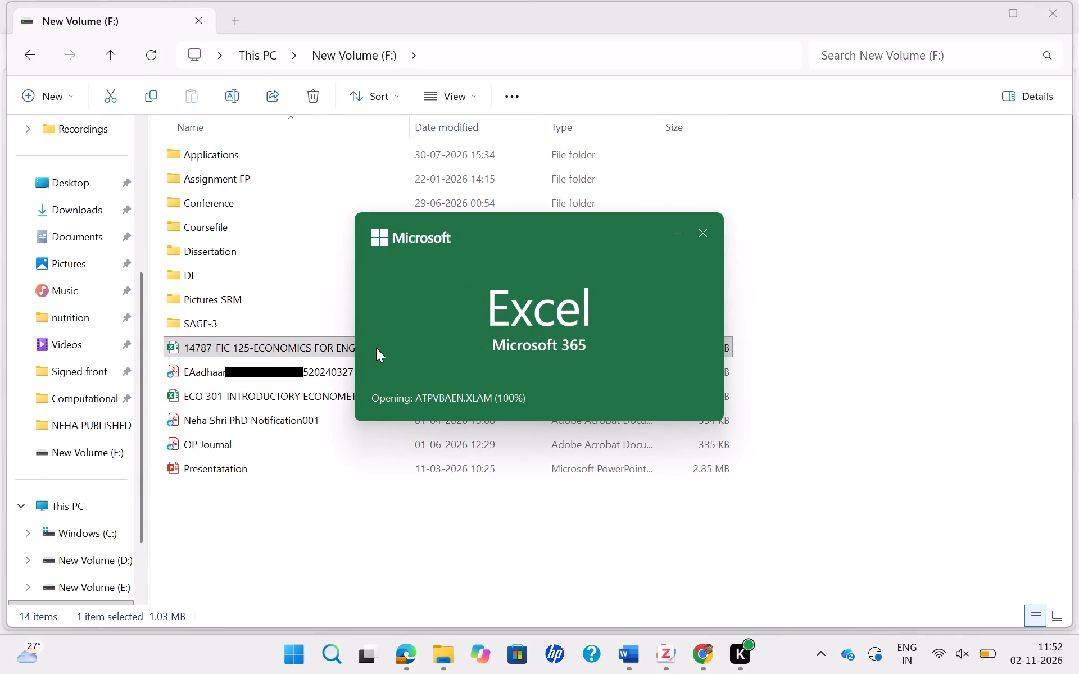
key(super+Right)
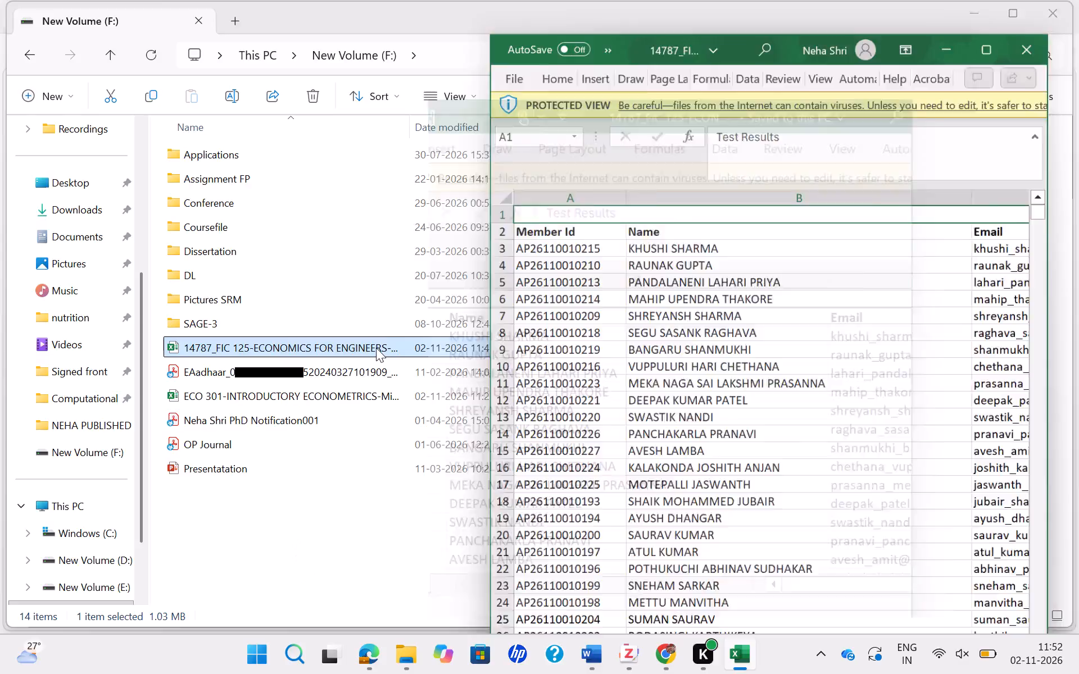
scroll(814, 385, left, 1)
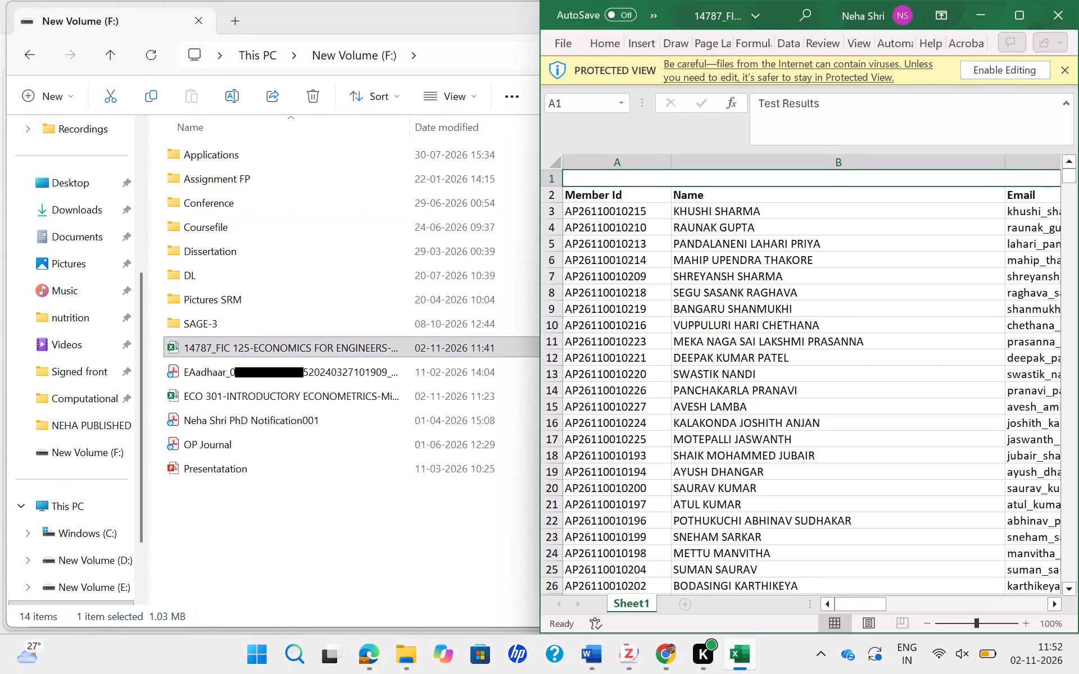
scroll(814, 385, left, 1)
click(1008, 10)
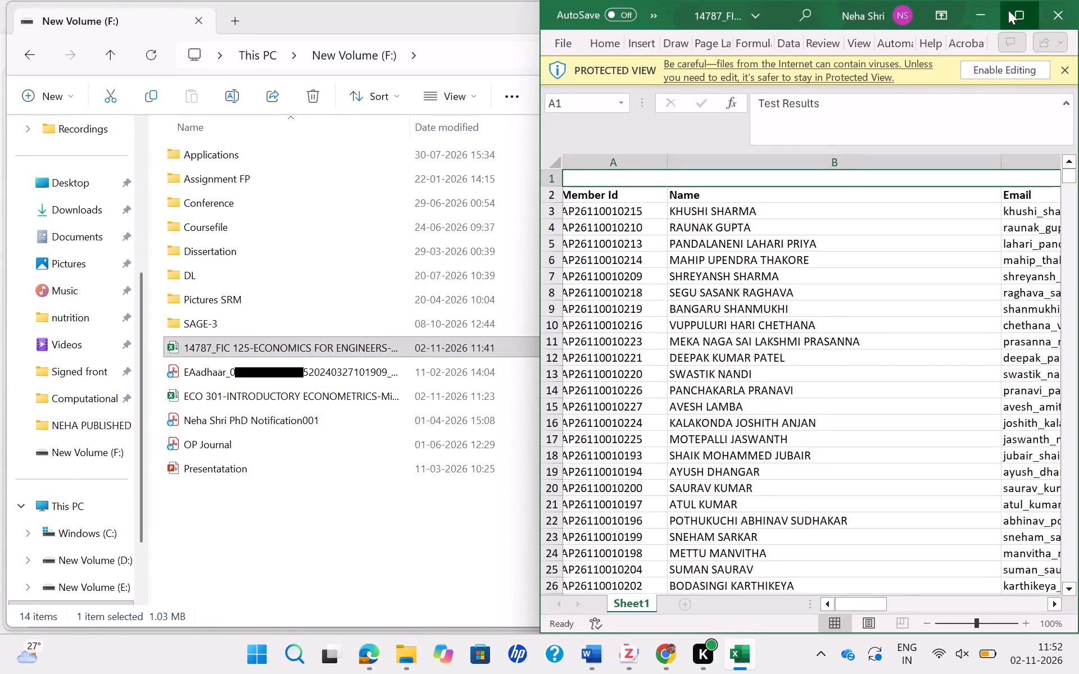
Search the FIC 125 test results sheet for "M.T" to locate the M.Tech. groups.
scroll(731, 224, down, 1)
scroll(731, 224, right, 1)
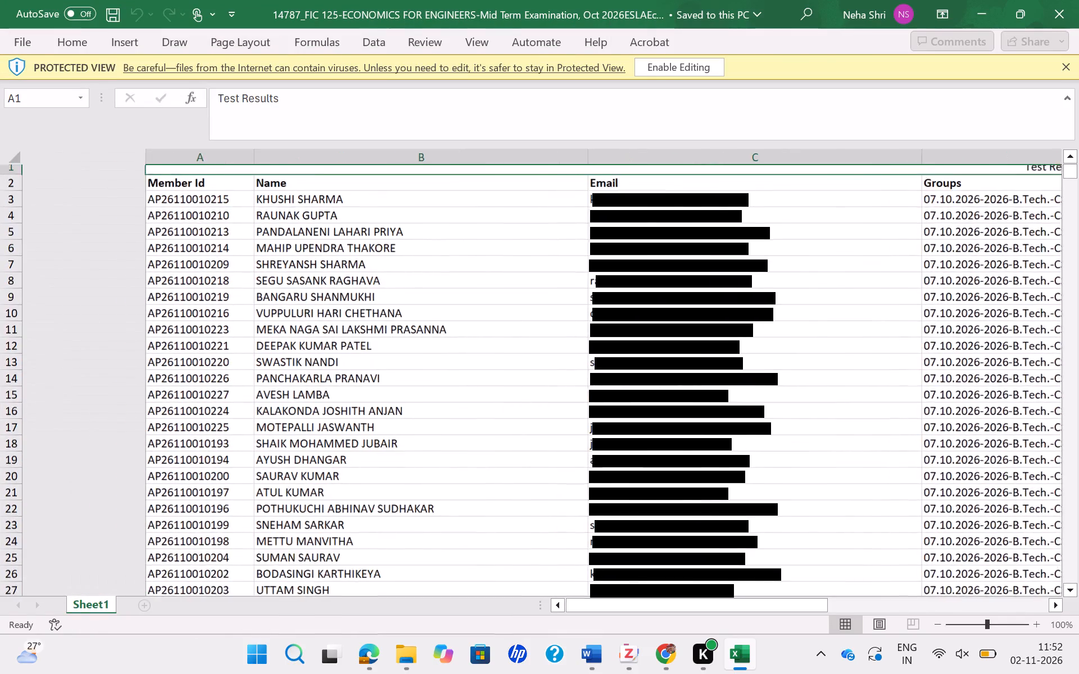
scroll(731, 224, down, 6)
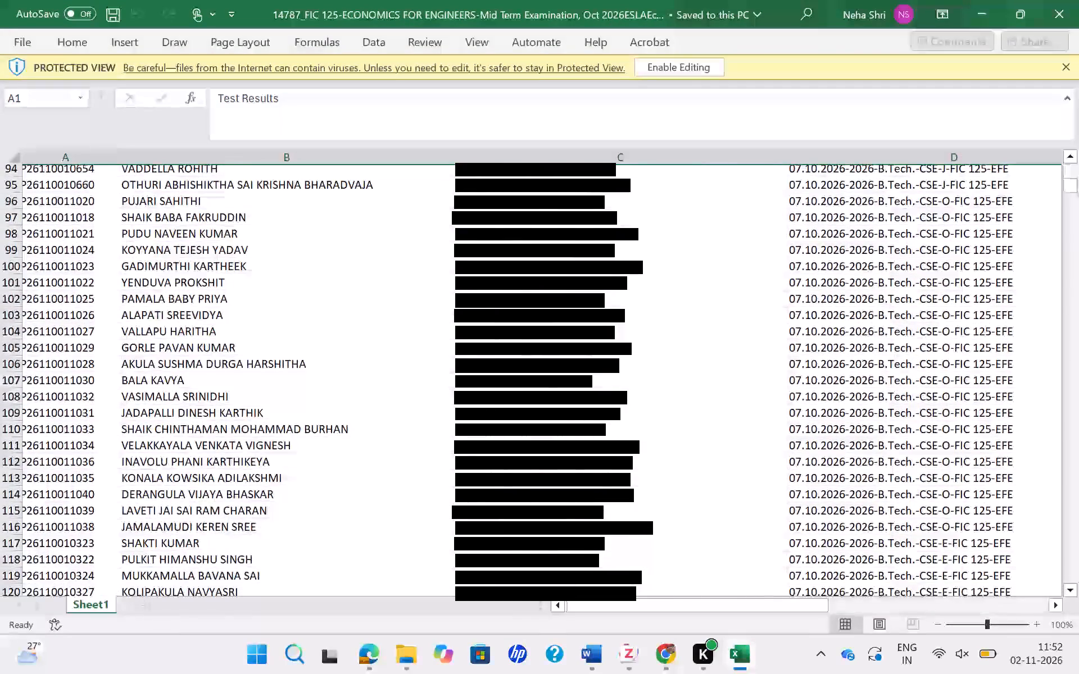
scroll(731, 224, down, 12)
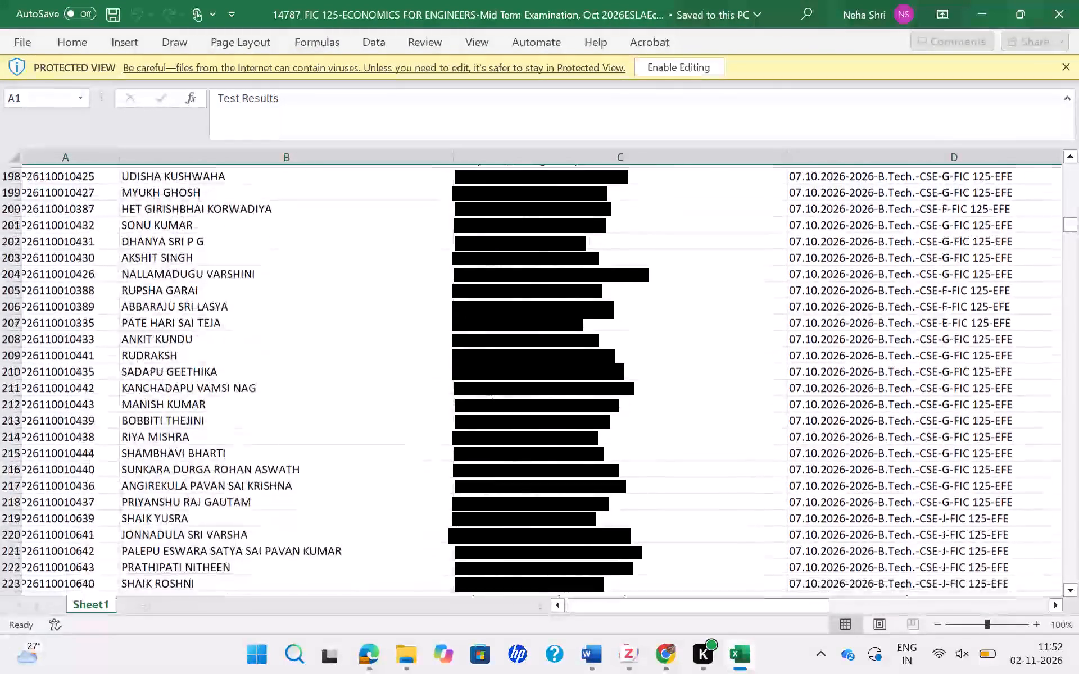
scroll(733, 358, down, 18)
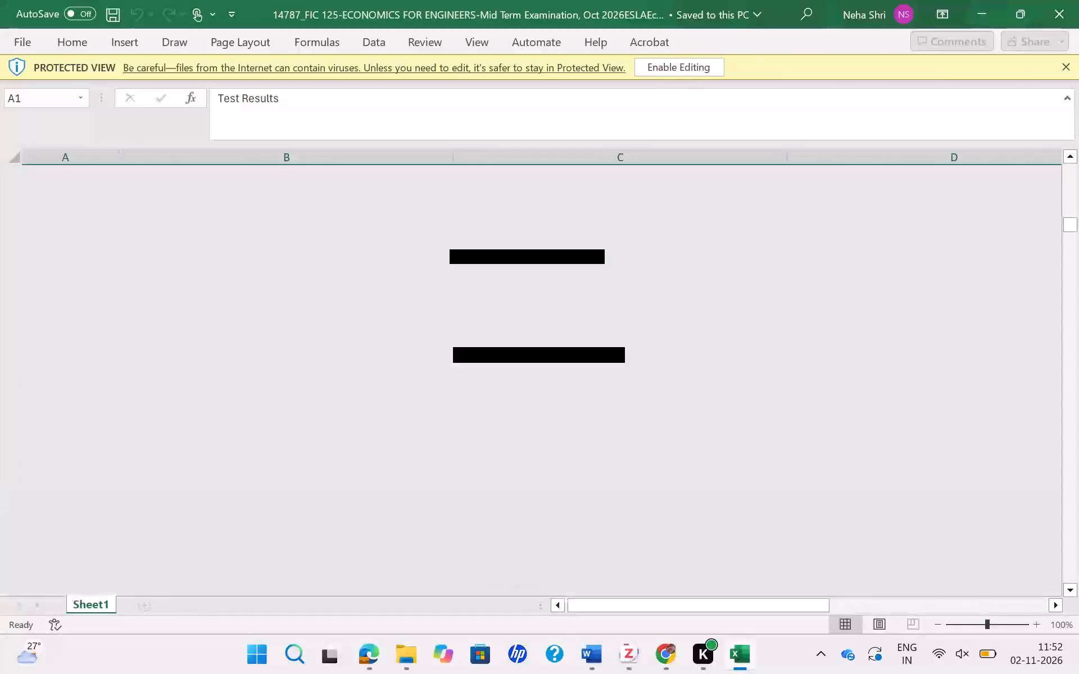
key(ctrl+f)
text(ME)
key(BackSpace)
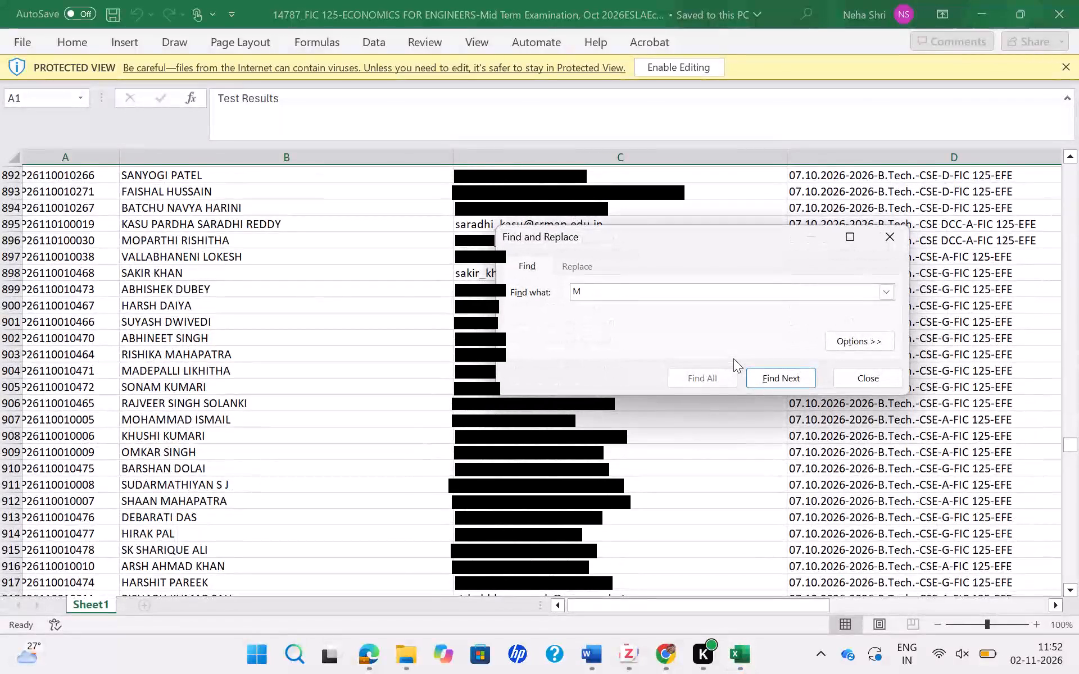
text(.T)
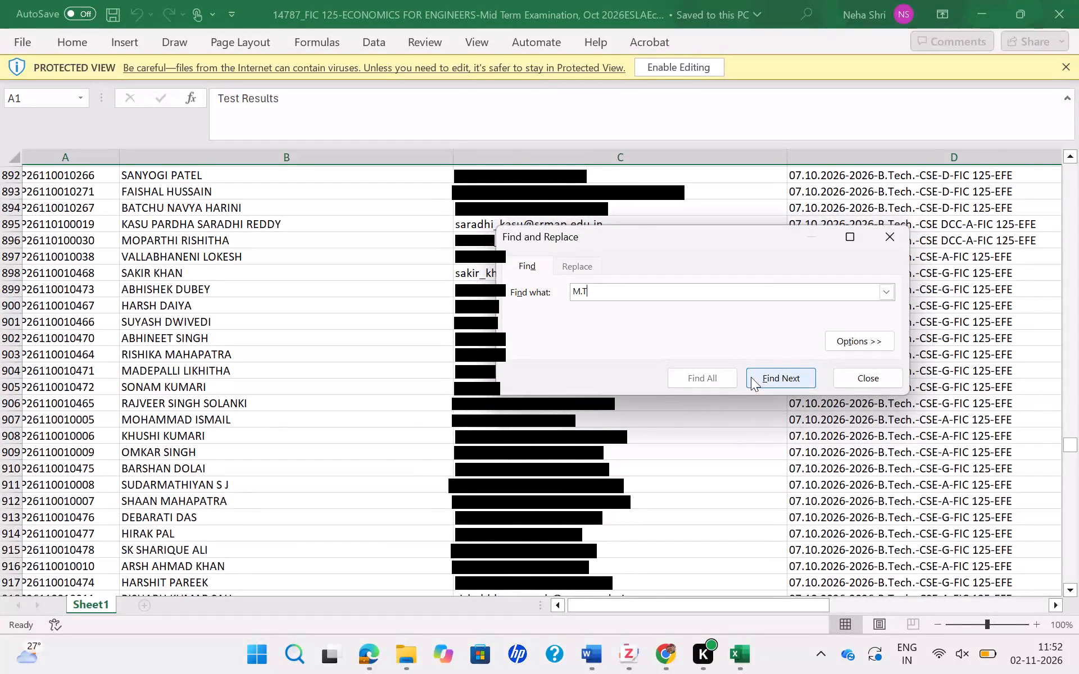
click(704, 379)
click(769, 375)
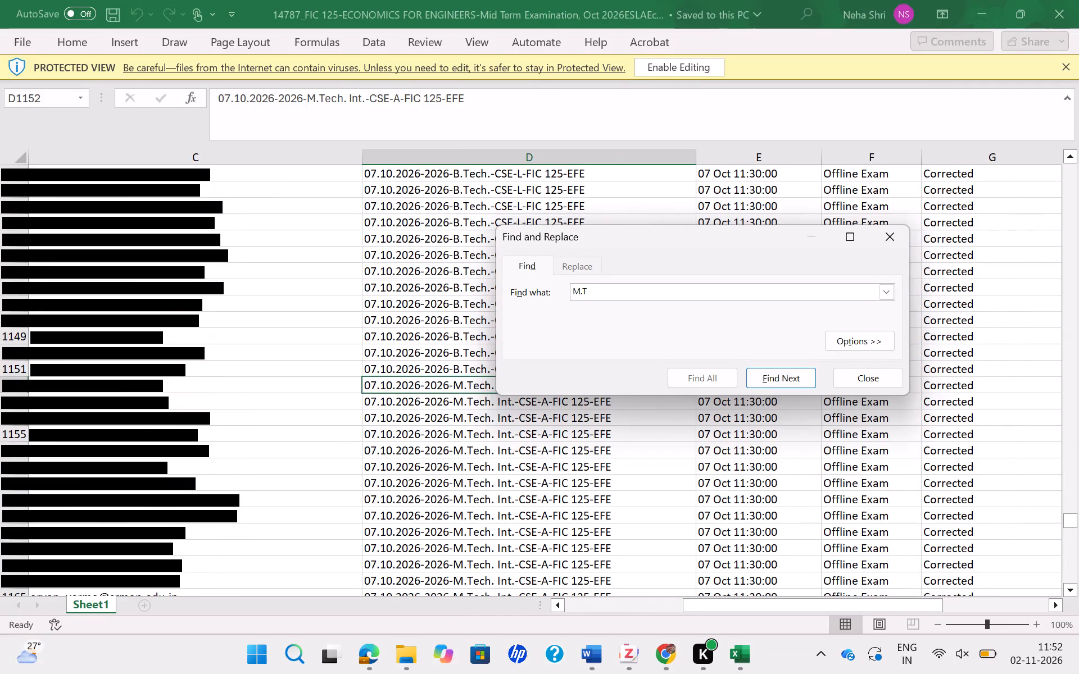
Examine the rows around the found M.Tech. Int.-CSE-A entry across the ID, name and group columns, and close the search.
scroll(556, 466, up, 1)
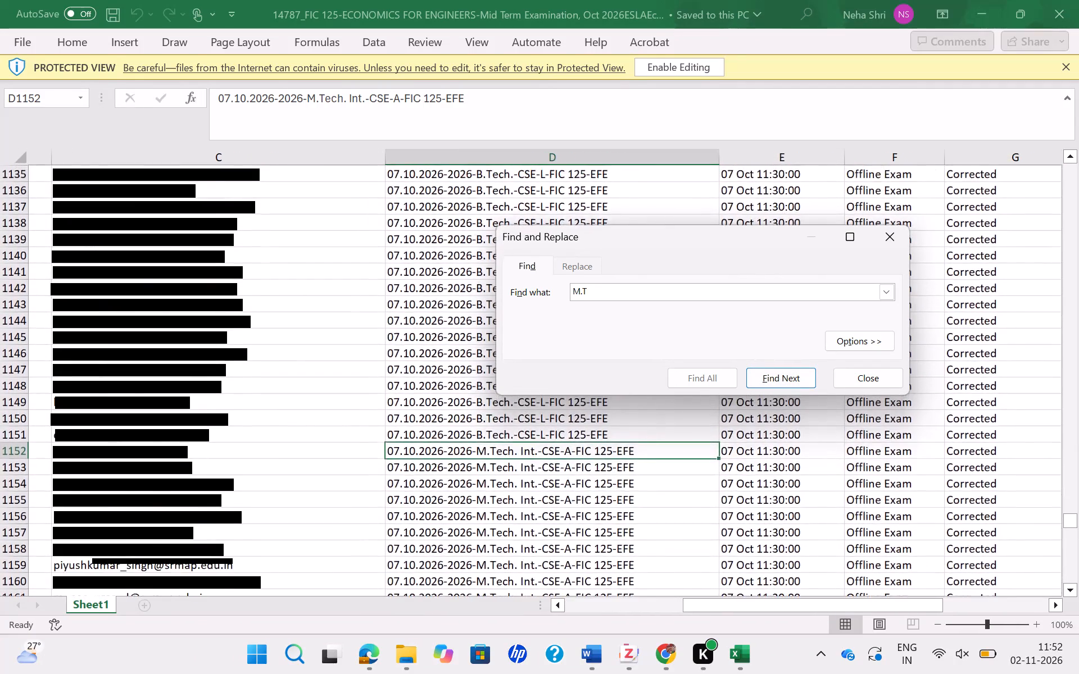
scroll(556, 466, right, 2)
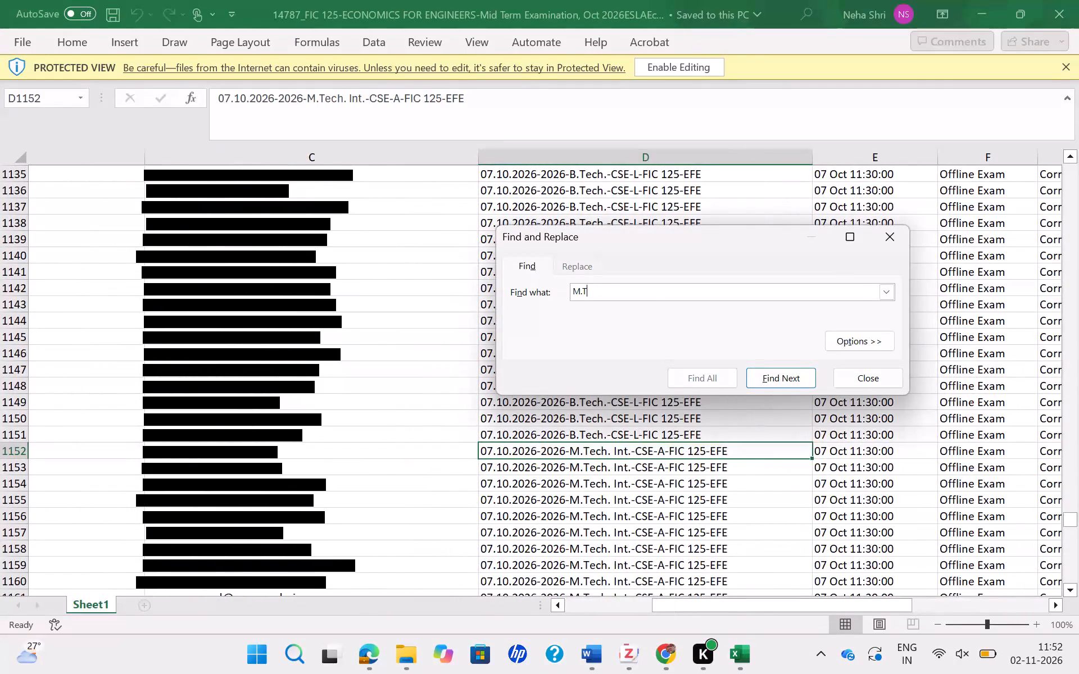
scroll(556, 466, down, 1)
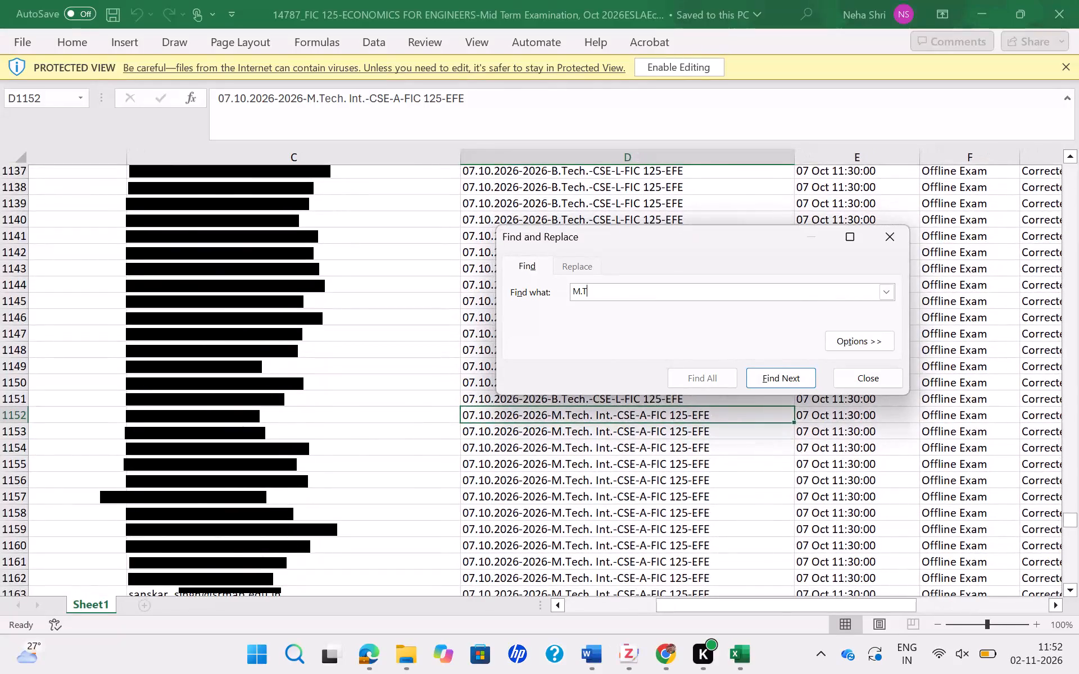
scroll(556, 466, down, 3)
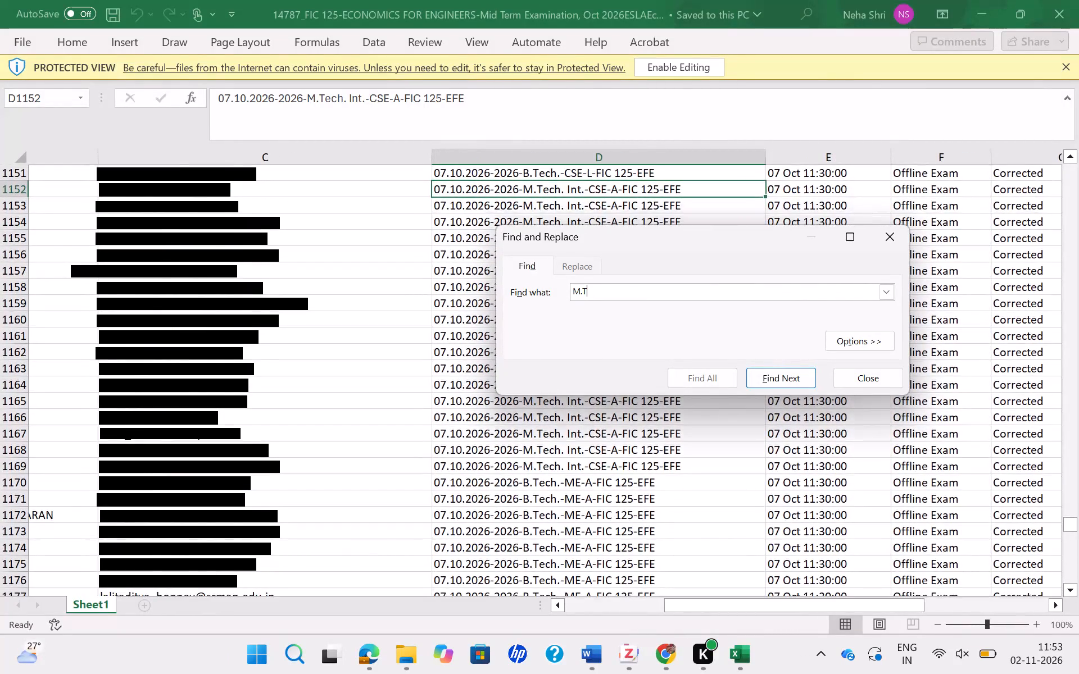
scroll(556, 466, up, 1)
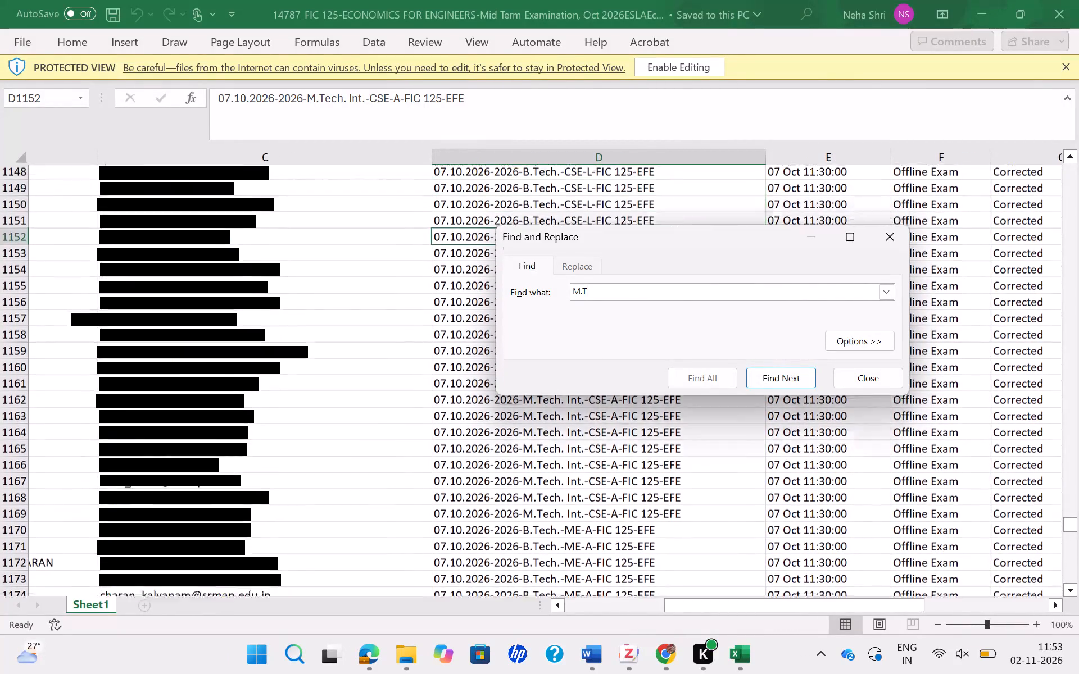
scroll(556, 466, up, 2)
scroll(556, 466, right, 2)
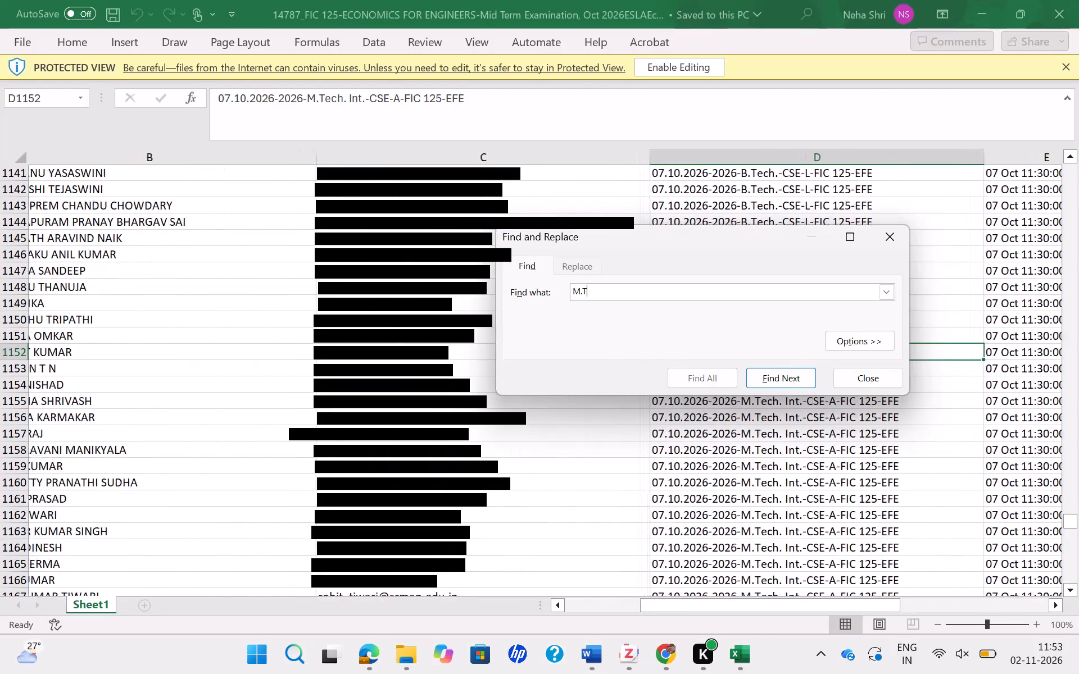
scroll(556, 466, right, 2)
scroll(556, 466, up, 1)
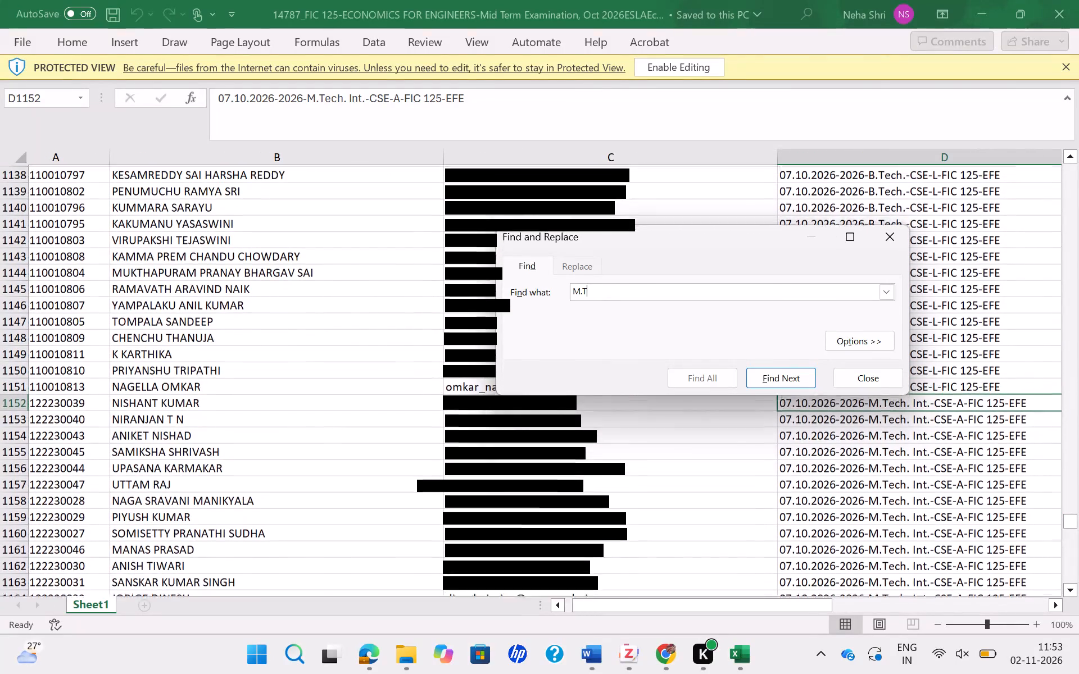
scroll(556, 466, up, 1)
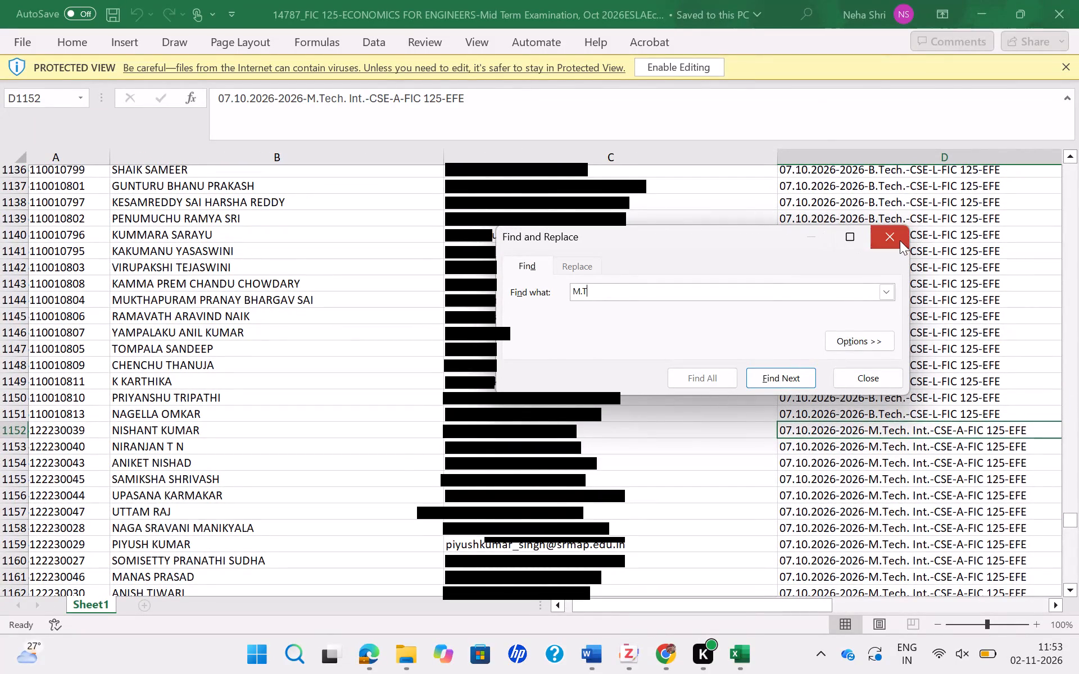
click(900, 240)
Select columns A to D of the M.Tech. Int.-CSE-A students in rows 1152 to 1169.
scroll(723, 421, down, 1)
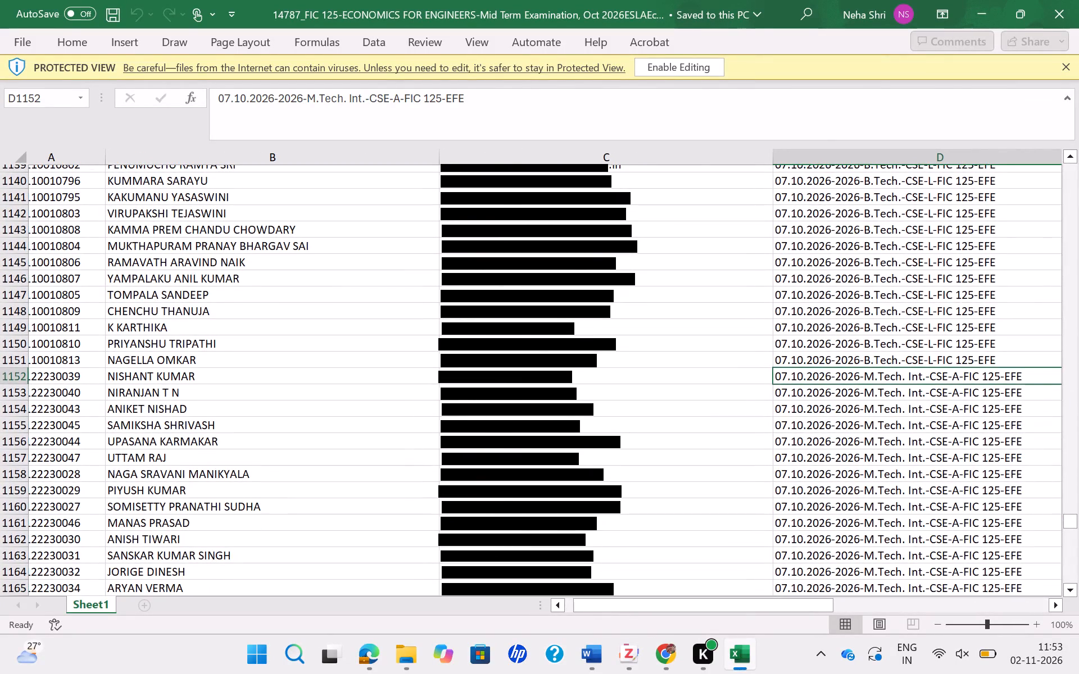
drag(53, 377, 334, 421)
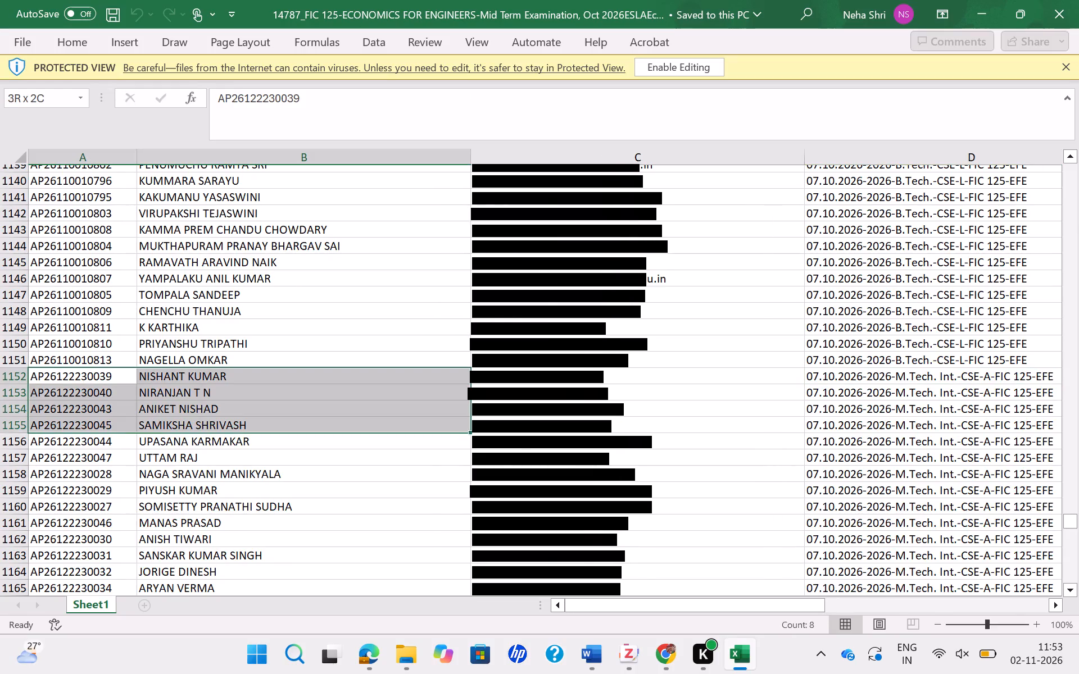
drag(334, 421, 724, 630)
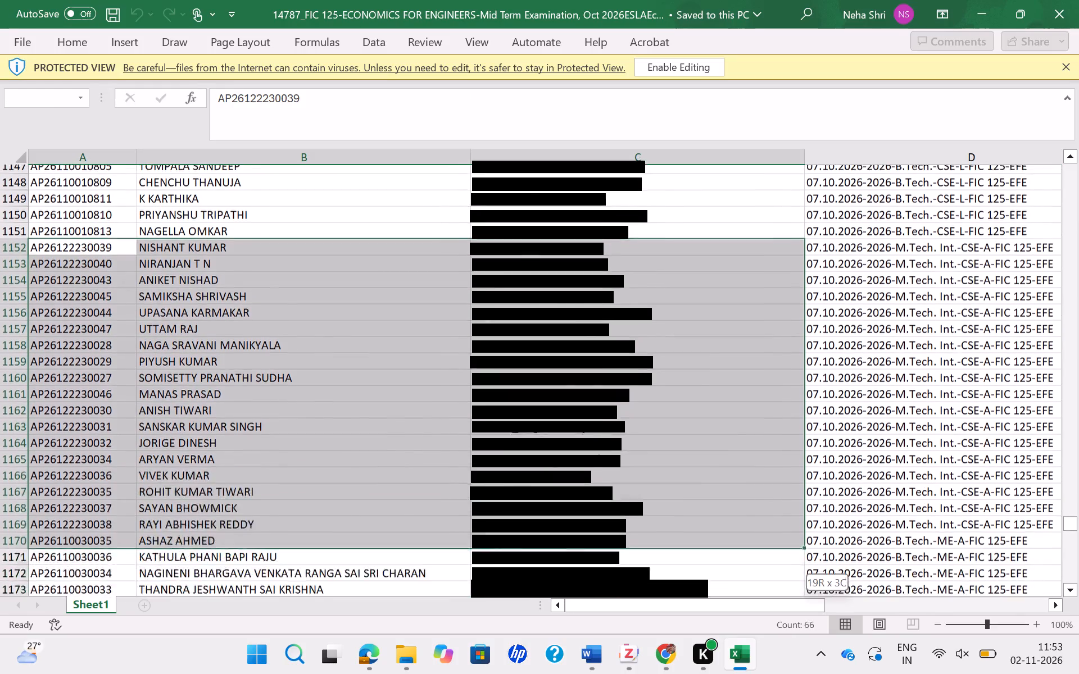
drag(724, 630, 786, 275)
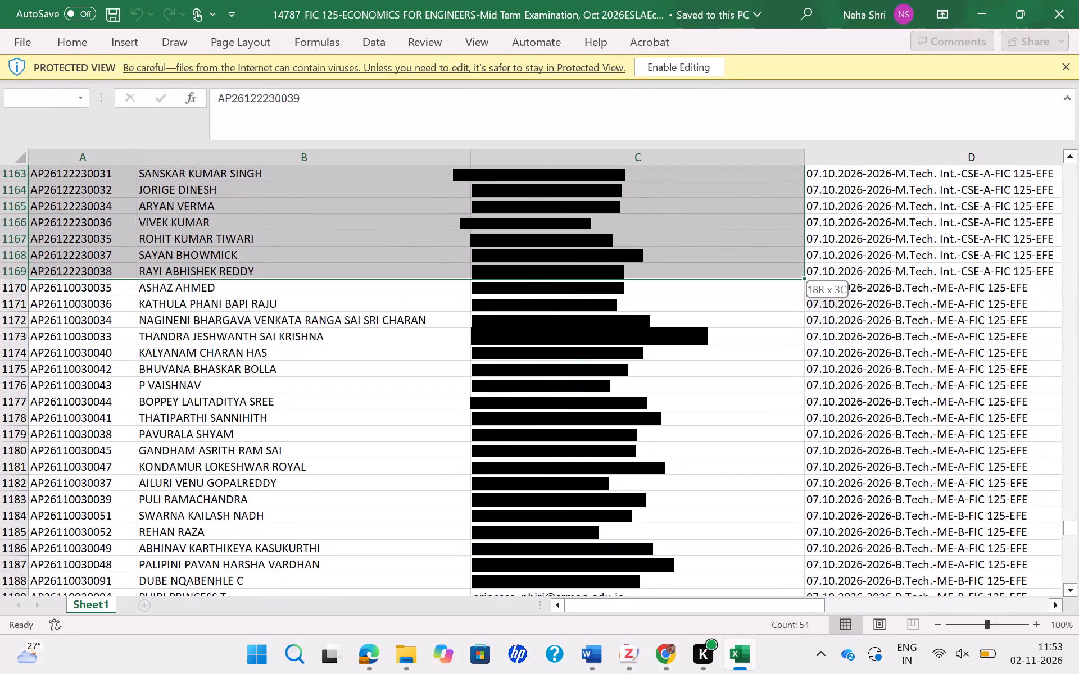
drag(786, 275, 828, 274)
Examine the rows around and below the selected M.Tech. Int.-CSE-A block for further students of that group, down to row 1204.
scroll(584, 434, up, 1)
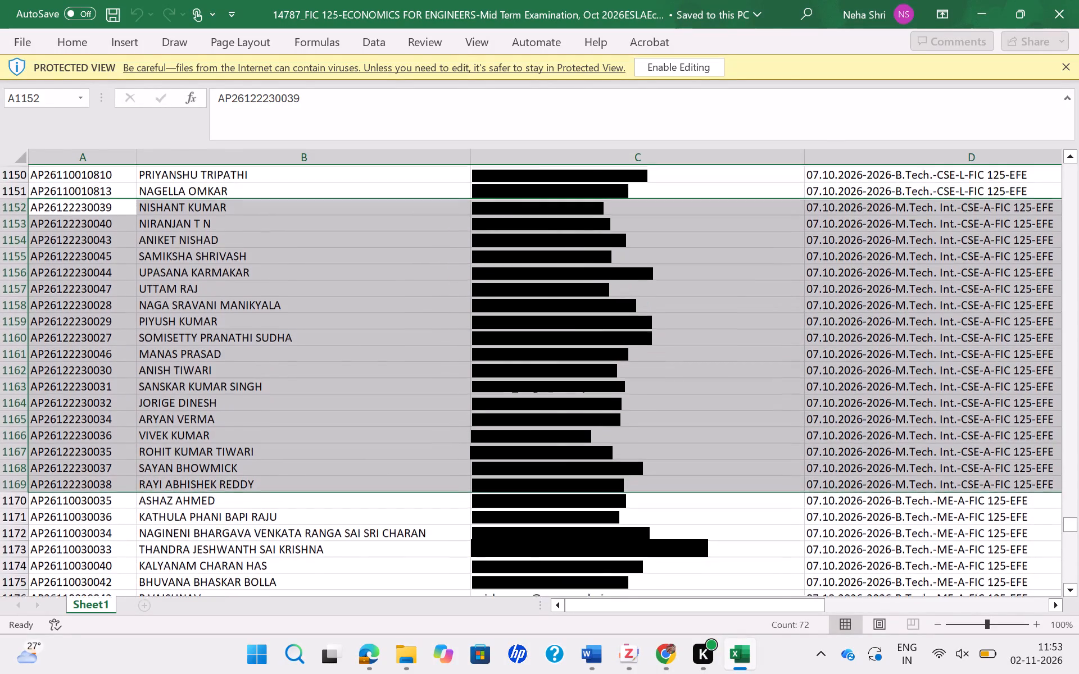
scroll(584, 434, up, 1)
scroll(584, 434, left, 1)
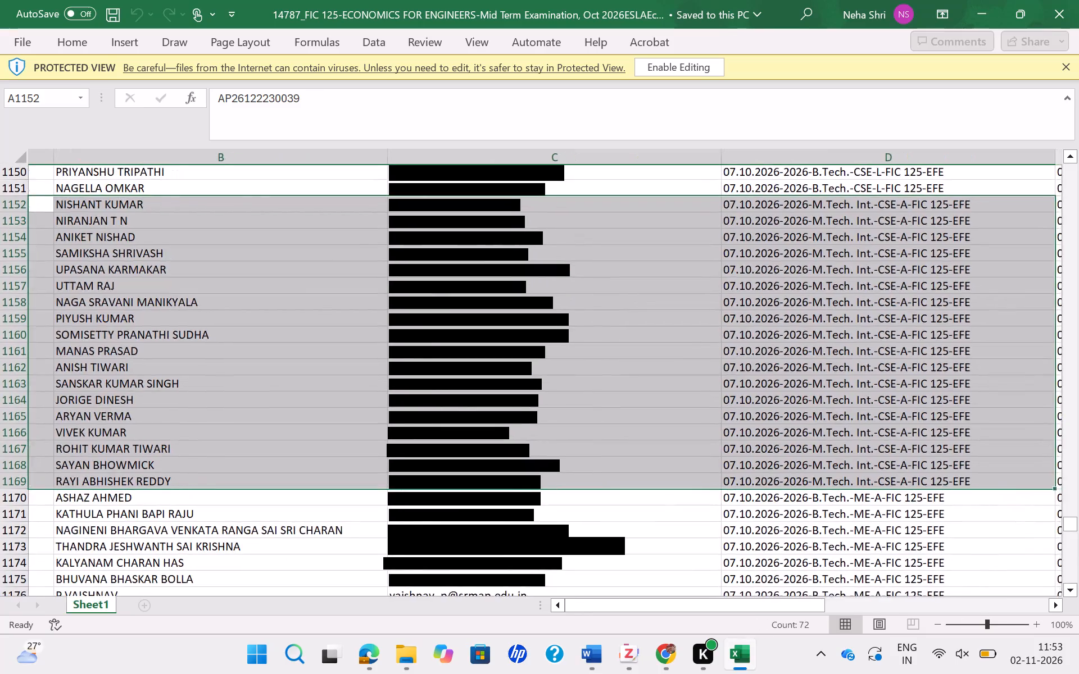
scroll(584, 434, left, 1)
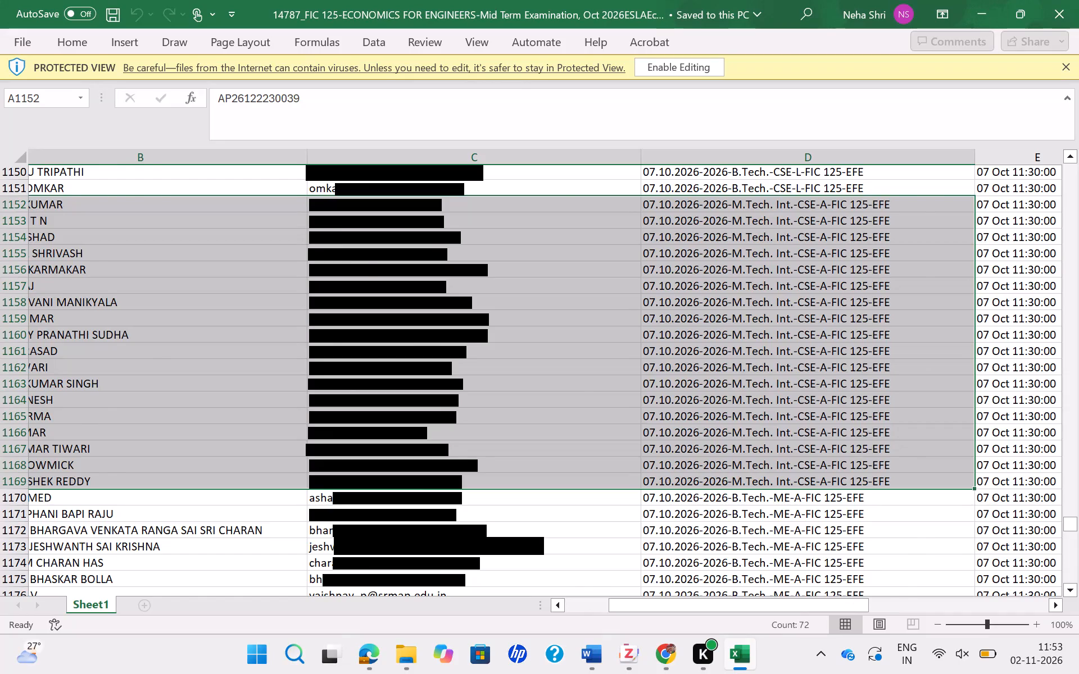
scroll(584, 434, right, 1)
scroll(584, 434, down, 1)
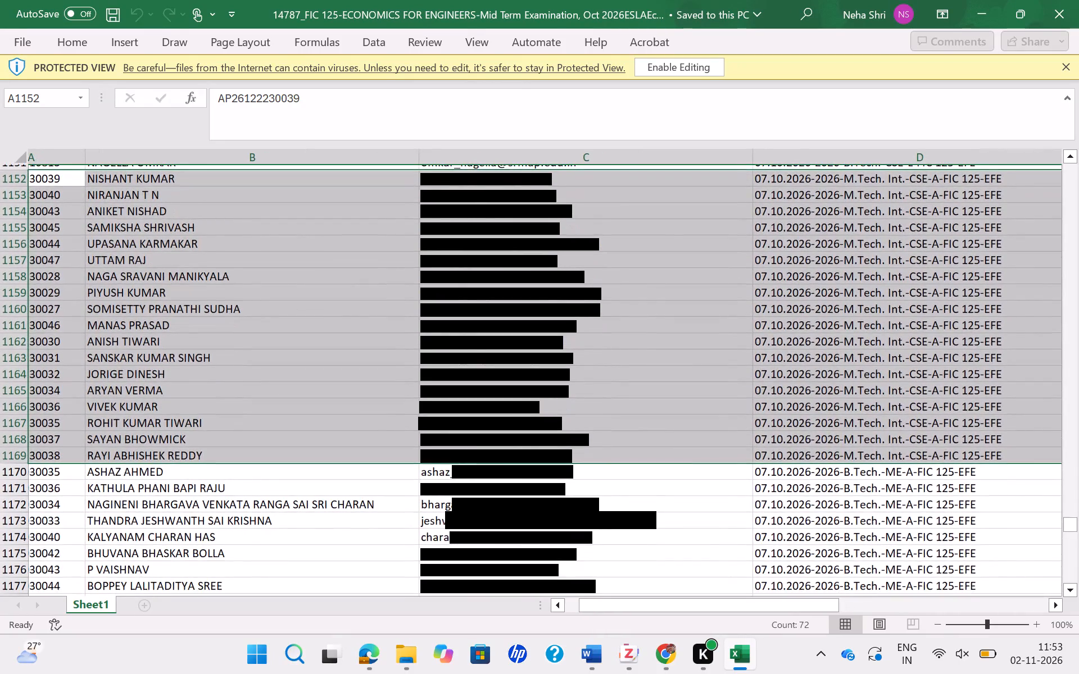
scroll(584, 434, right, 1)
scroll(584, 434, down, 1)
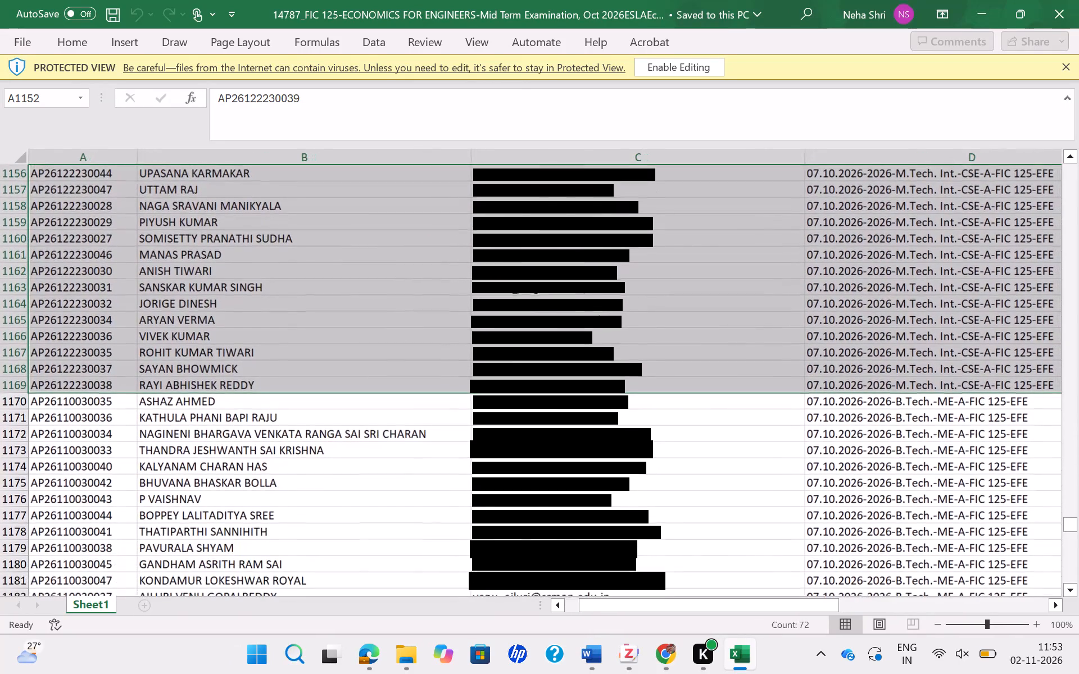
scroll(584, 434, down, 2)
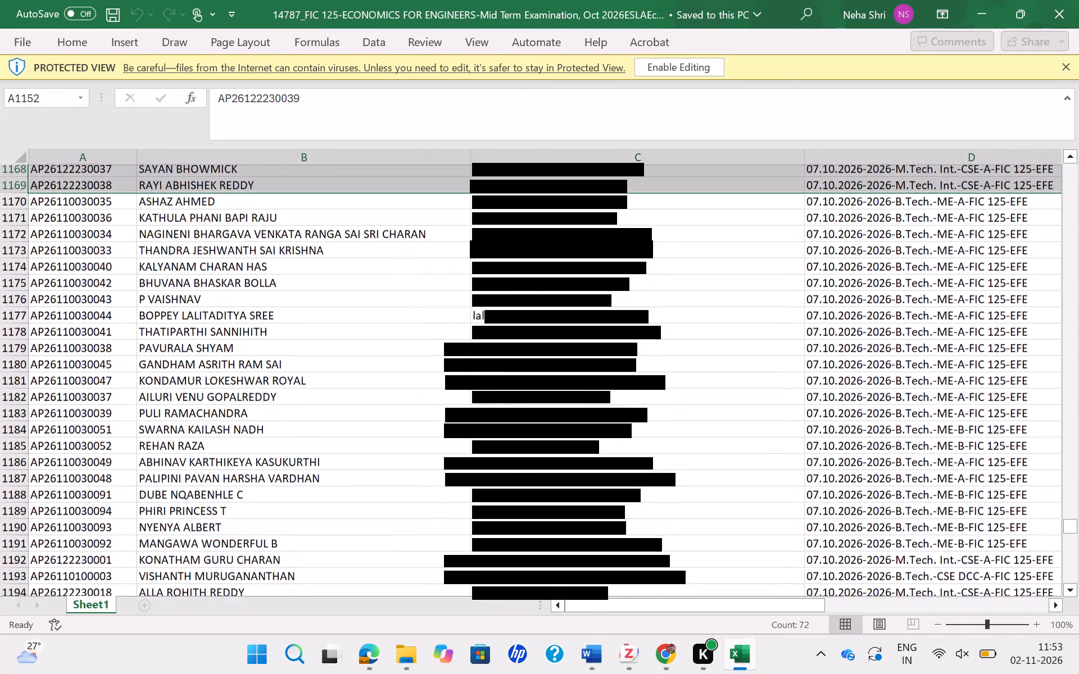
scroll(584, 434, down, 3)
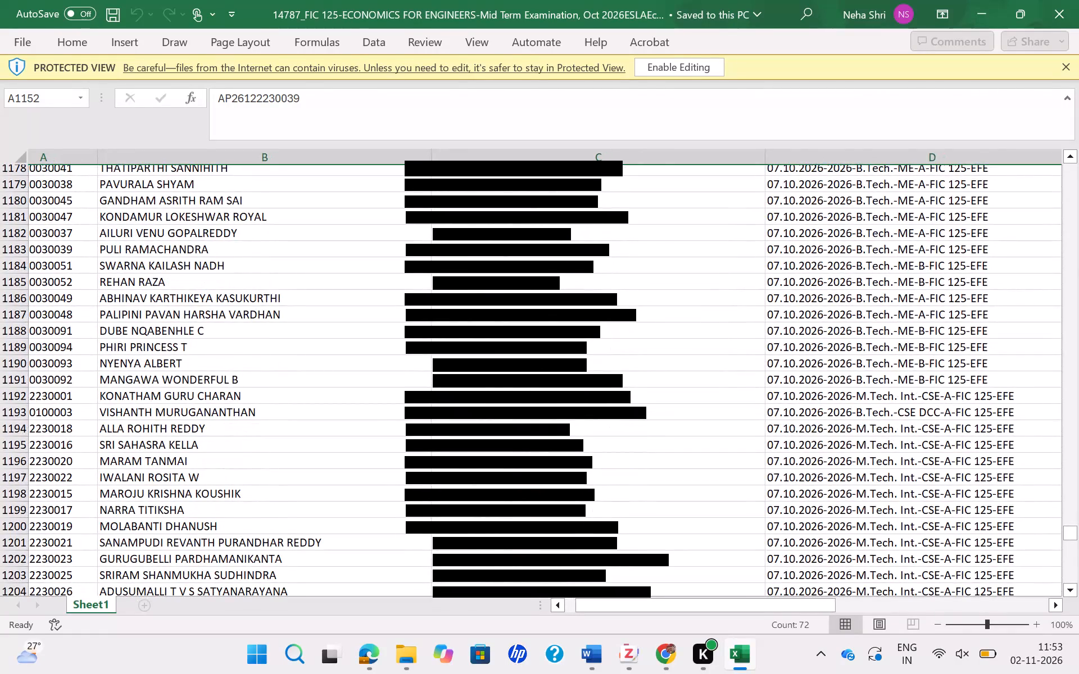
Examine the exam status and marks columns E to J alongside the M.Tech. Int.-CSE-A rows and the rows above them.
scroll(584, 434, left, 3)
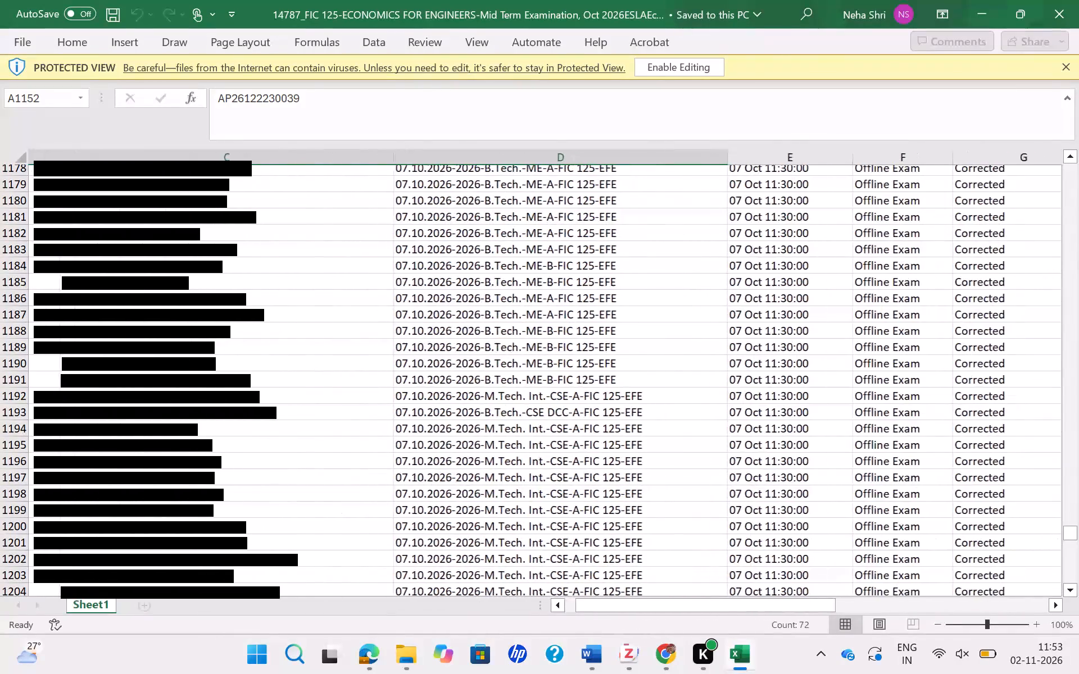
scroll(584, 434, left, 2)
scroll(584, 434, up, 3)
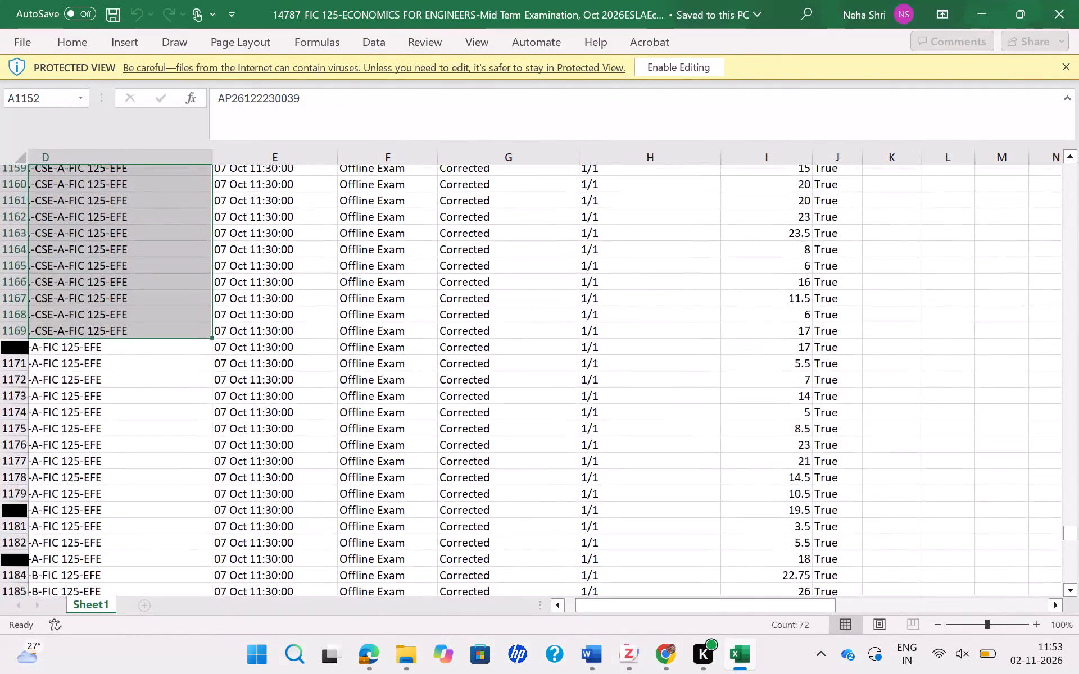
scroll(584, 434, up, 3)
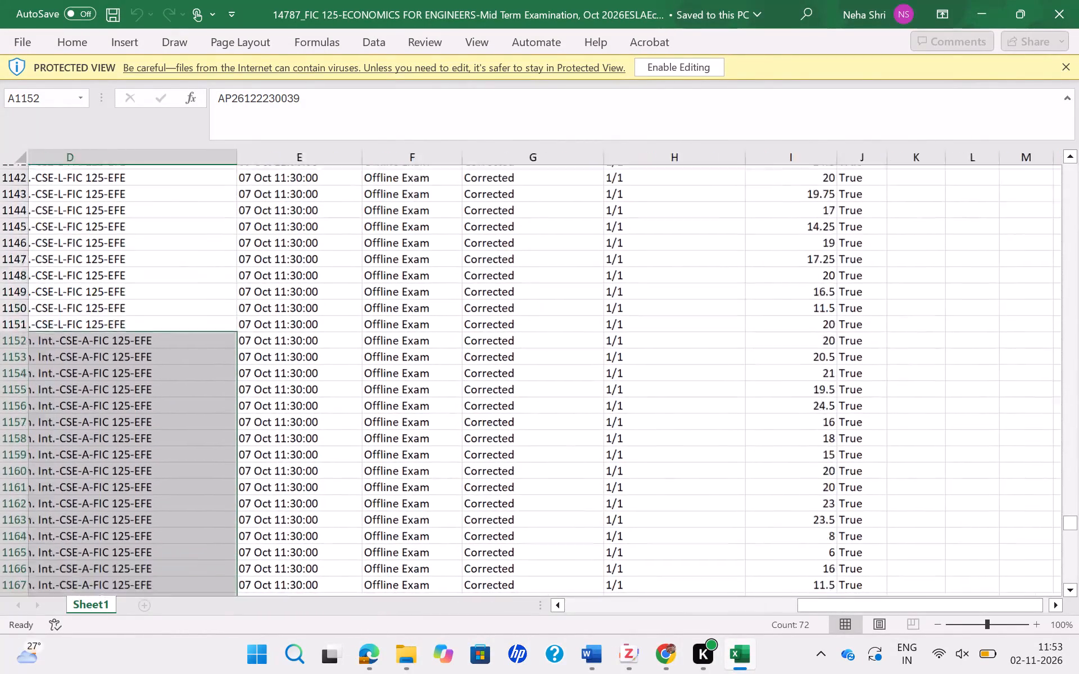
scroll(584, 434, up, 6)
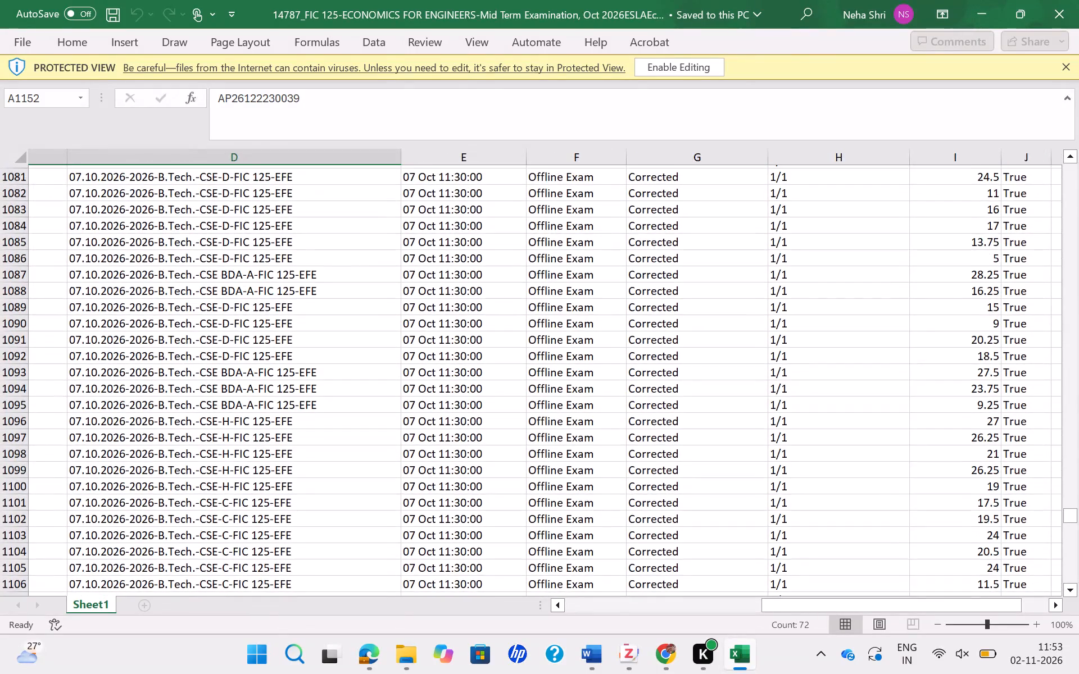
Look through the student IDs, names and groups between about row 883 and the selected M.Tech. Int.-CSE-A rows 1152 to 1169.
scroll(584, 434, up, 8)
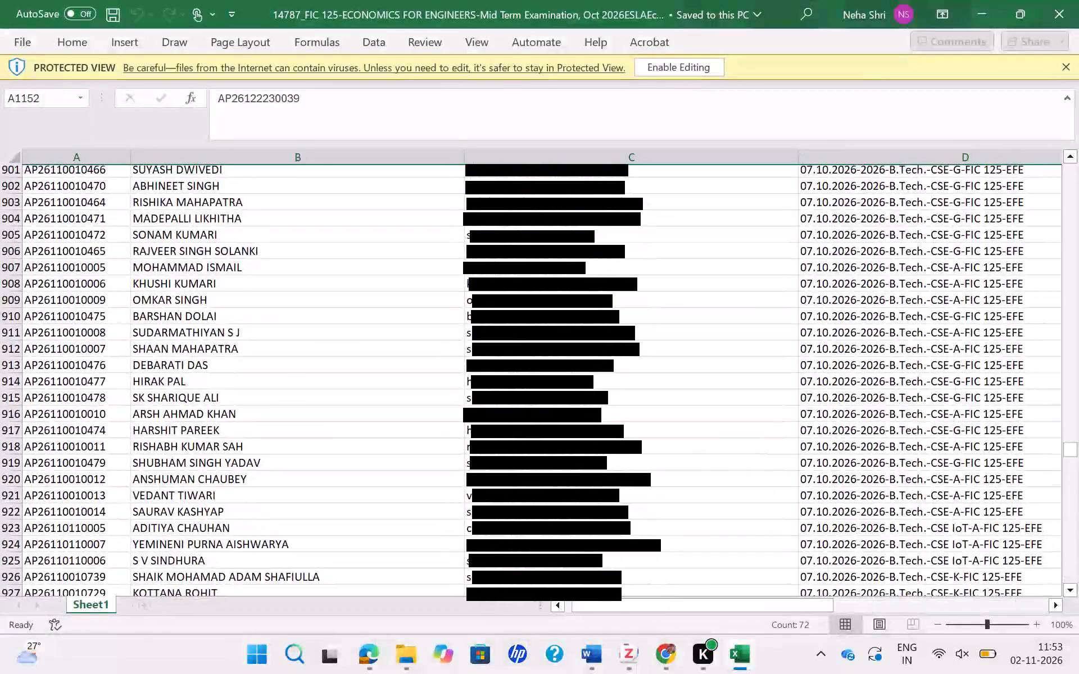
scroll(584, 434, up, 3)
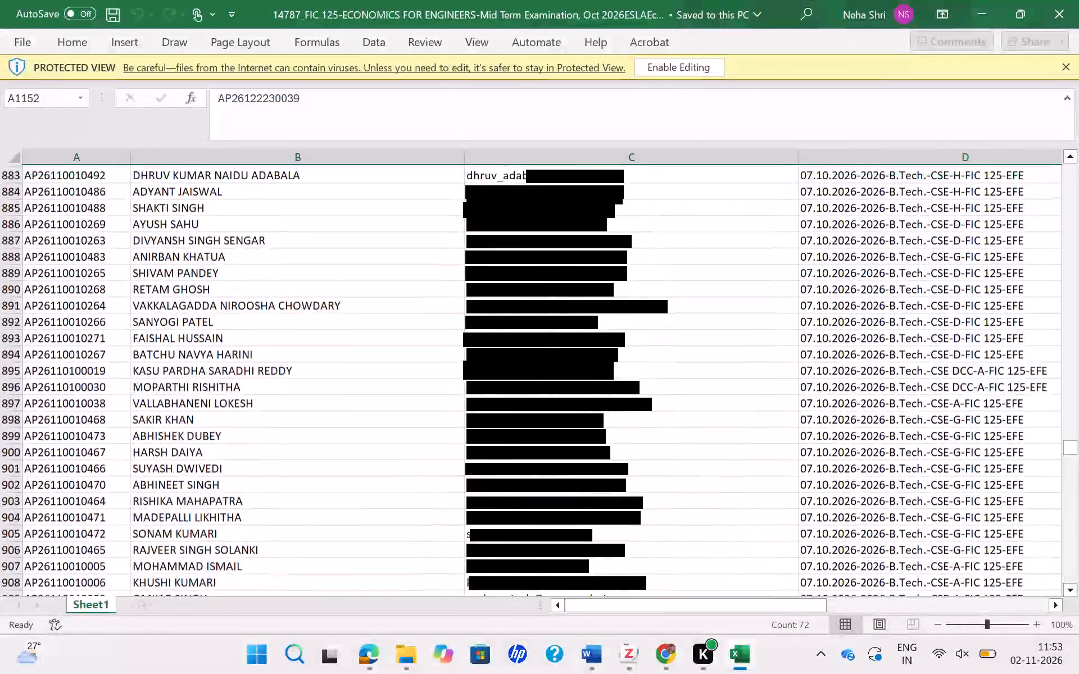
scroll(584, 434, right, 4)
scroll(584, 434, down, 5)
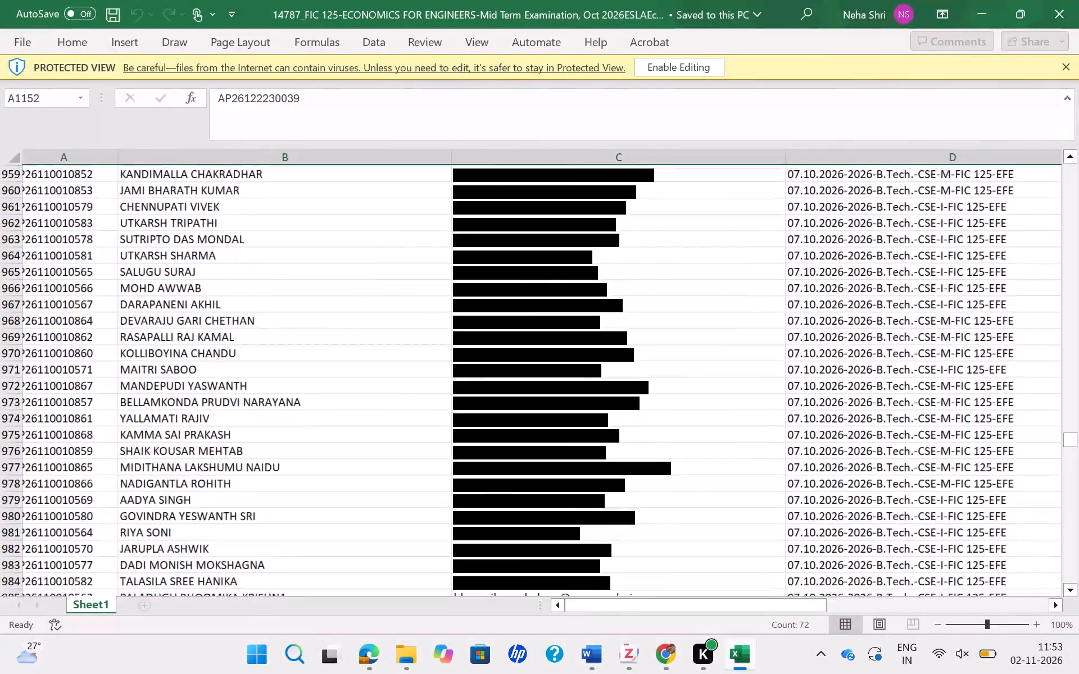
scroll(584, 434, right, 2)
scroll(584, 434, down, 2)
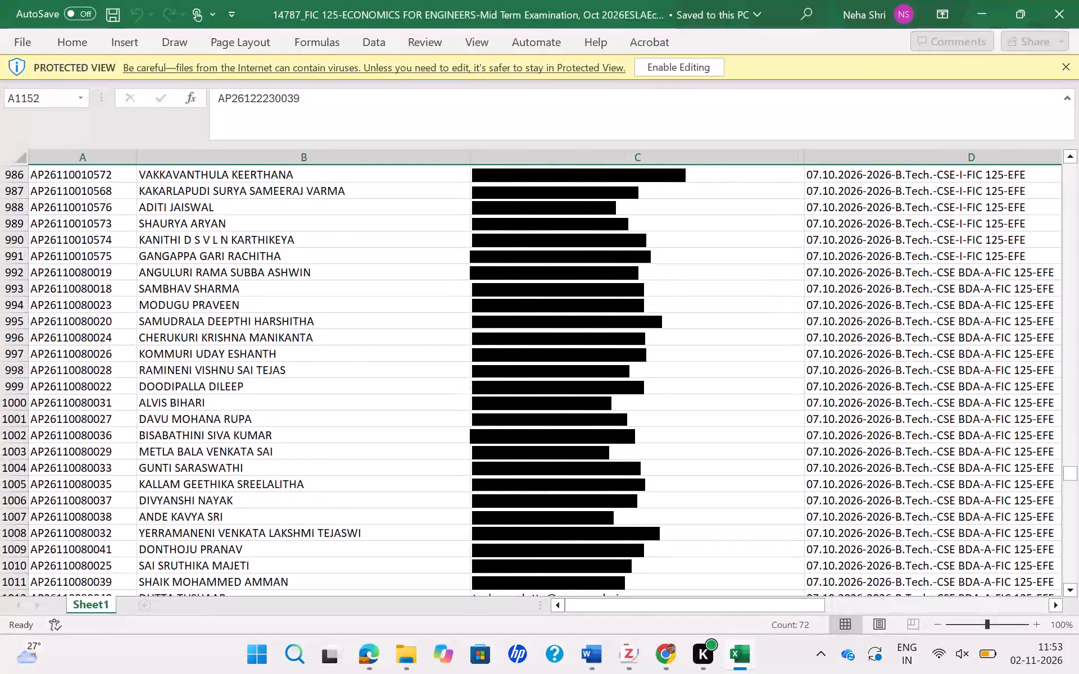
scroll(584, 434, down, 2)
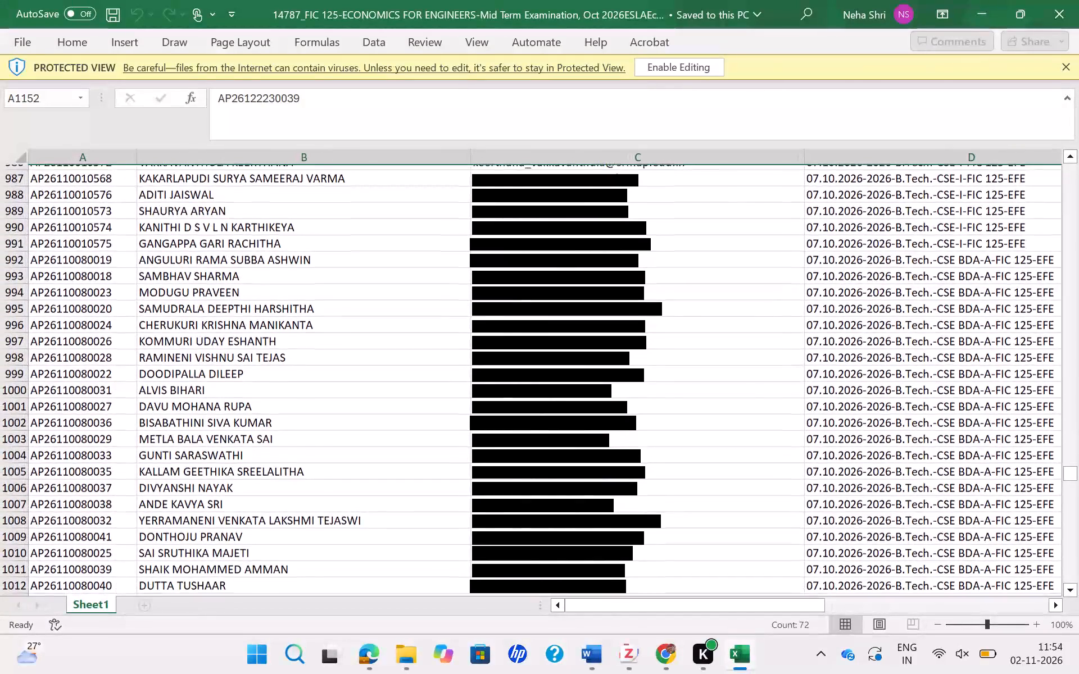
scroll(584, 434, down, 2)
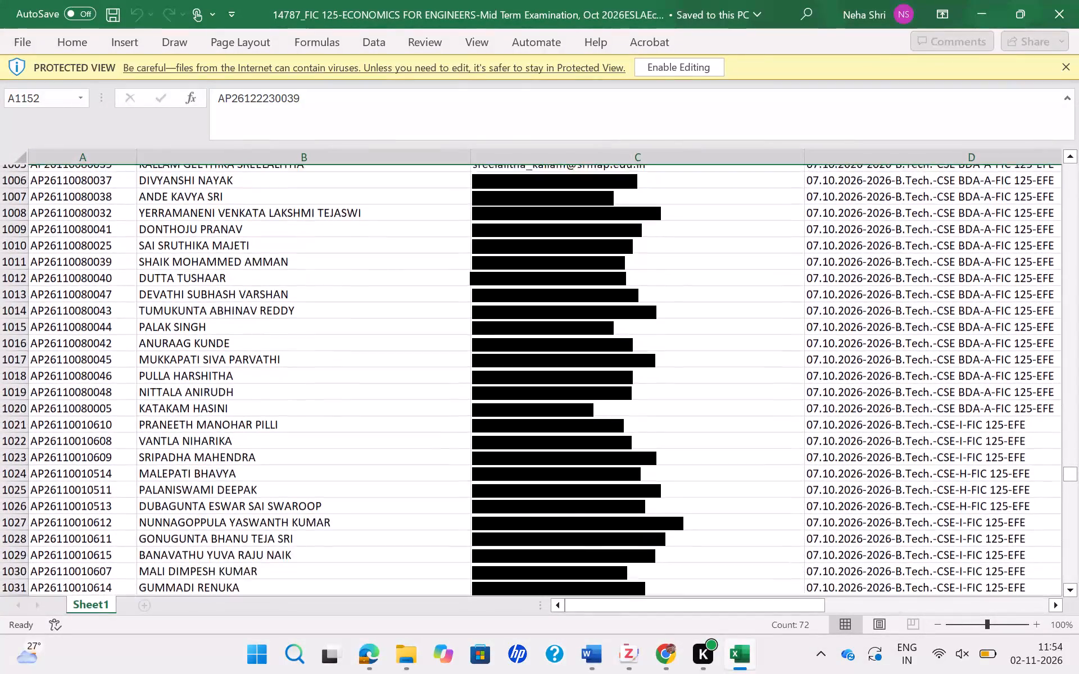
scroll(584, 434, down, 4)
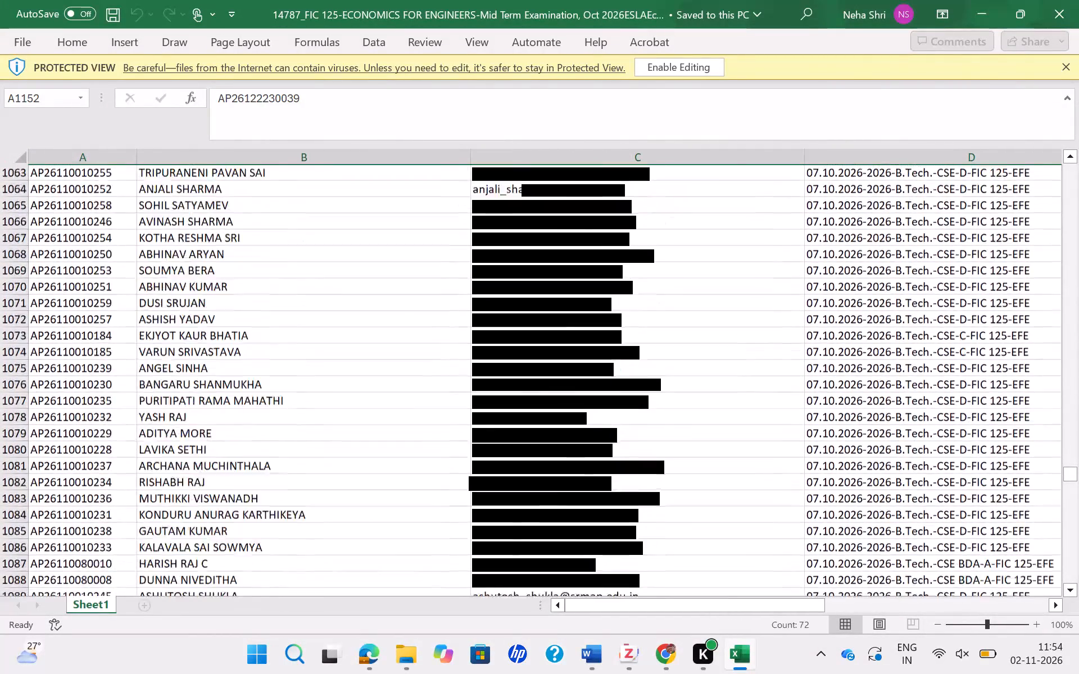
scroll(584, 434, down, 3)
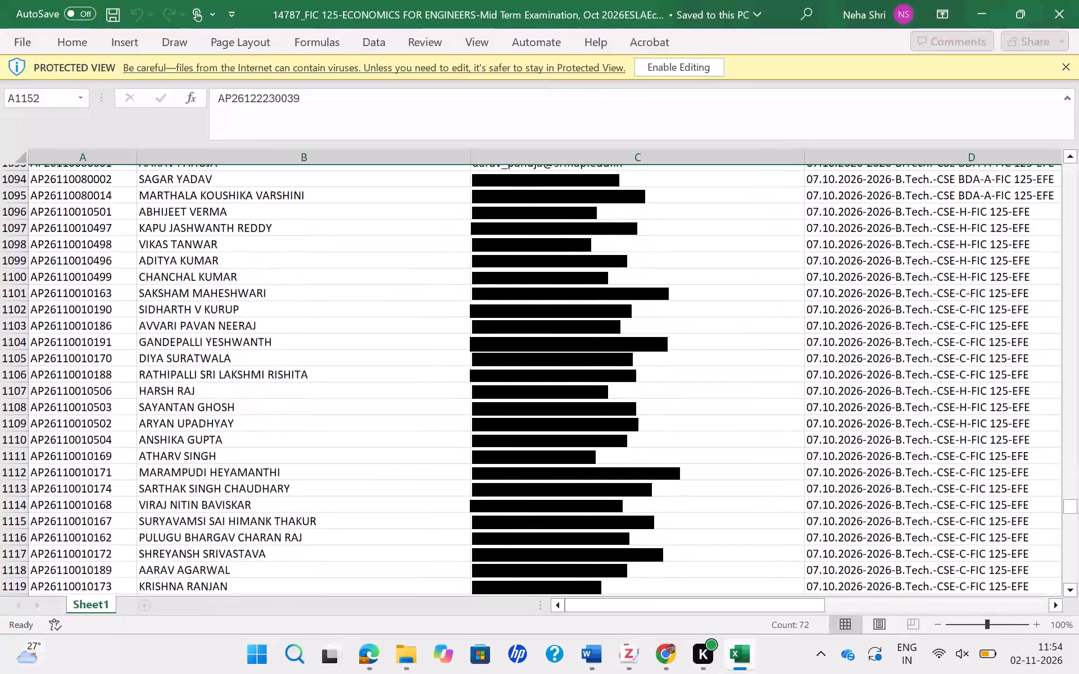
scroll(584, 434, down, 2)
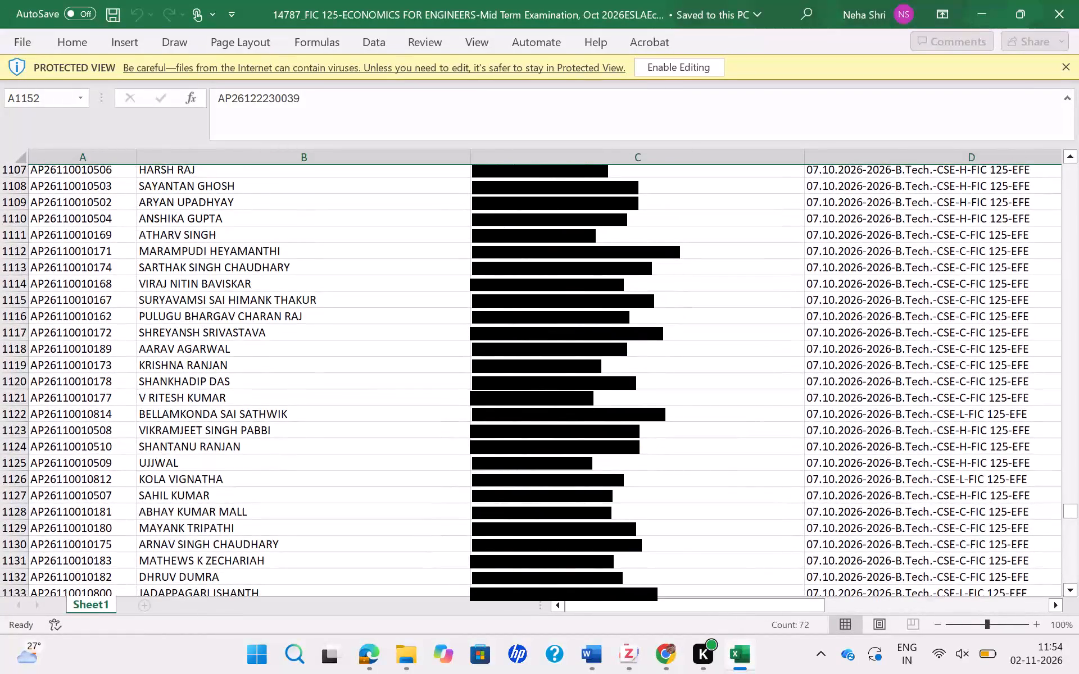
scroll(584, 434, down, 1)
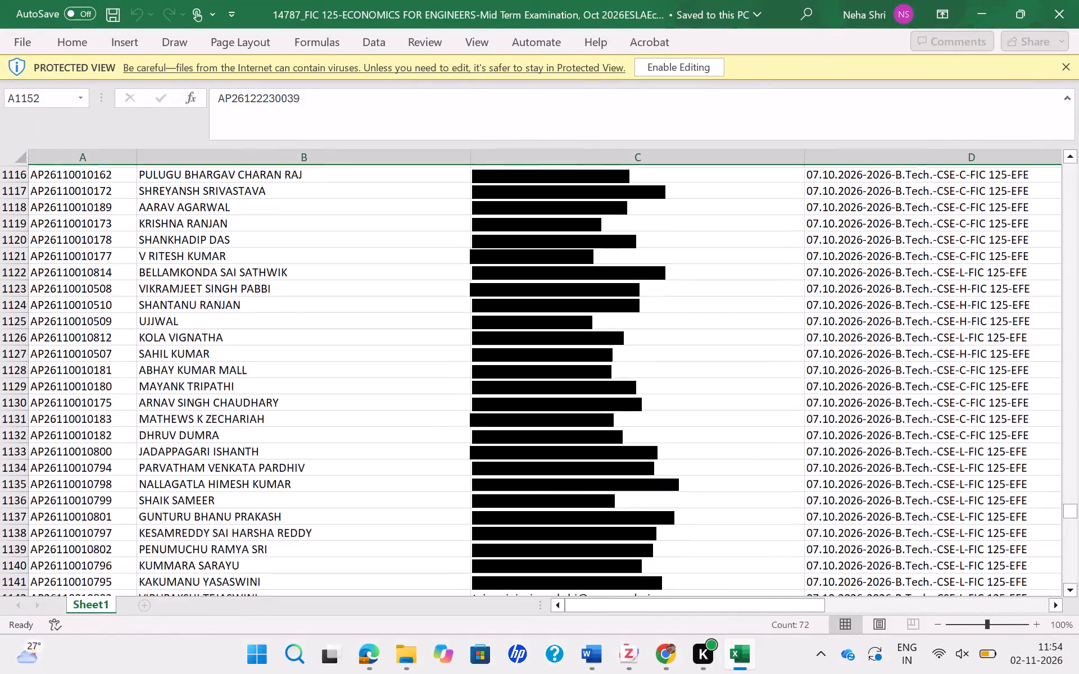
scroll(584, 434, down, 2)
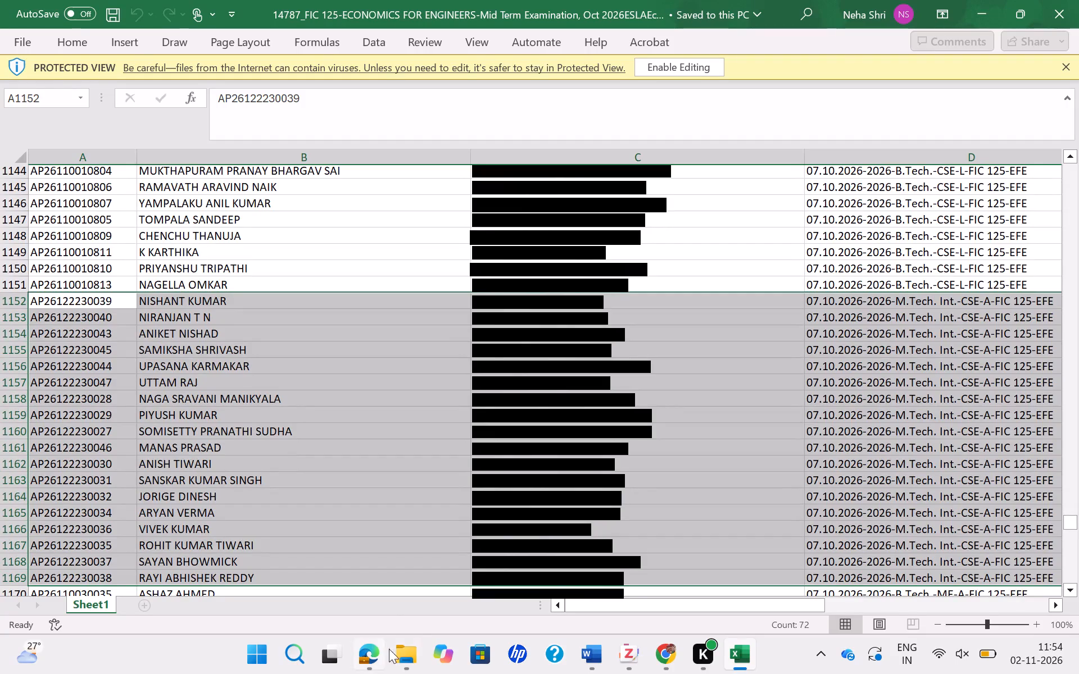
Switch to File Explorer, look inside the FIC125-Eco folder on New Volume (D:), and return to the drive's root.
click(407, 655)
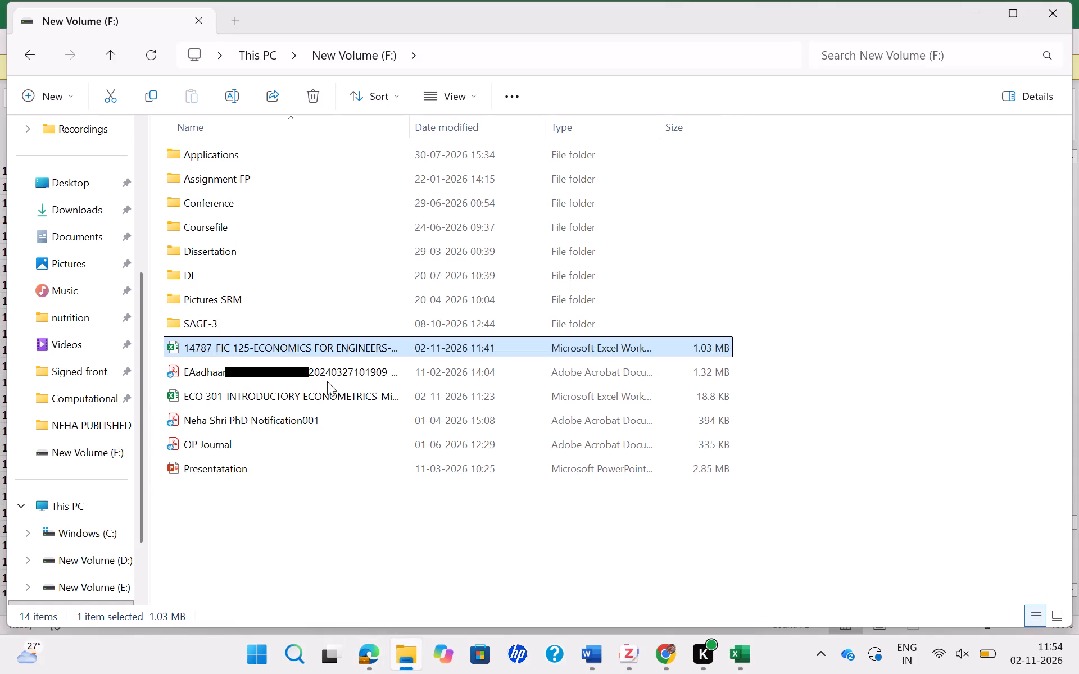
click(71, 562)
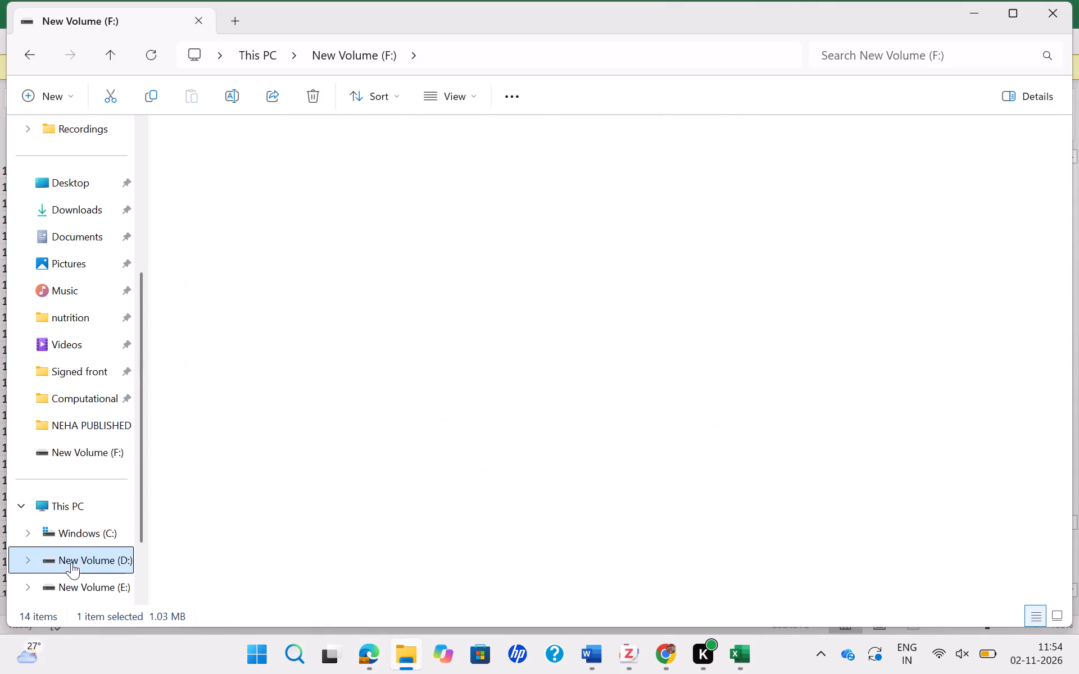
click(291, 145)
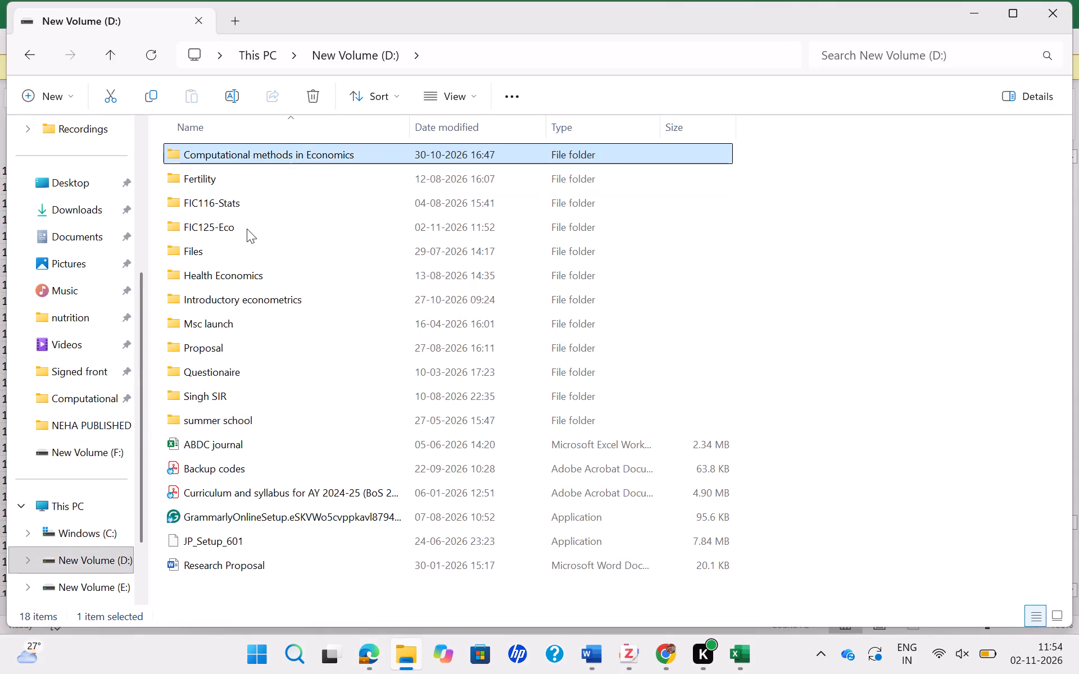
double_click(247, 229)
click(356, 54)
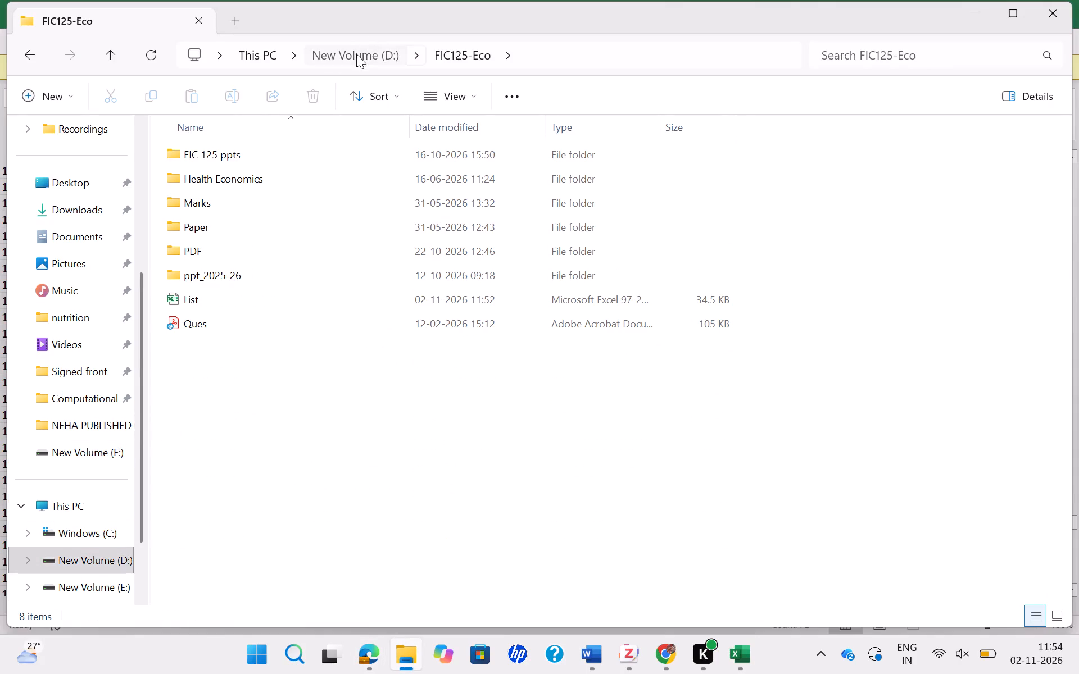
Open the A5-Approved-Syllabus PDF from the Coursefile folder inside Introductory econometrics, after checking the Interaction folder.
double_click(267, 296)
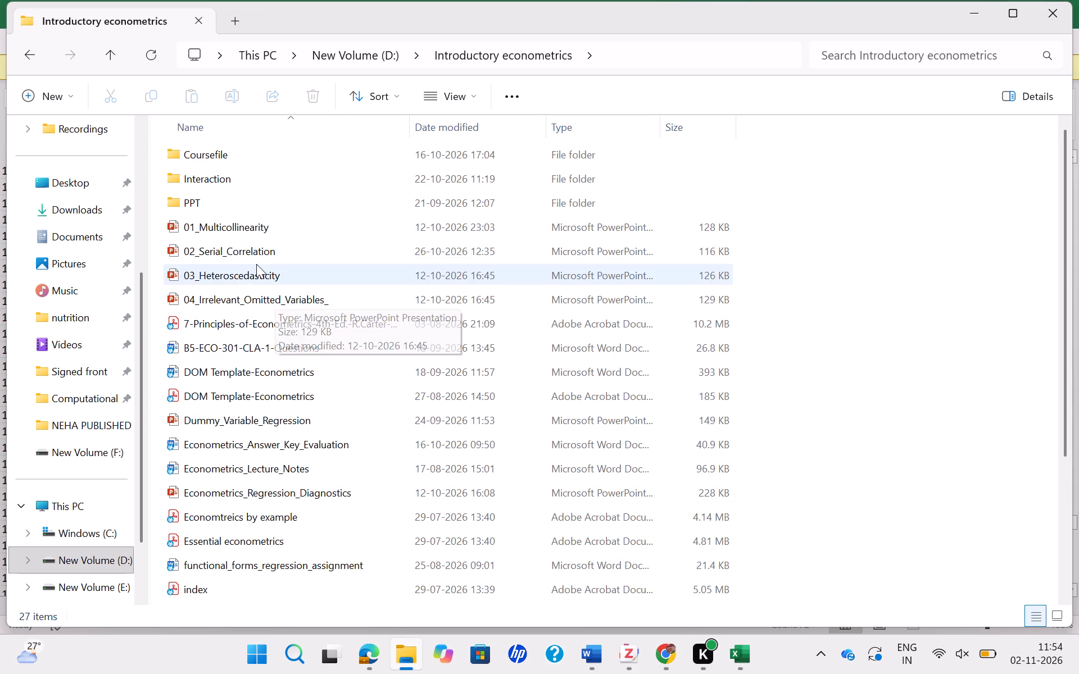
double_click(261, 178)
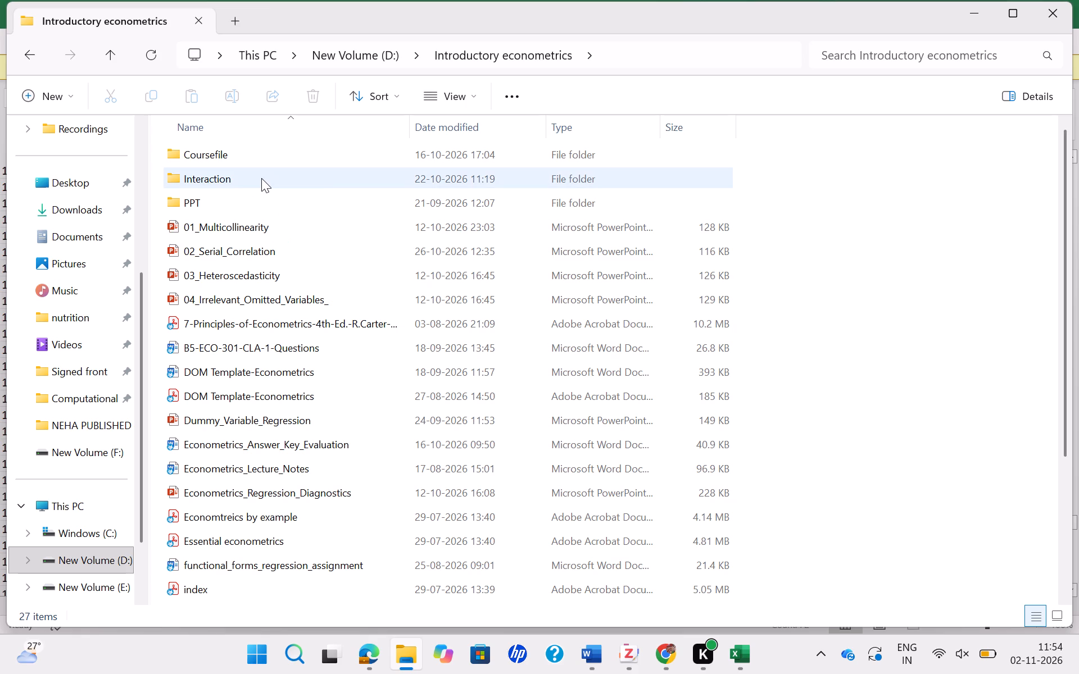
click(482, 54)
double_click(235, 160)
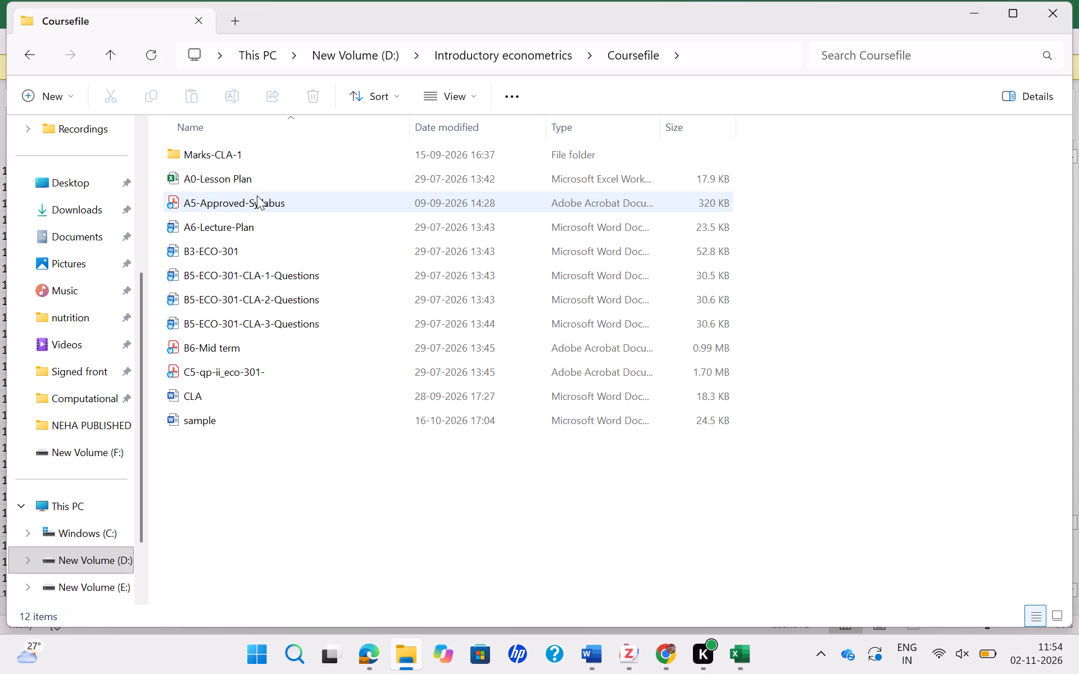
double_click(257, 195)
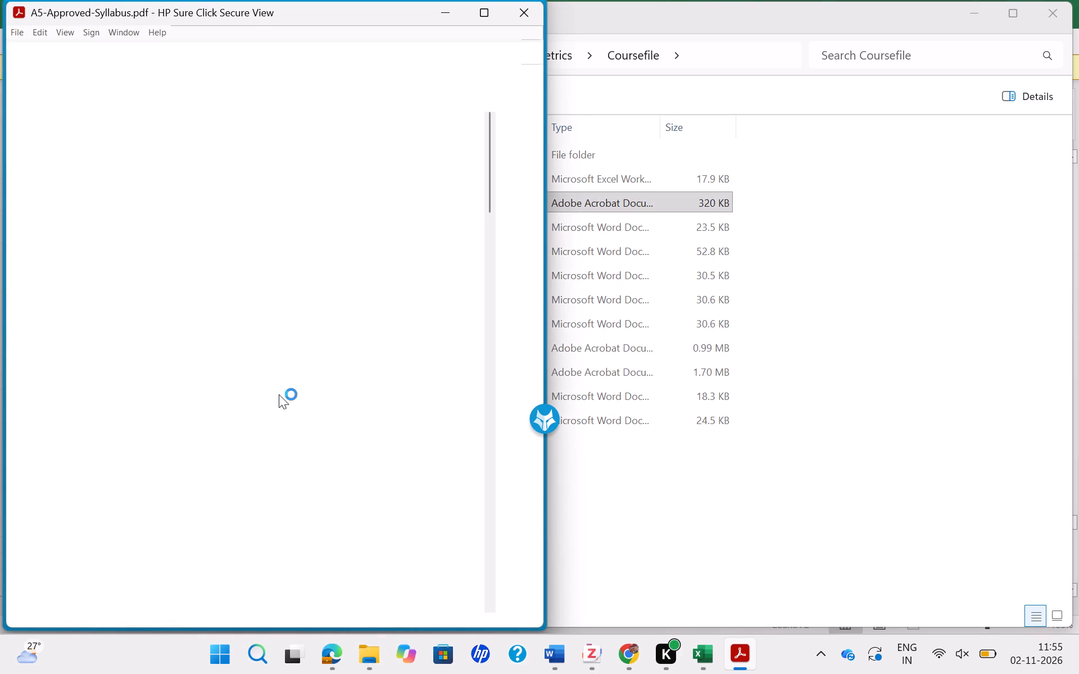
Examine the course unitization plan in the approved syllabus, covering Units 1 to 4.
scroll(279, 394, down, 1)
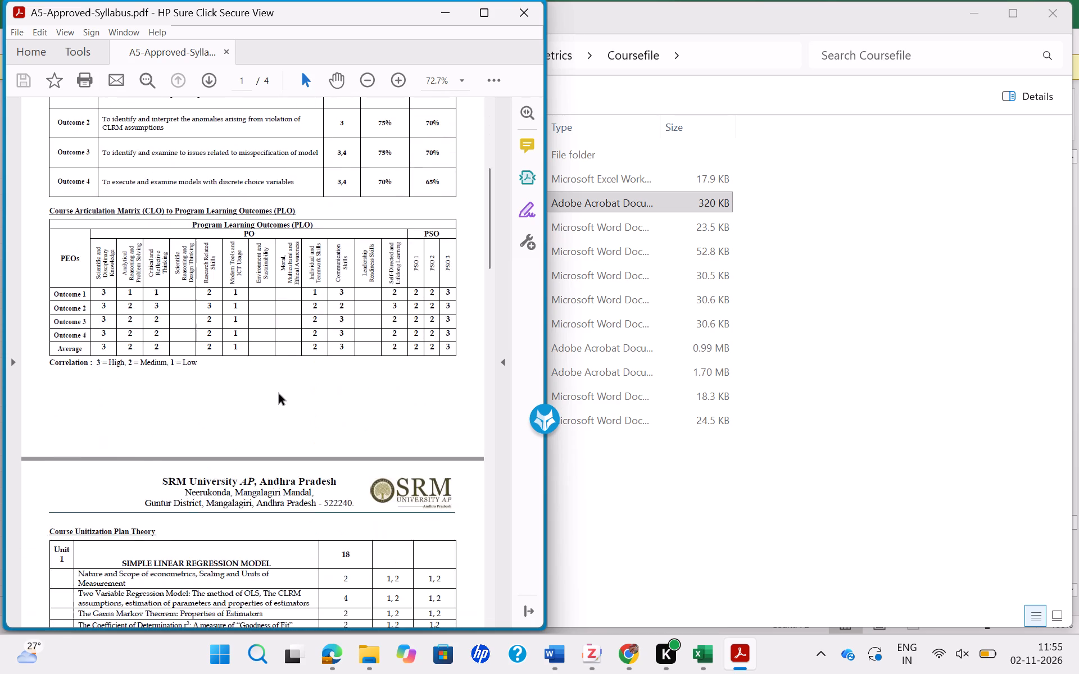
scroll(279, 394, down, 4)
scroll(279, 394, up, 1)
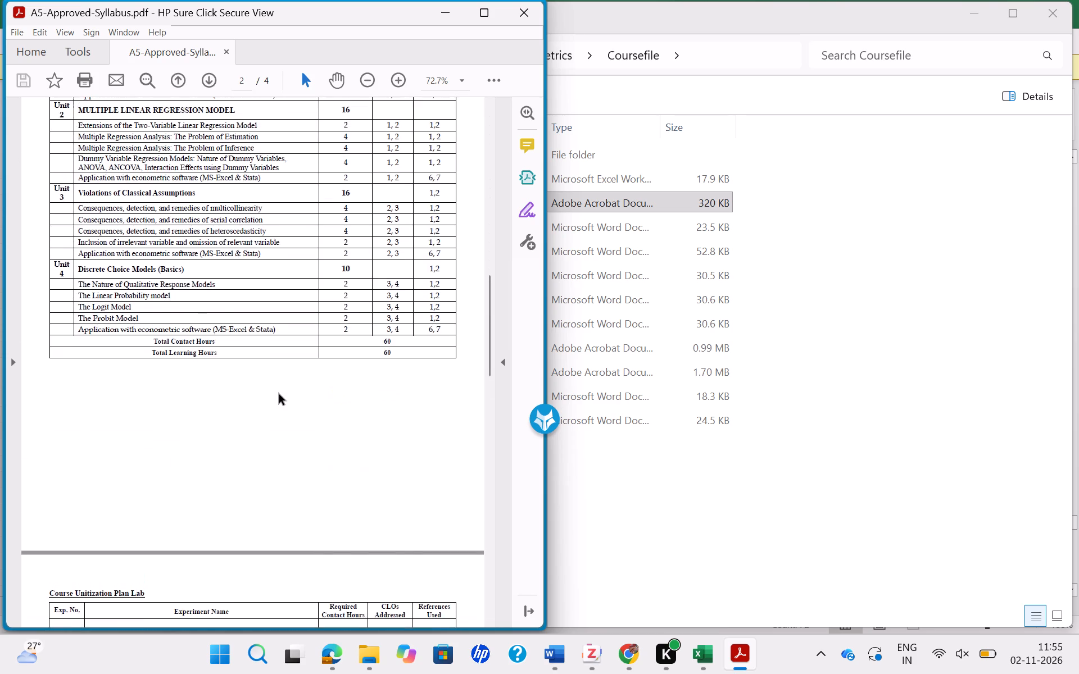
scroll(279, 394, up, 1)
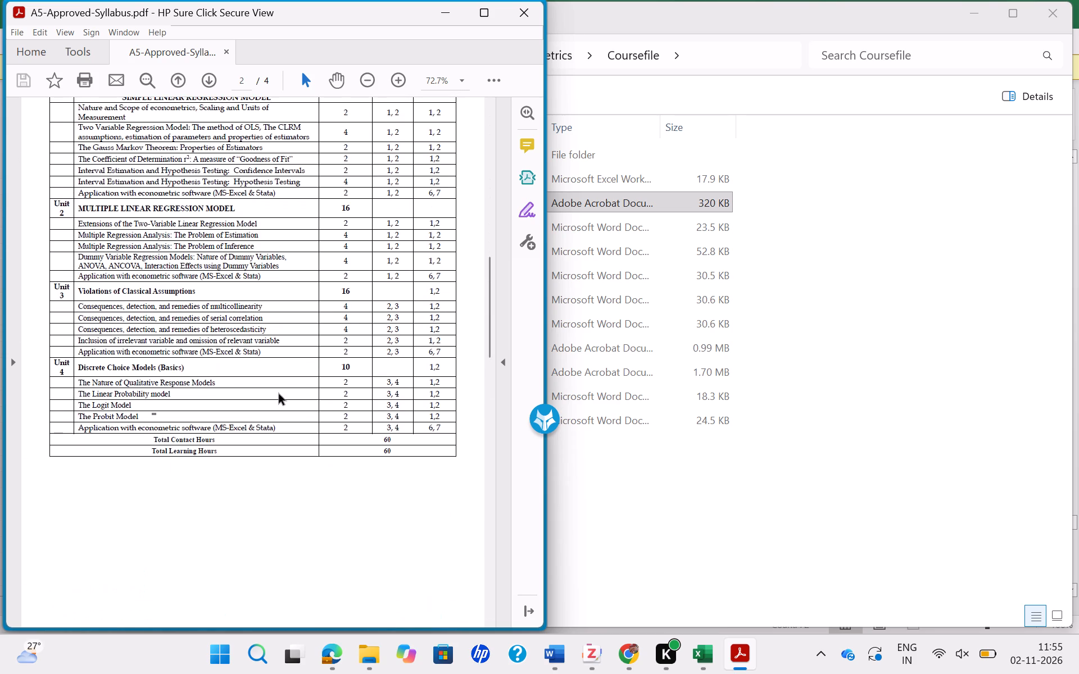
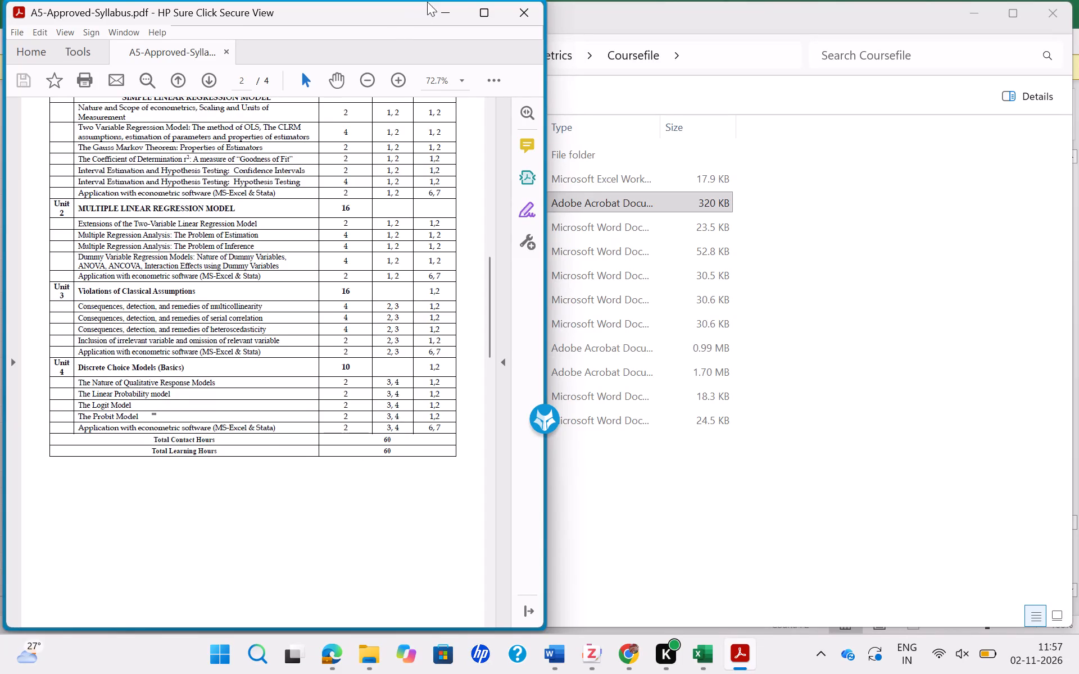
Minimise the syllabus PDF and the Coursefile folder, and return to the FIC 125 mid-term results workbook.
click(450, 0)
click(447, 21)
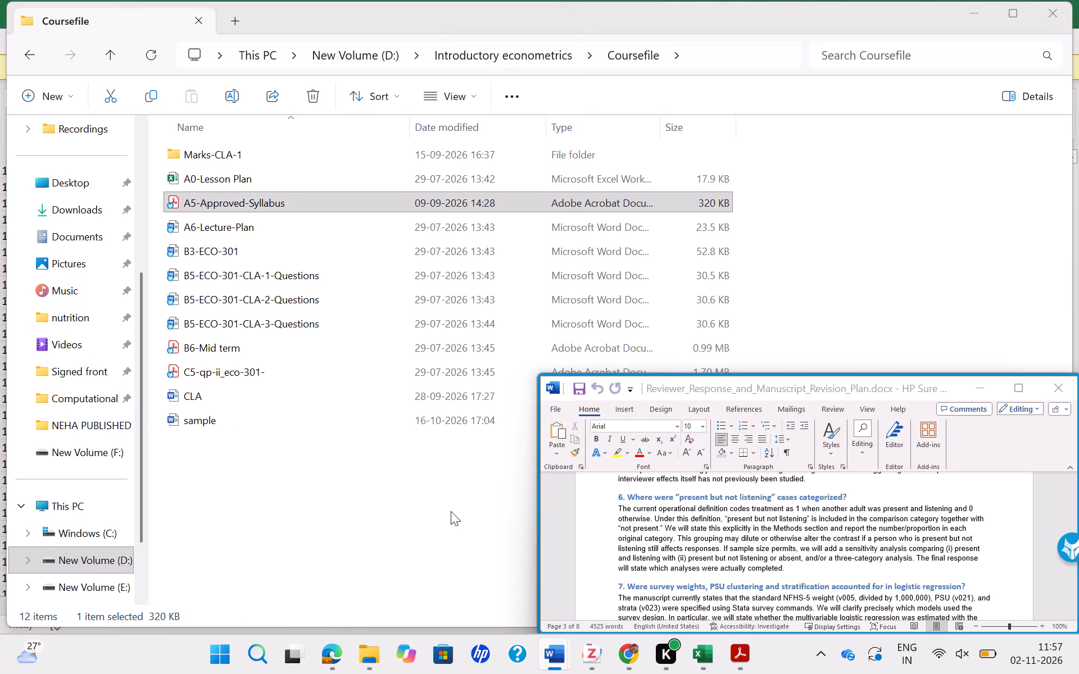
click(427, 509)
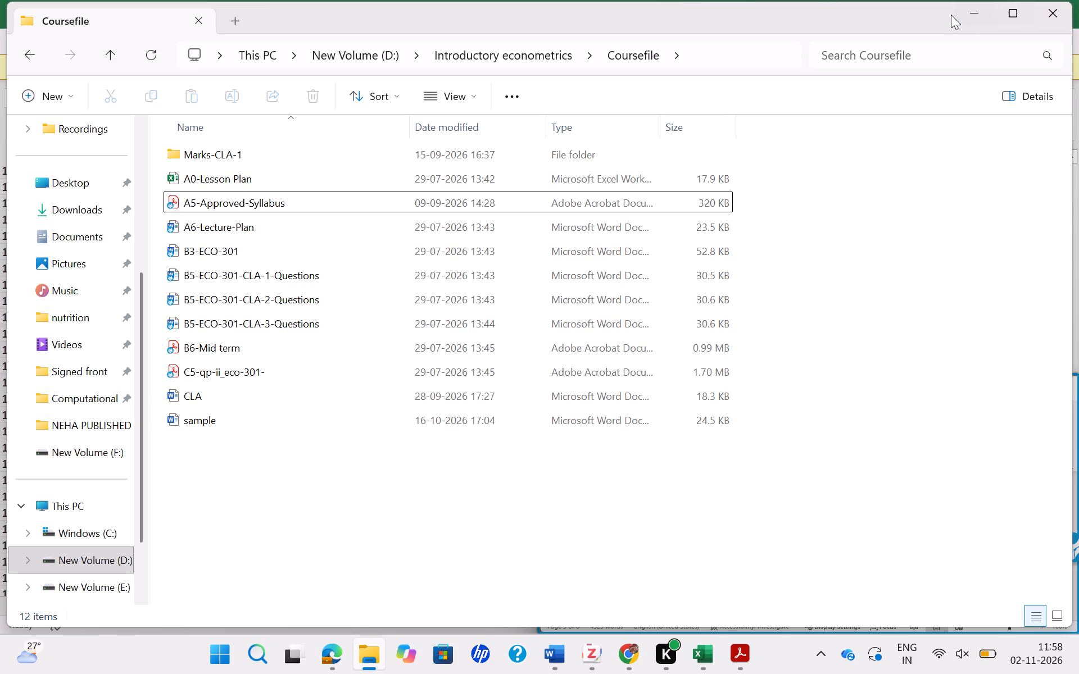
drag(950, 12, 972, 12)
click(986, 12)
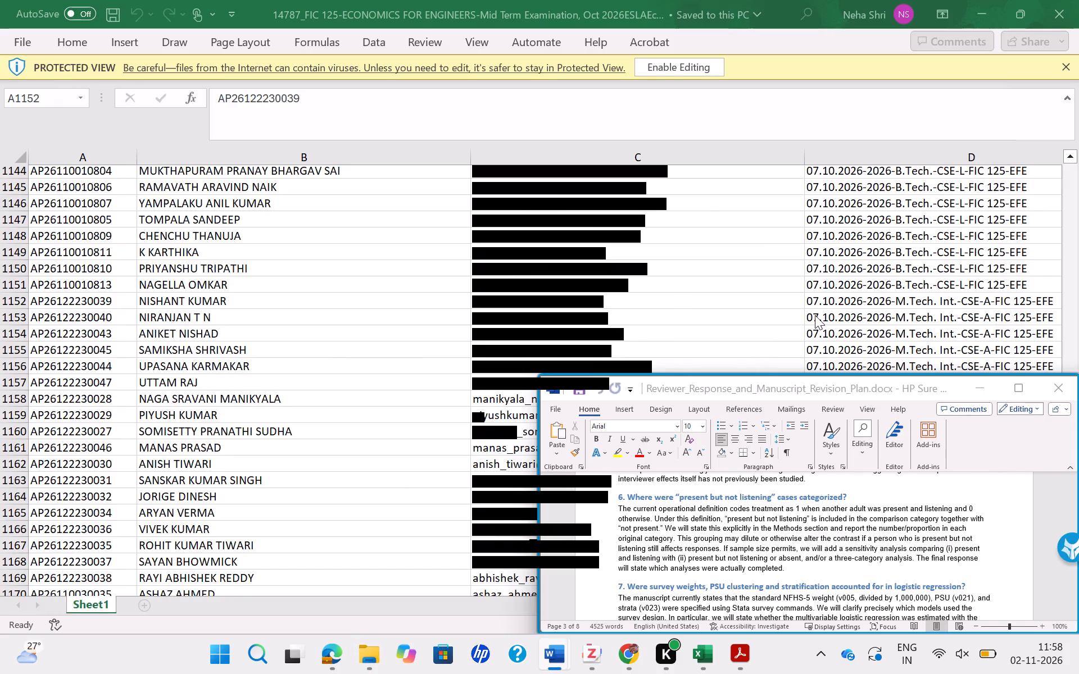
click(815, 315)
Look through the student groups below the selected rows, down to about row 1316 and back, for M.Tech. Int.-CSE-A entries.
scroll(774, 393, left, 1)
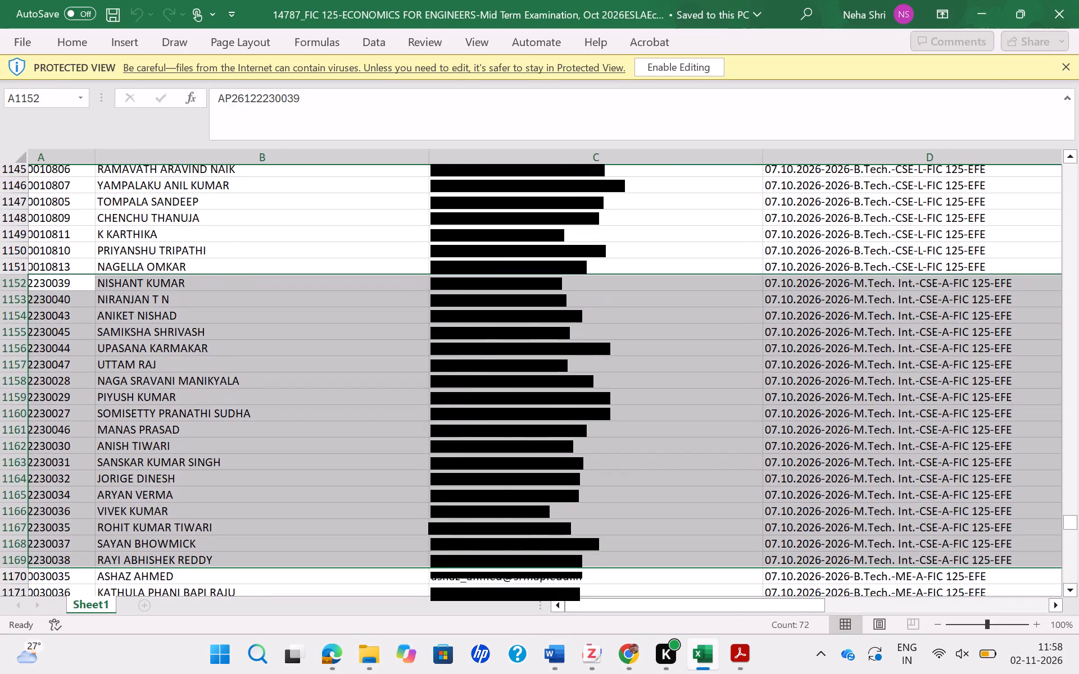
scroll(774, 393, left, 1)
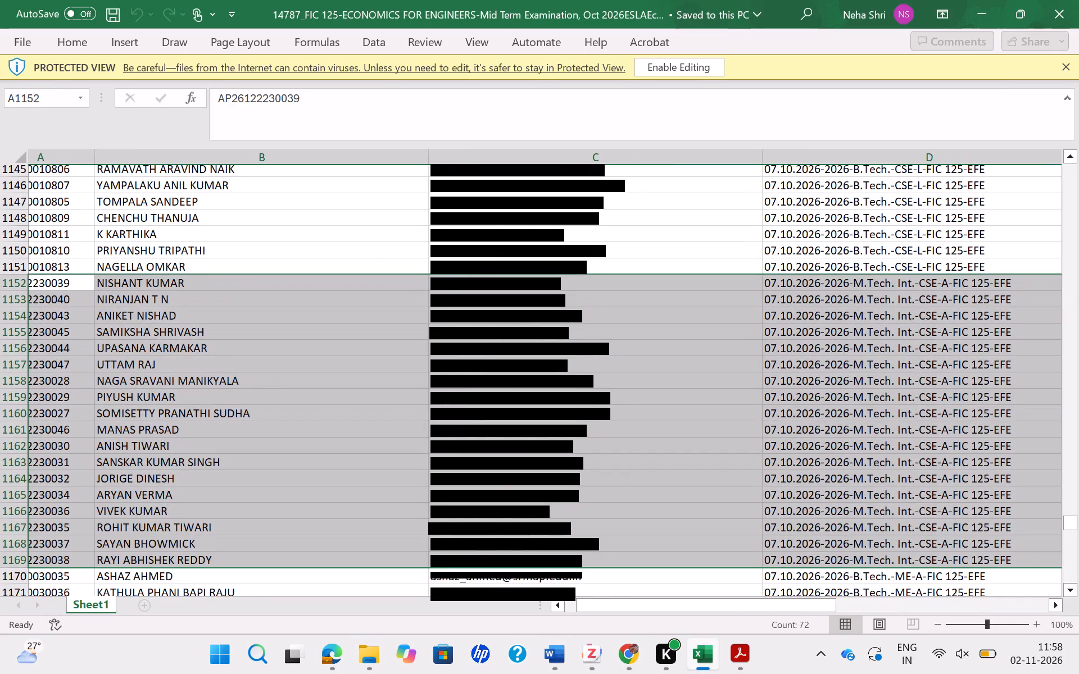
scroll(774, 393, down, 3)
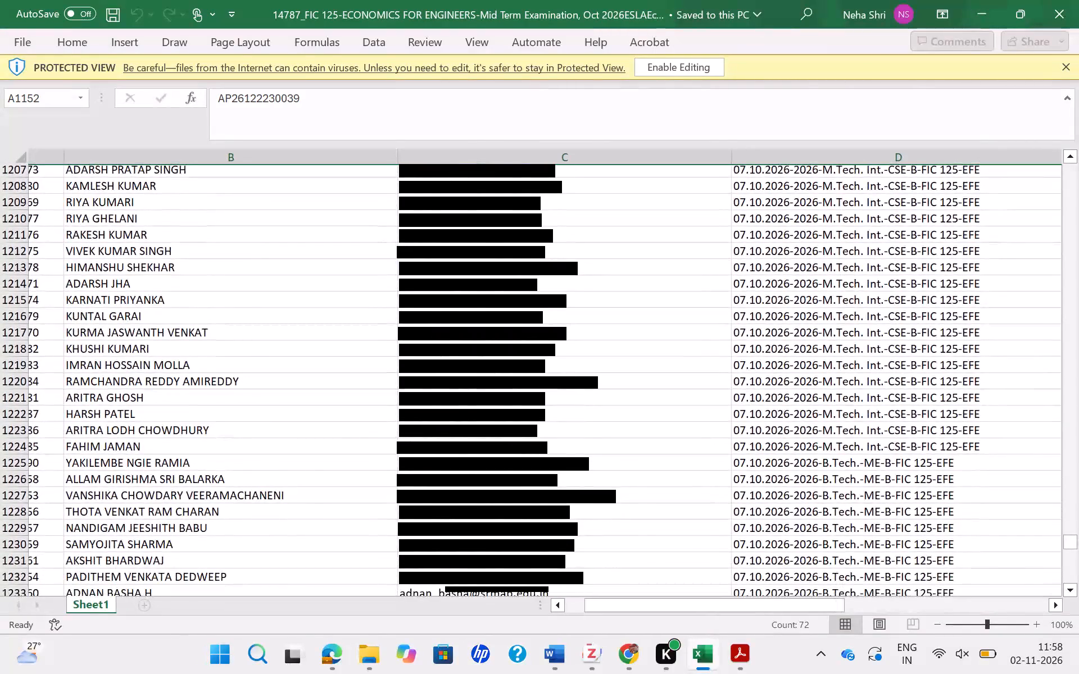
scroll(774, 393, down, 2)
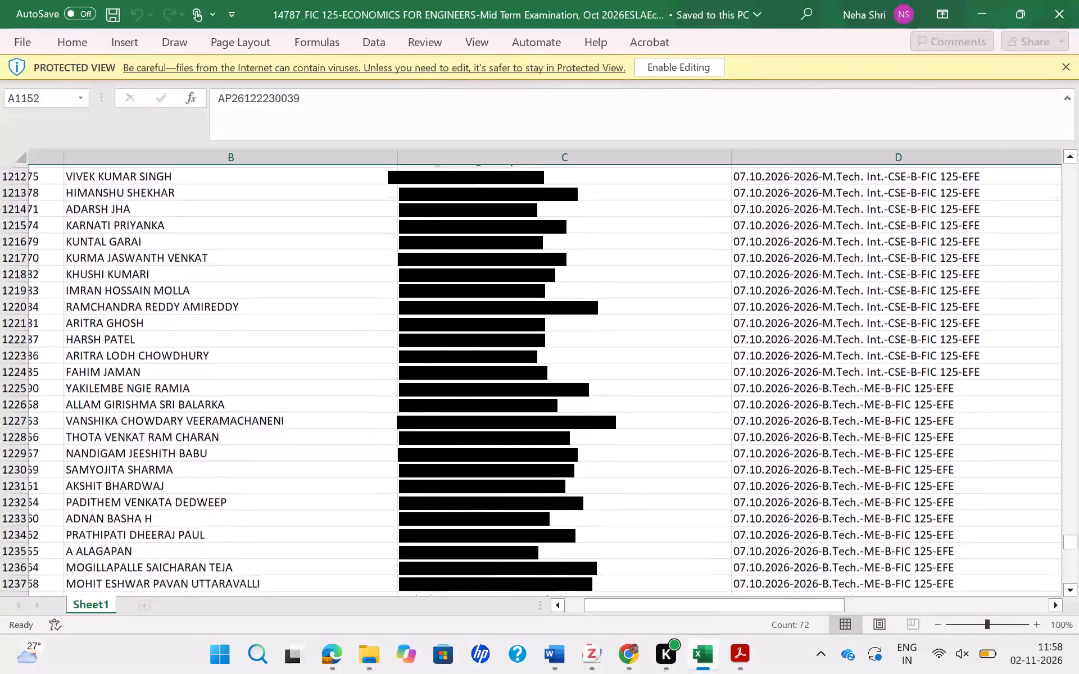
scroll(774, 393, down, 3)
scroll(774, 393, up, 1)
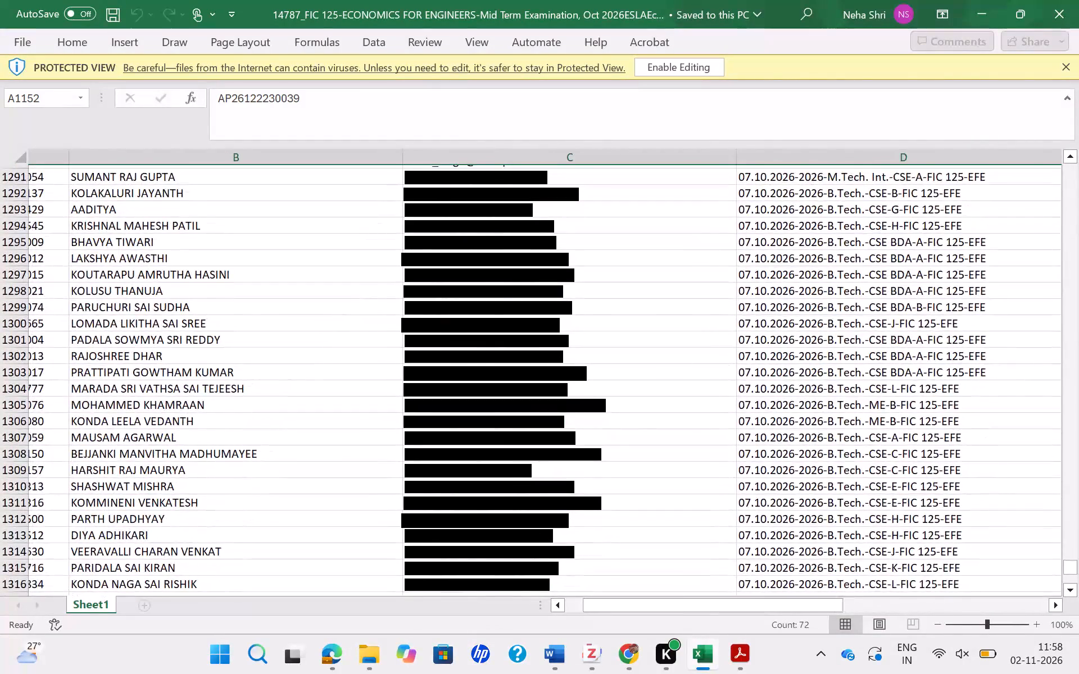
scroll(774, 393, right, 1)
scroll(774, 393, up, 2)
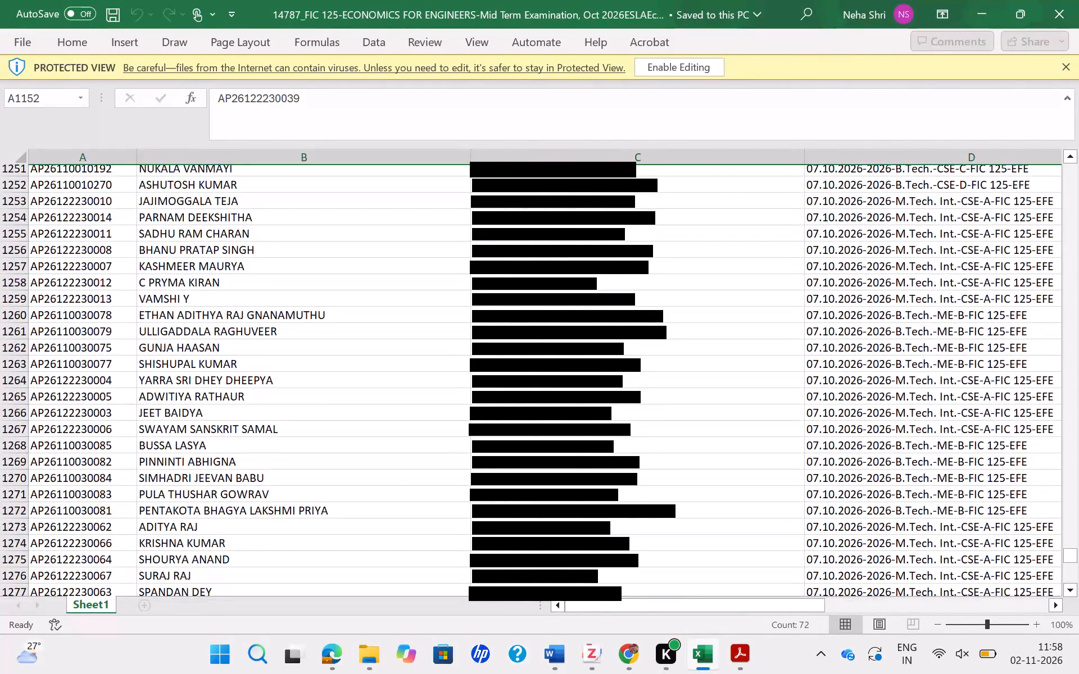
scroll(774, 393, up, 4)
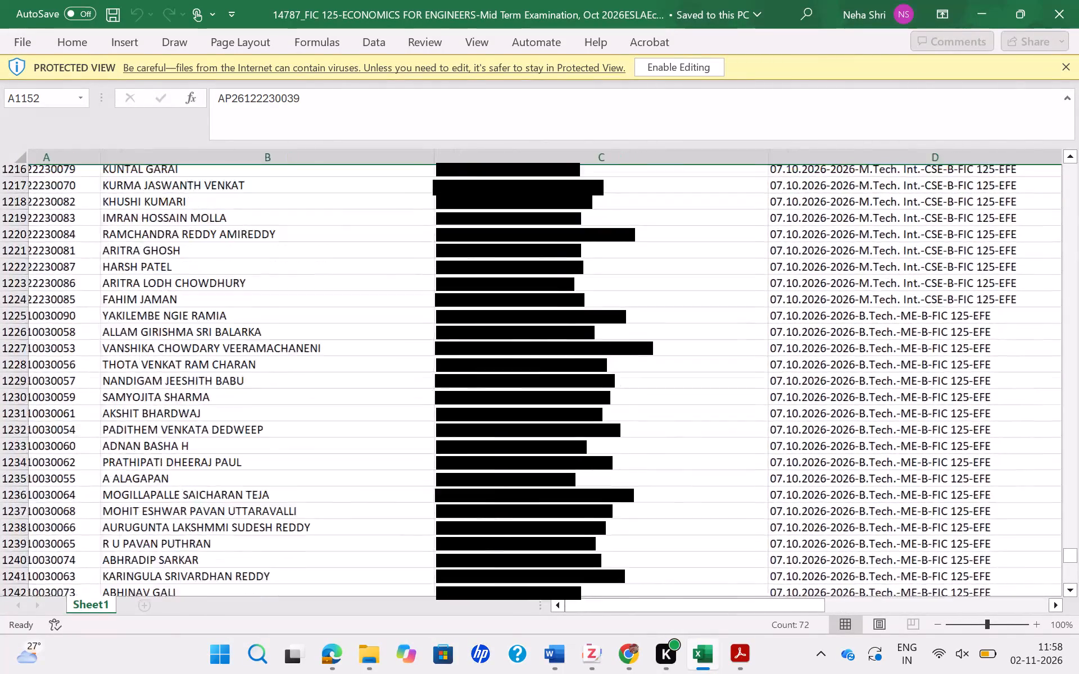
scroll(774, 393, up, 3)
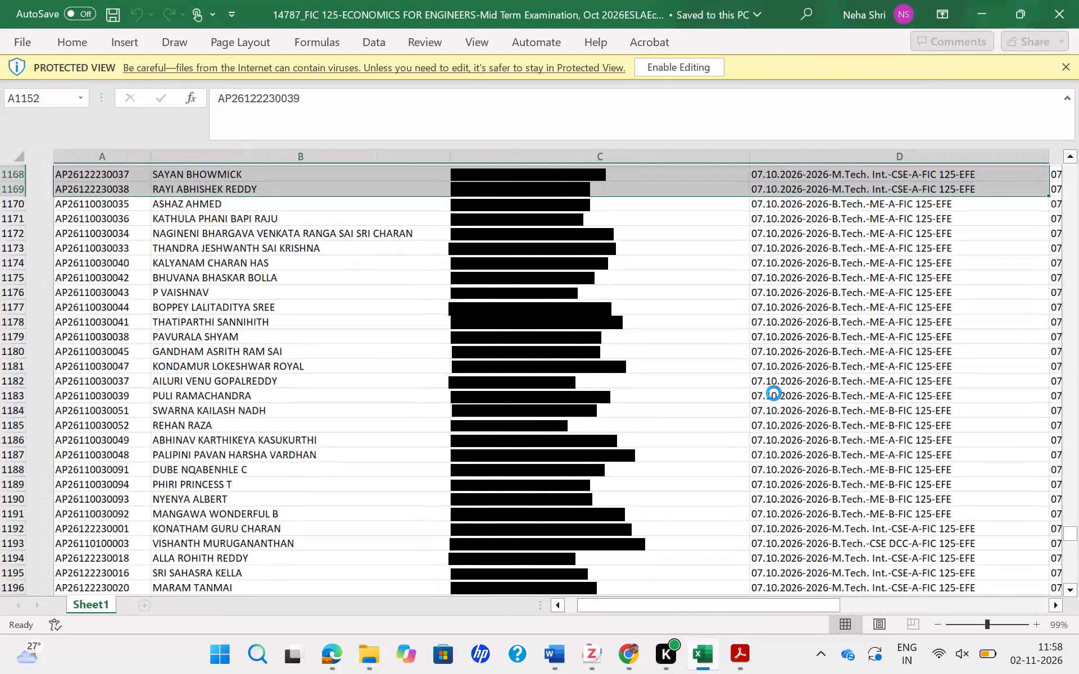
scroll(398, 411, up, 3)
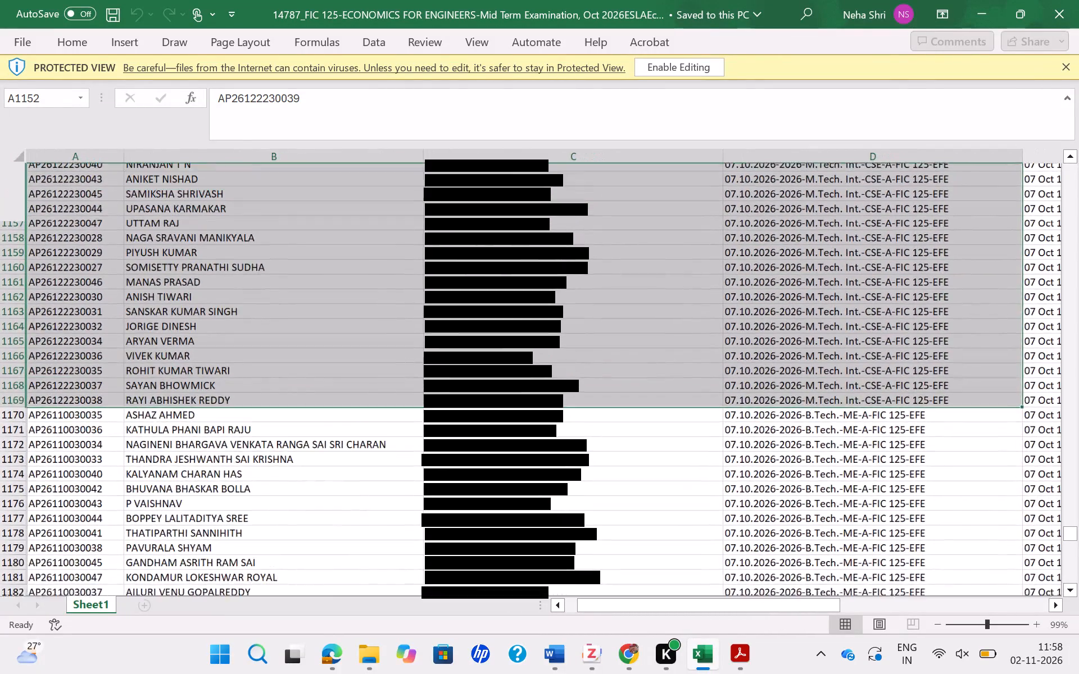
scroll(398, 411, up, 1)
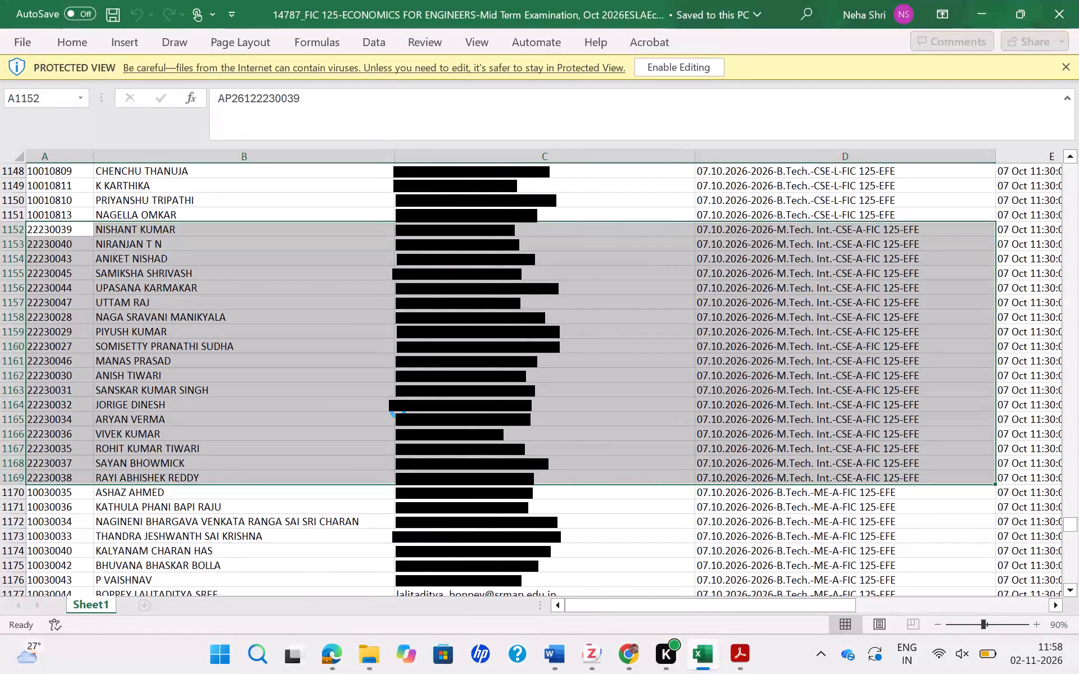
Copy columns A to D of the selected M.Tech. Int.-CSE-A rows 1152 to 1169 into a new blank workbook at A1.
key(ctrl+c)
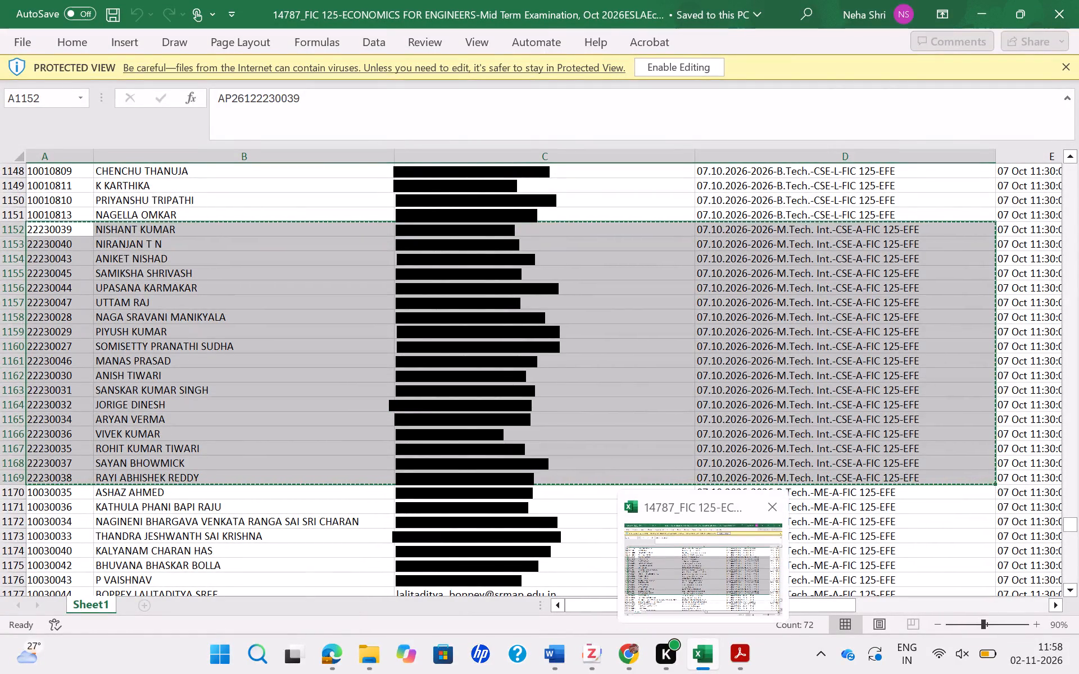
click(15, 45)
click(197, 186)
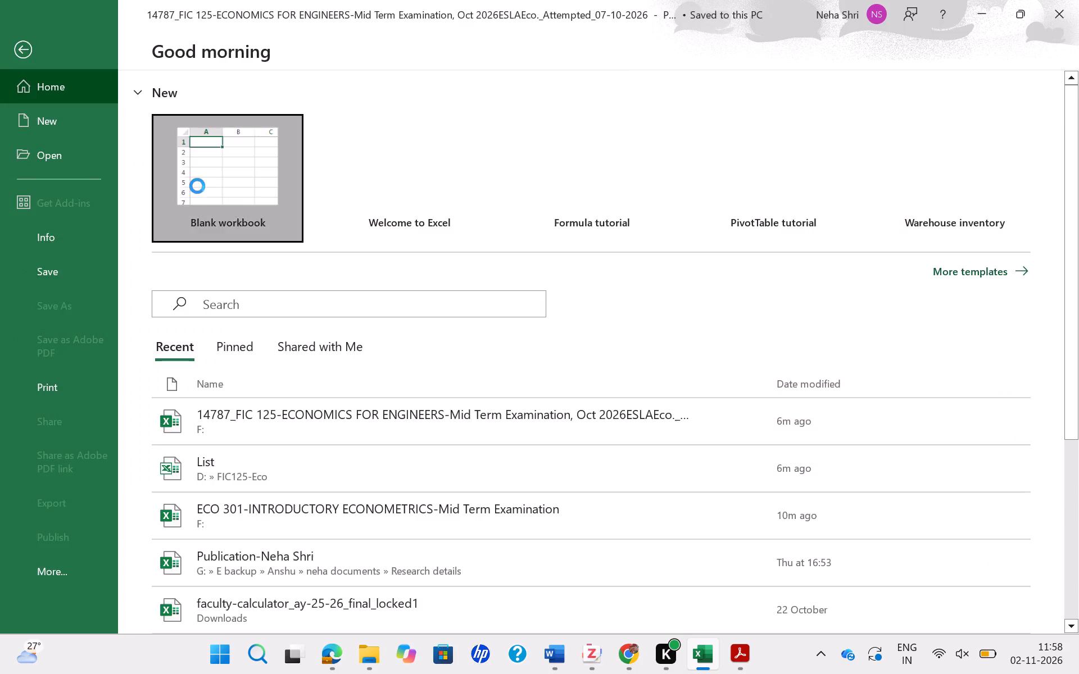
key(ctrl+v)
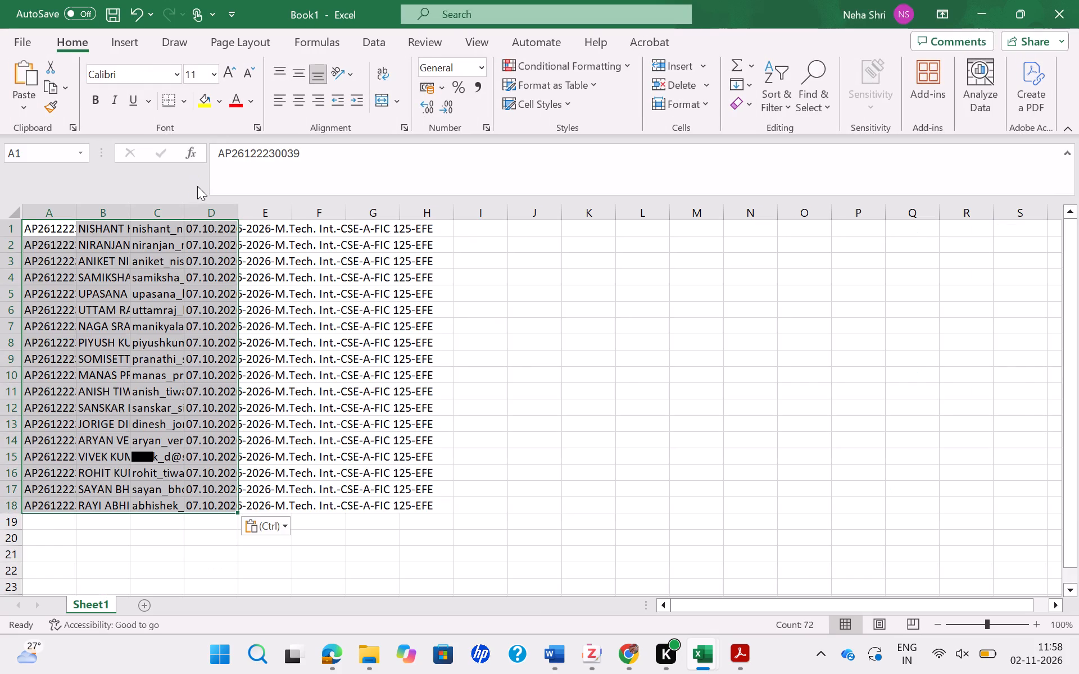
Undo that paste and paste the complete rows 1152 to 1169 from the results workbook at A1 of the new workbook instead.
key(ctrl+z)
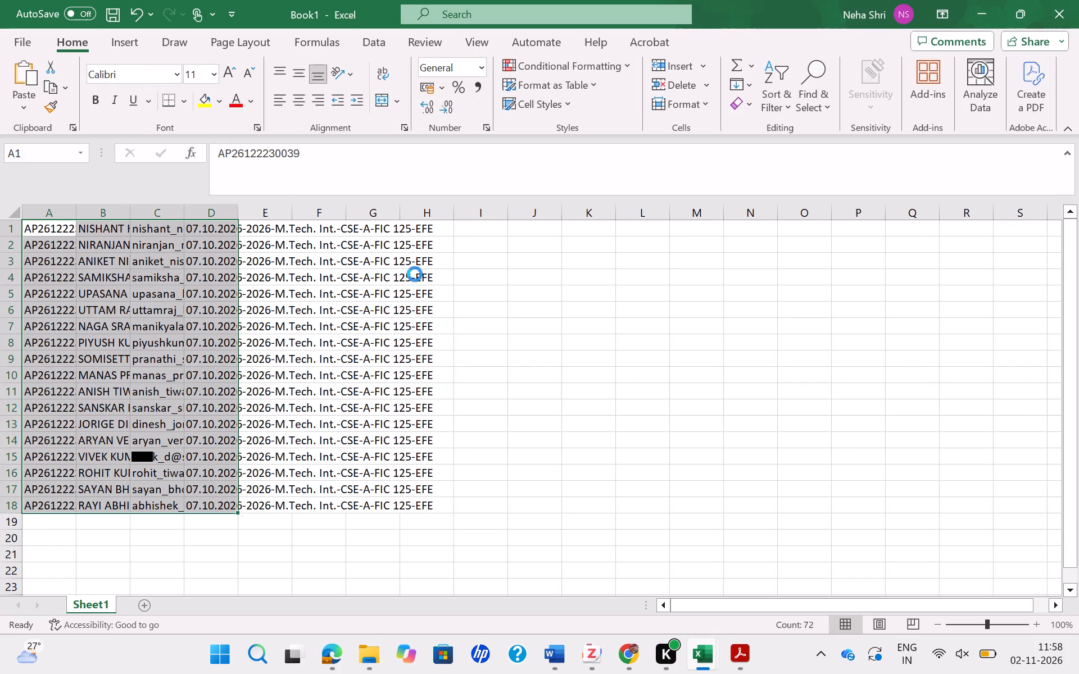
click(969, 16)
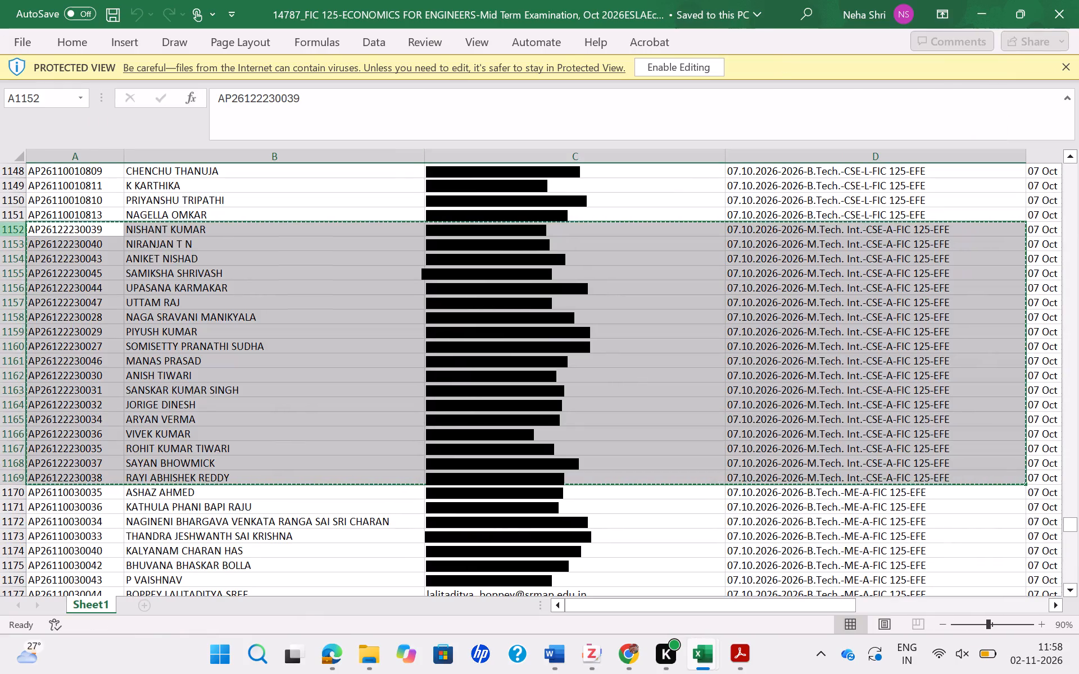
drag(16, 229, 46, 483)
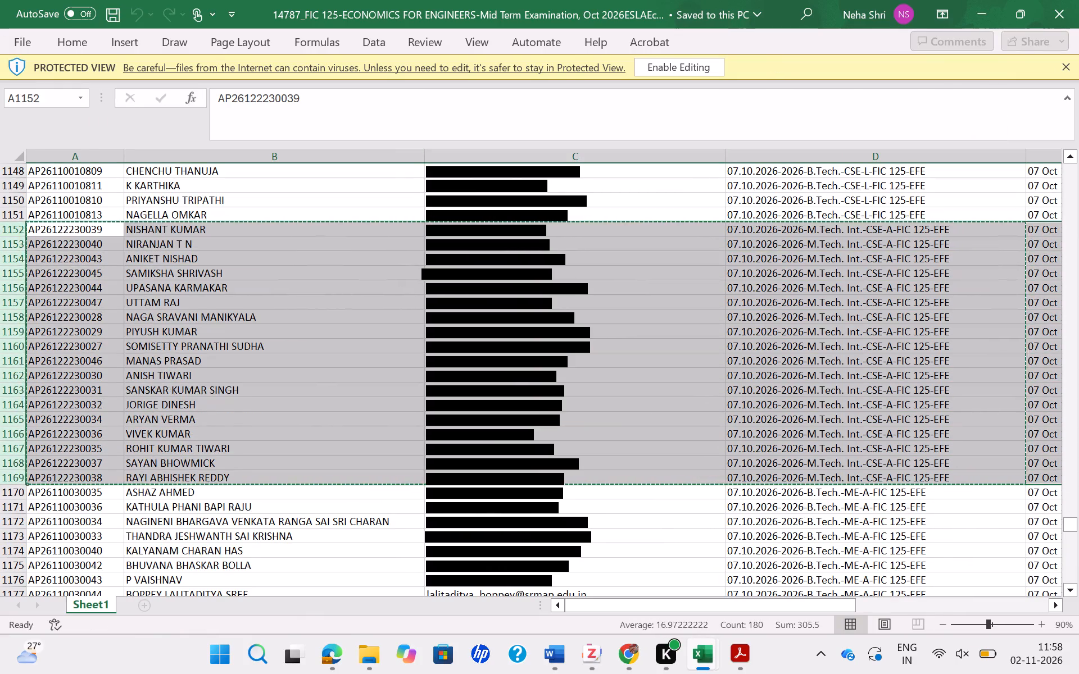
key(ctrl+c)
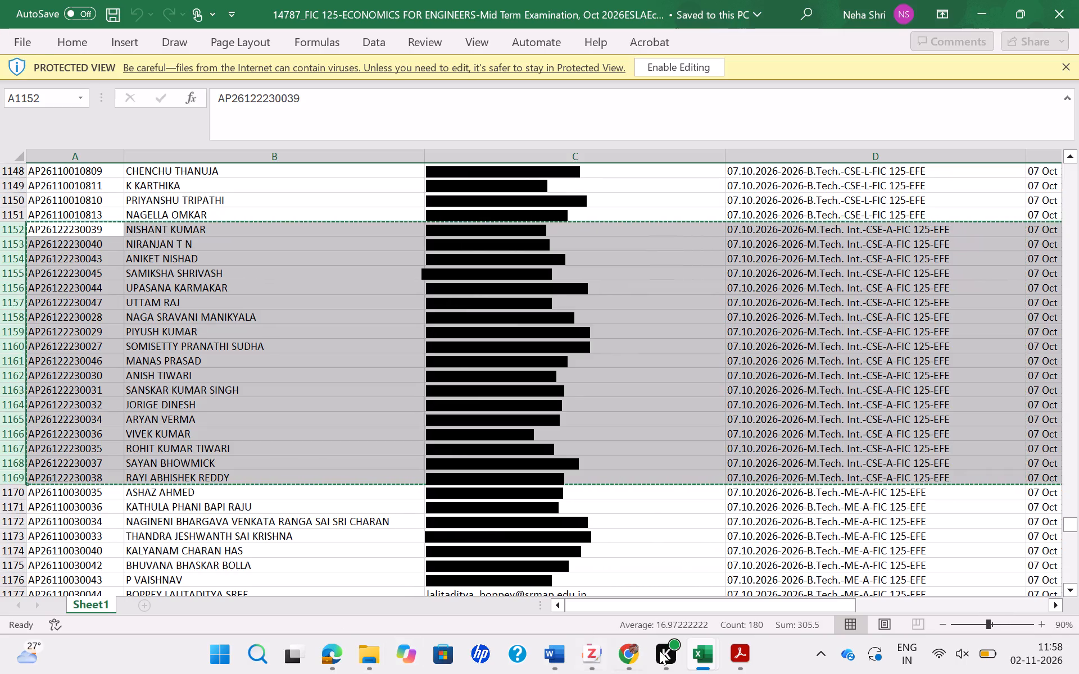
click(783, 558)
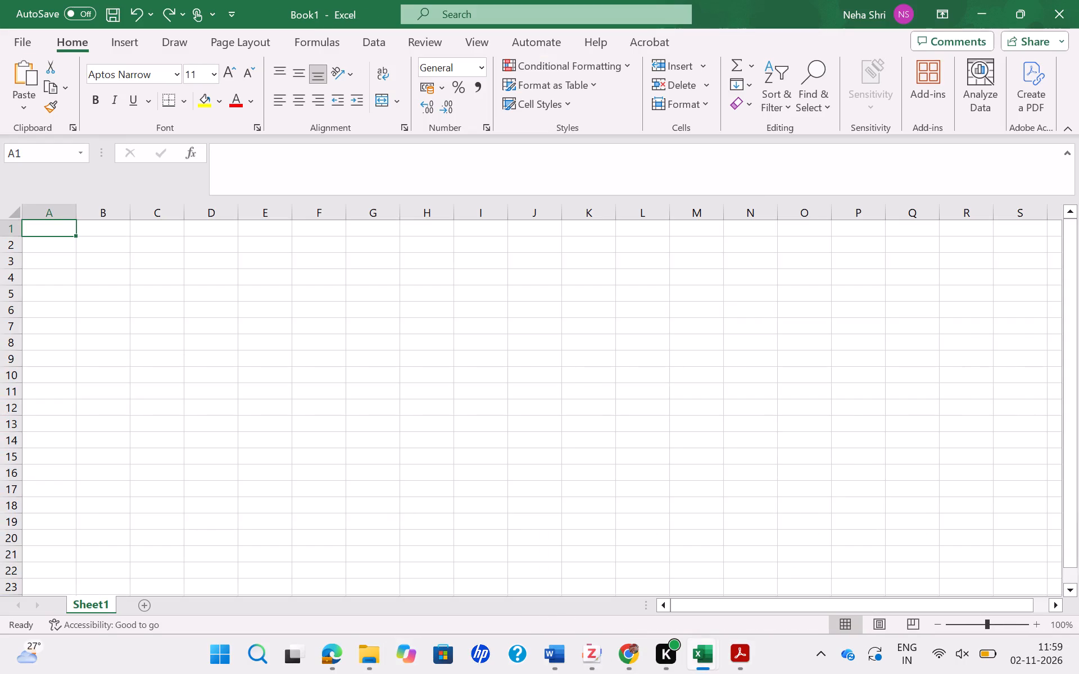
key(ctrl+v)
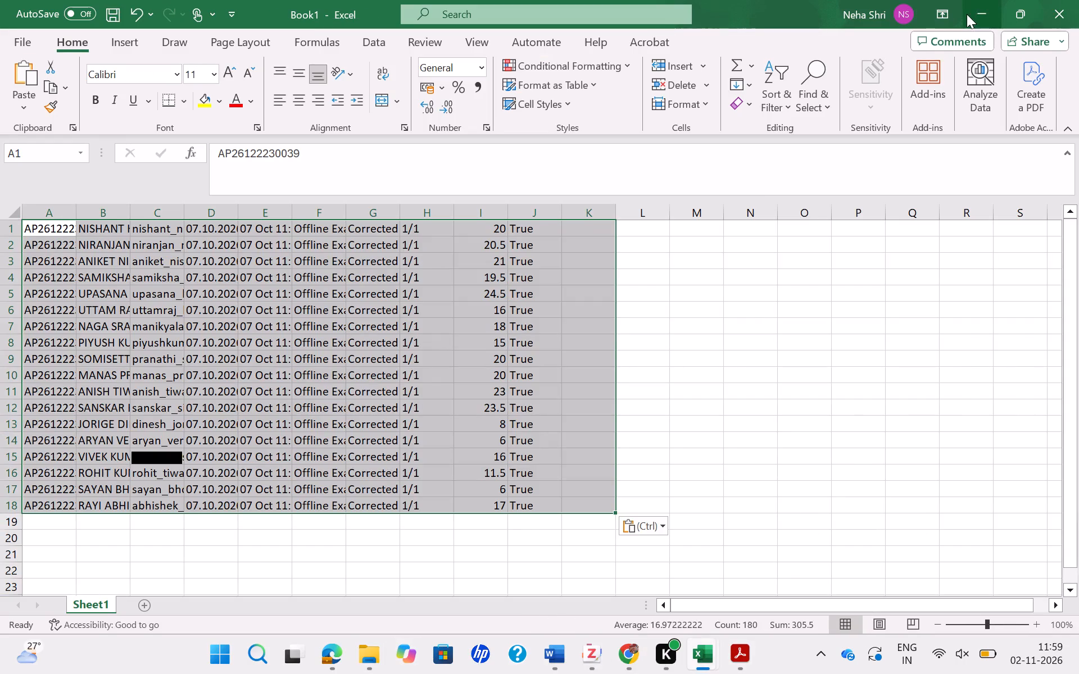
In the FIC 125 mid-term results workbook, copy the complete rows 1192 to 1205 containing the next M.Tech. Int.-CSE-A group.
click(976, 13)
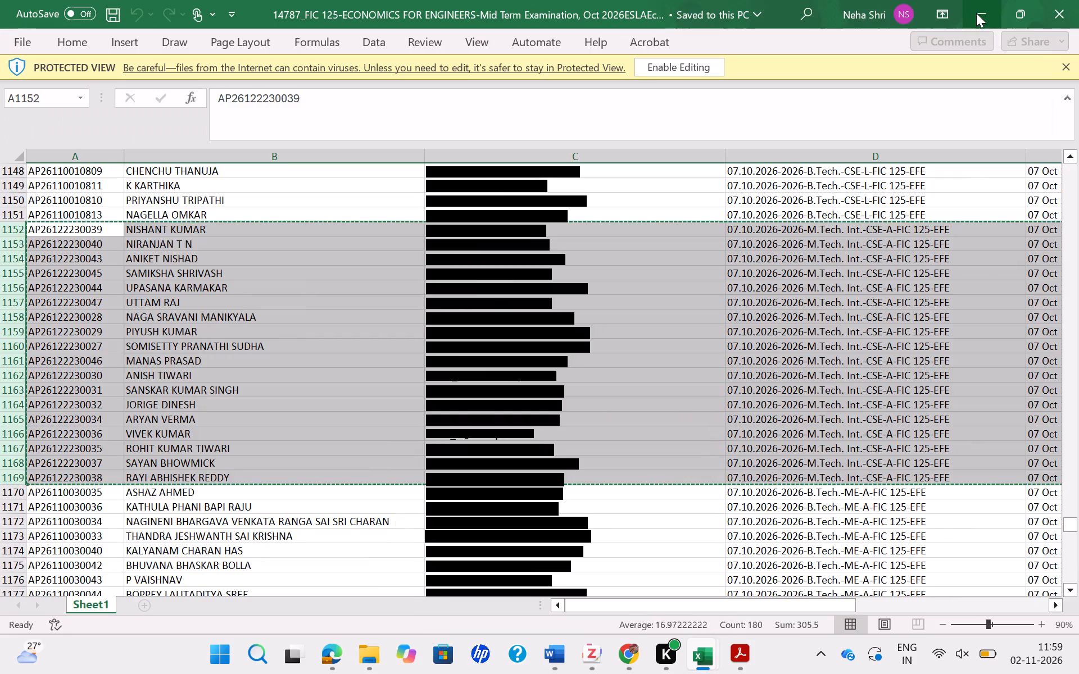
scroll(658, 504, down, 2)
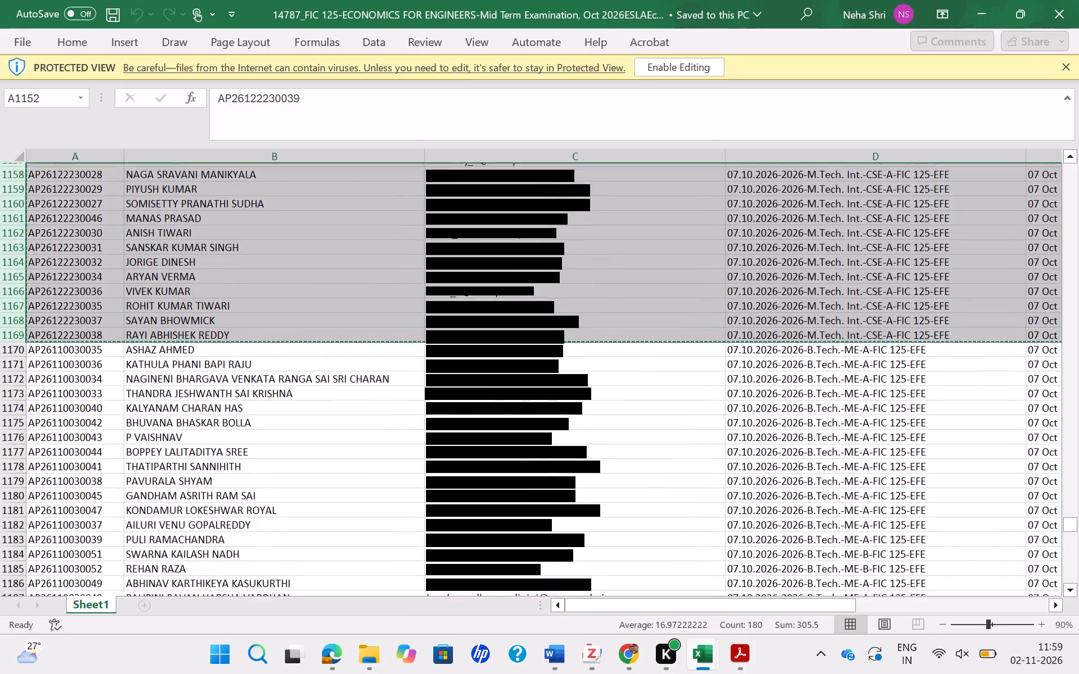
scroll(658, 504, down, 4)
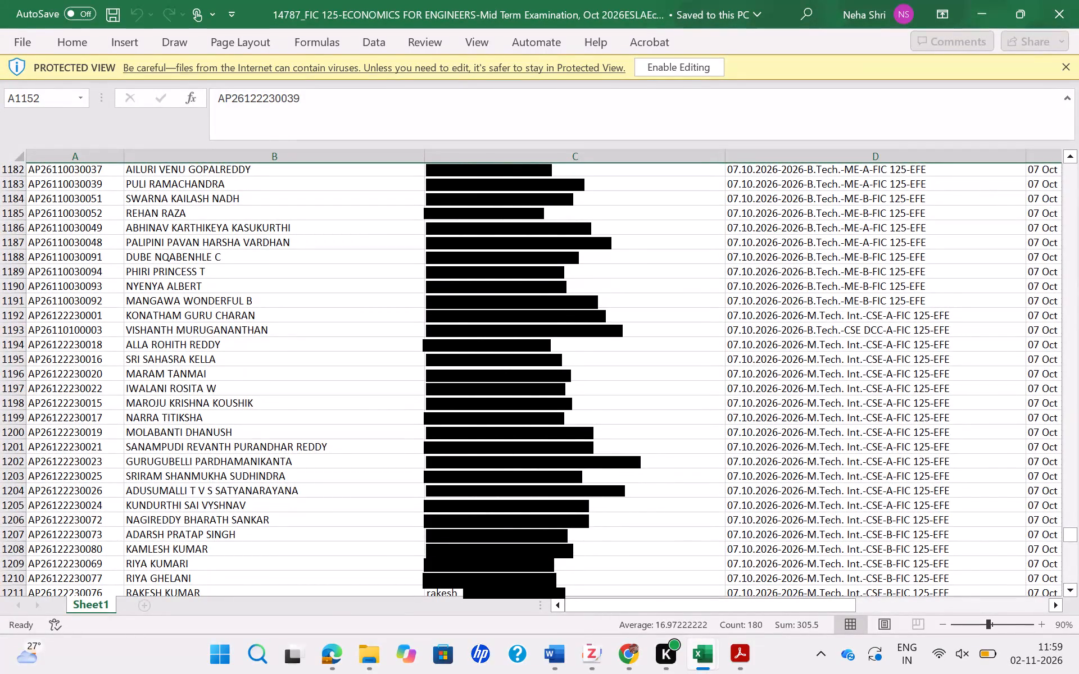
scroll(201, 326, up, 3)
scroll(201, 326, down, 3)
scroll(201, 326, up, 1)
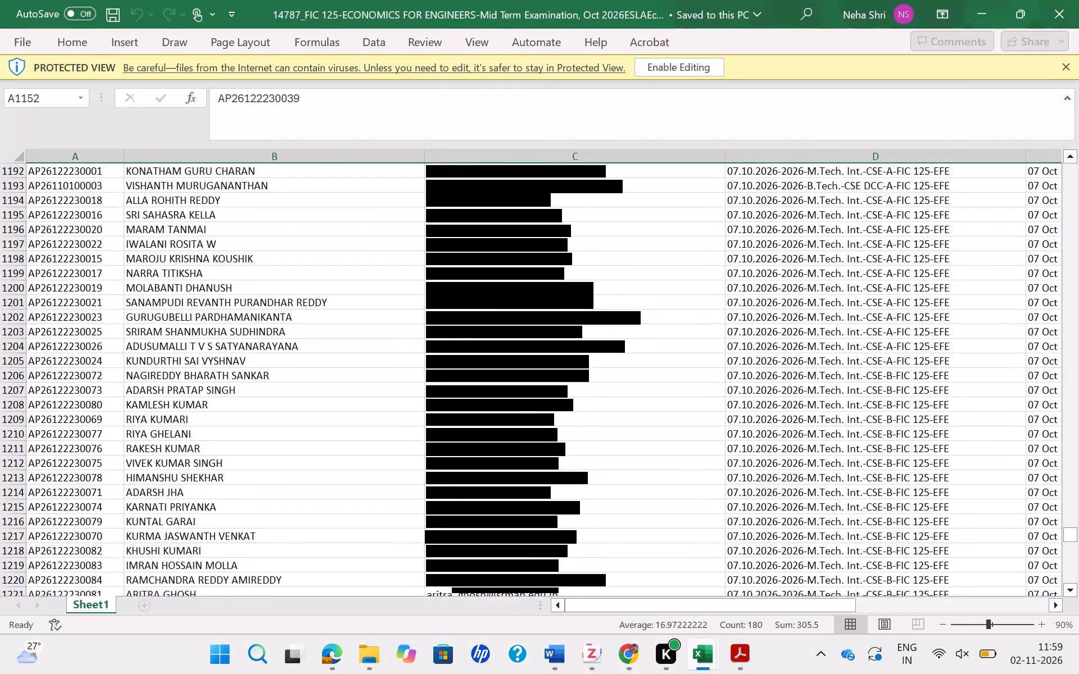
scroll(201, 326, up, 1)
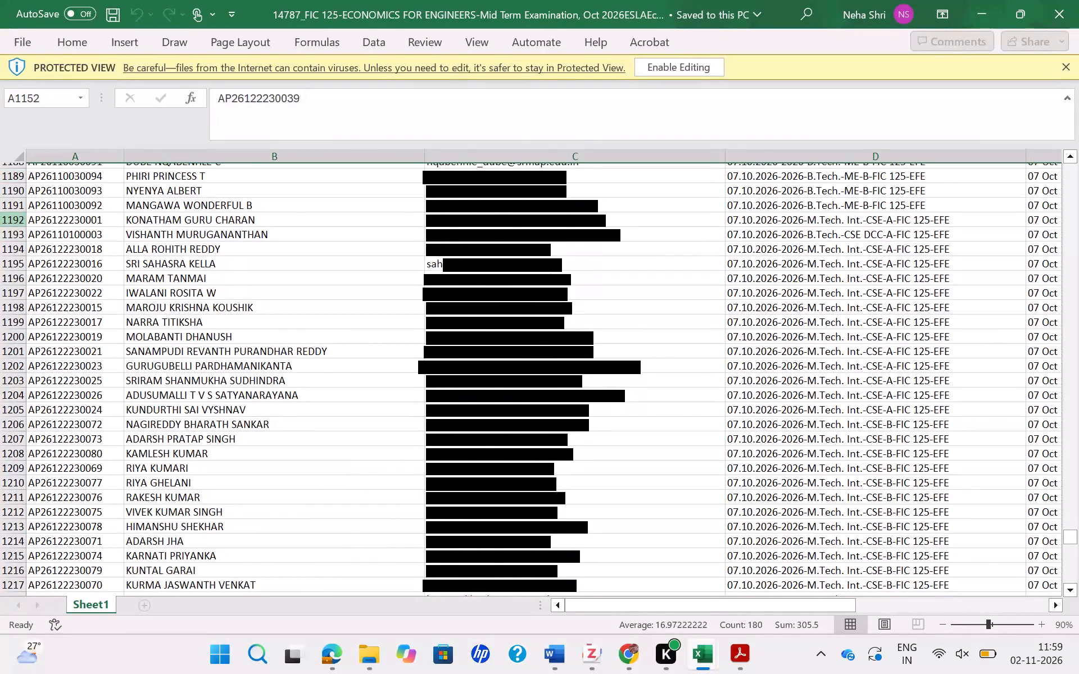
drag(14, 220, 13, 284)
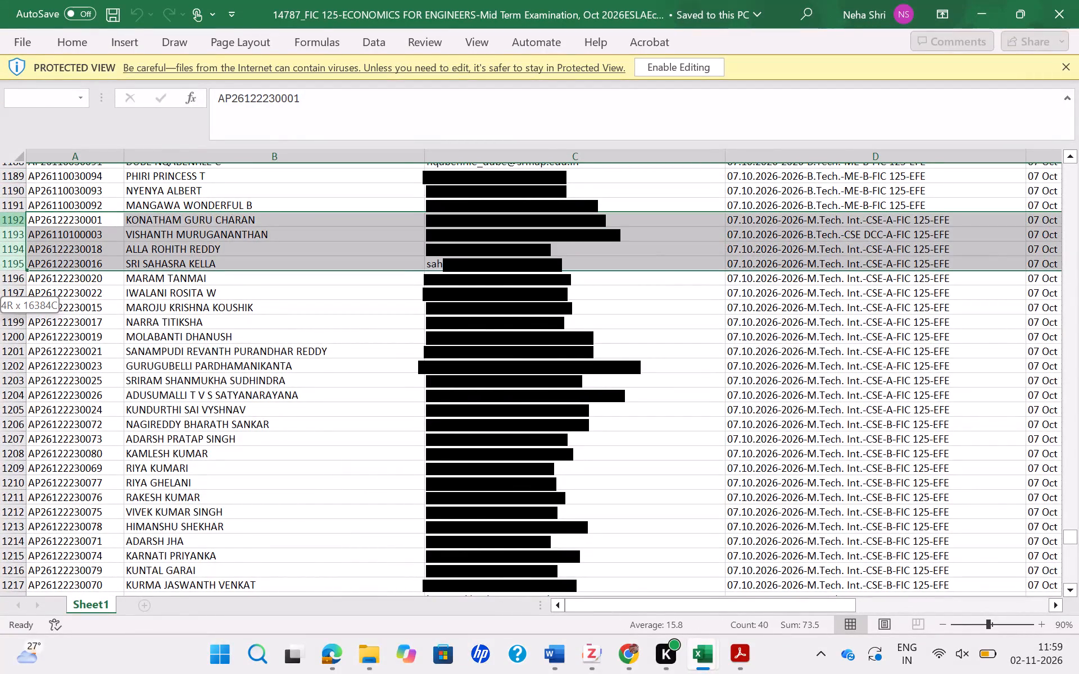
drag(13, 284, 17, 445)
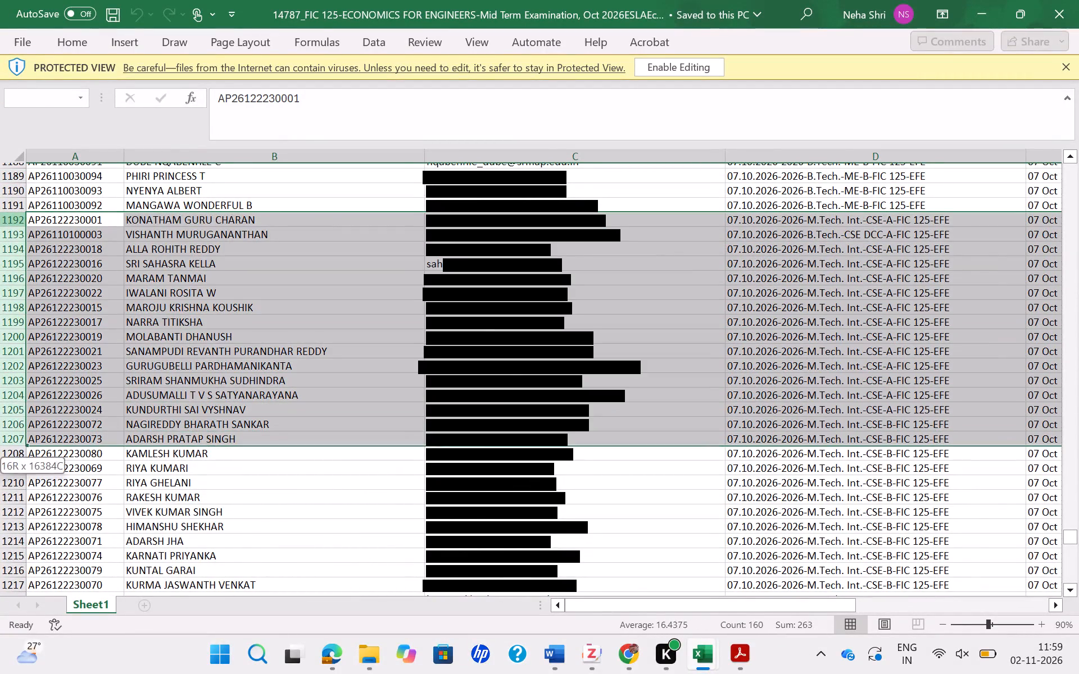
drag(17, 445, 46, 579)
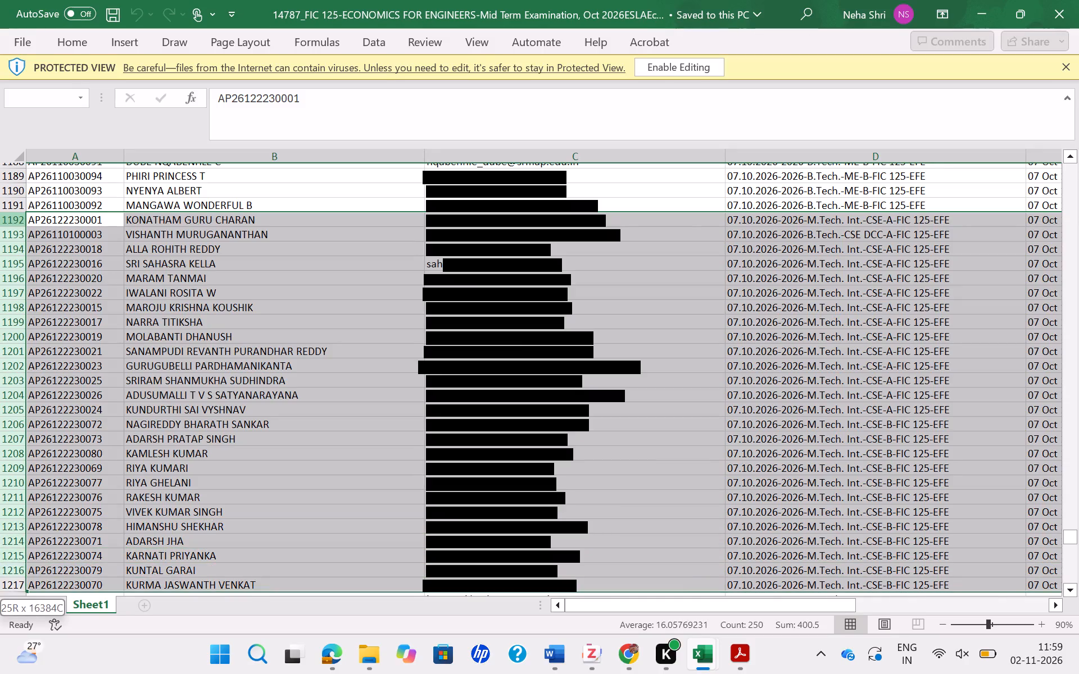
drag(46, 579, 54, 402)
scroll(331, 303, up, 3)
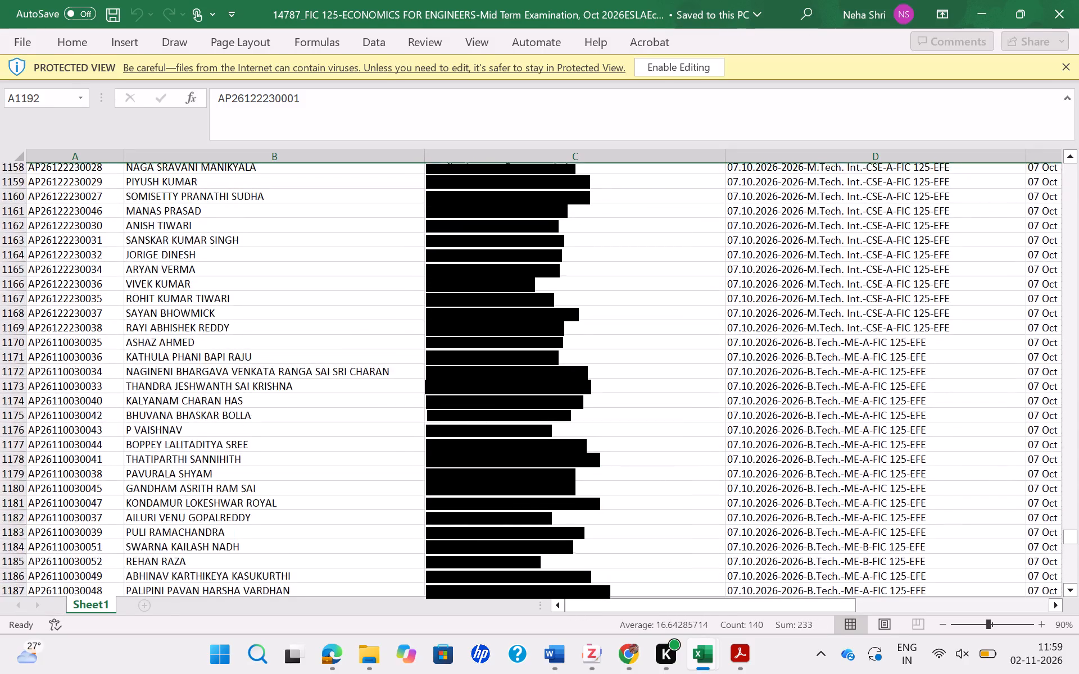
scroll(331, 303, up, 2)
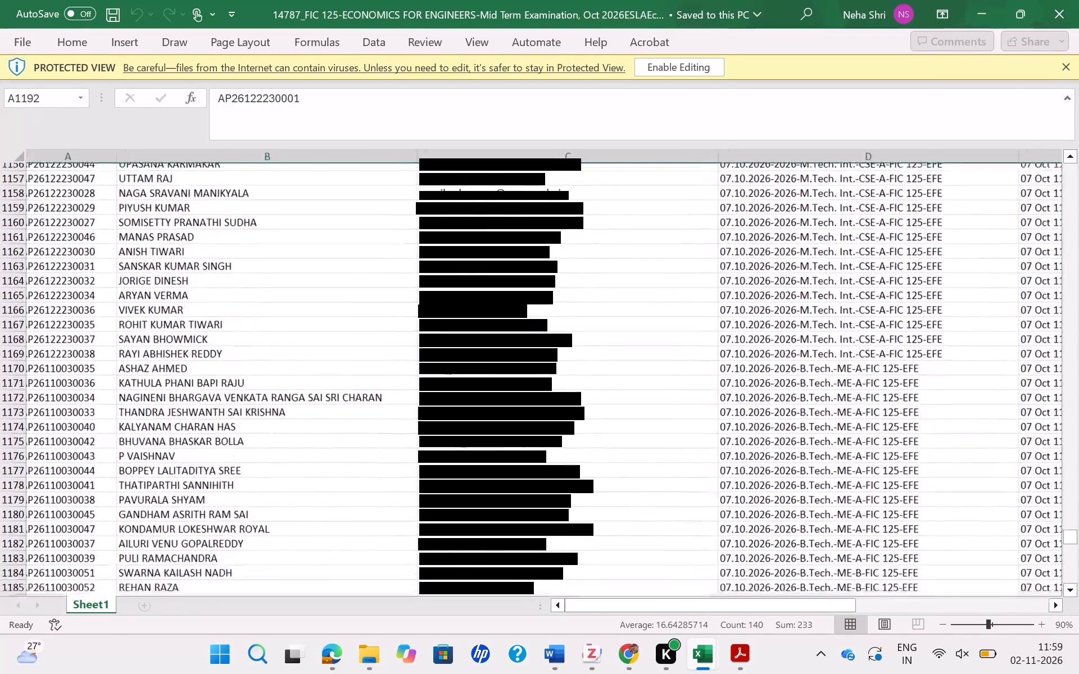
scroll(331, 303, down, 1)
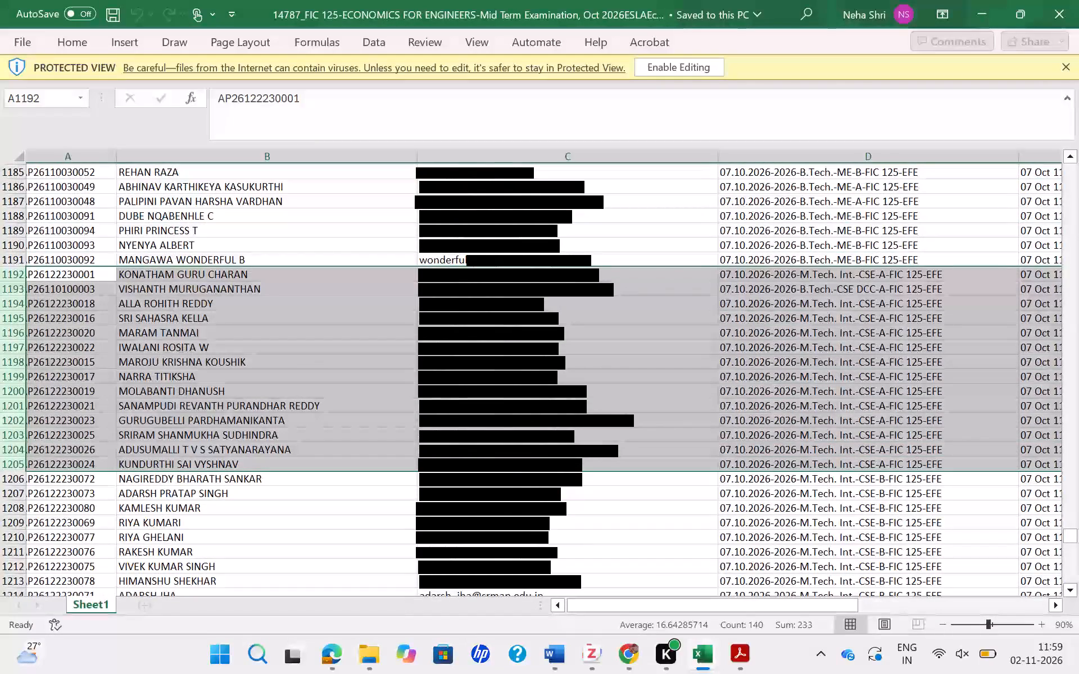
key(ctrl+c)
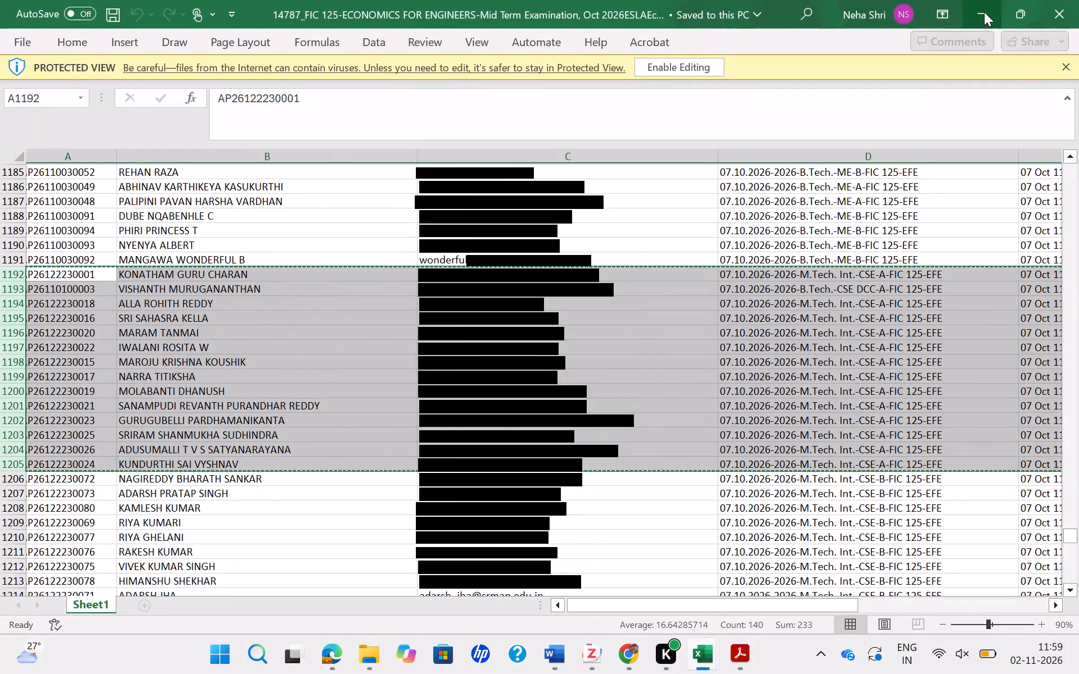
Paste the copied rows into Book1 at A19, directly below the existing student entries.
click(984, 12)
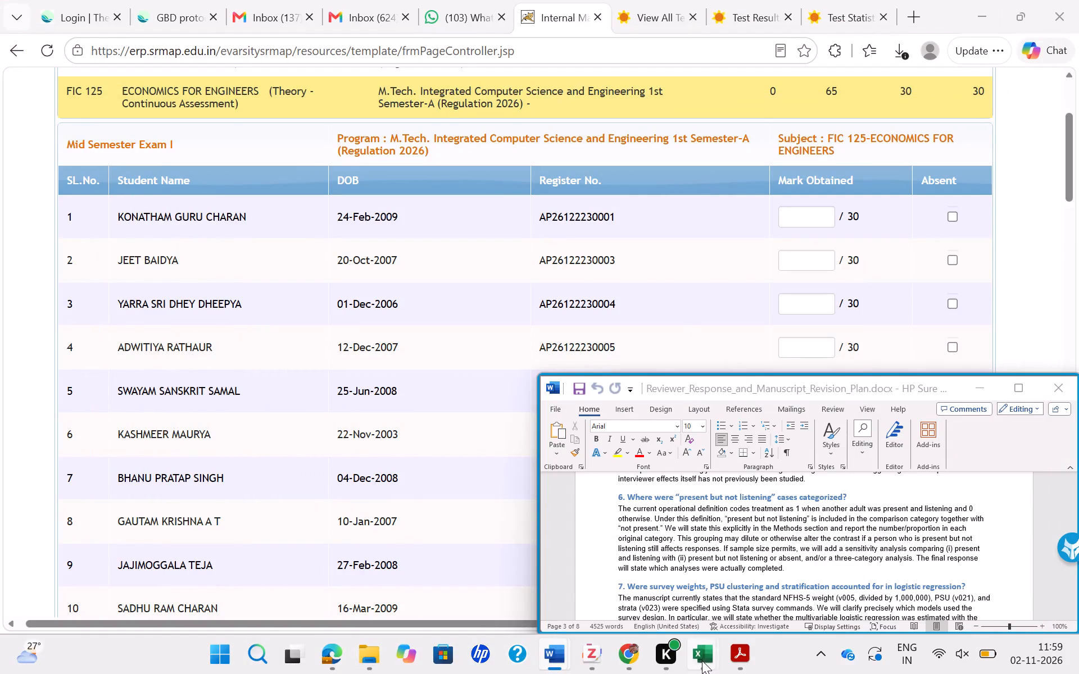
click(702, 661)
click(768, 596)
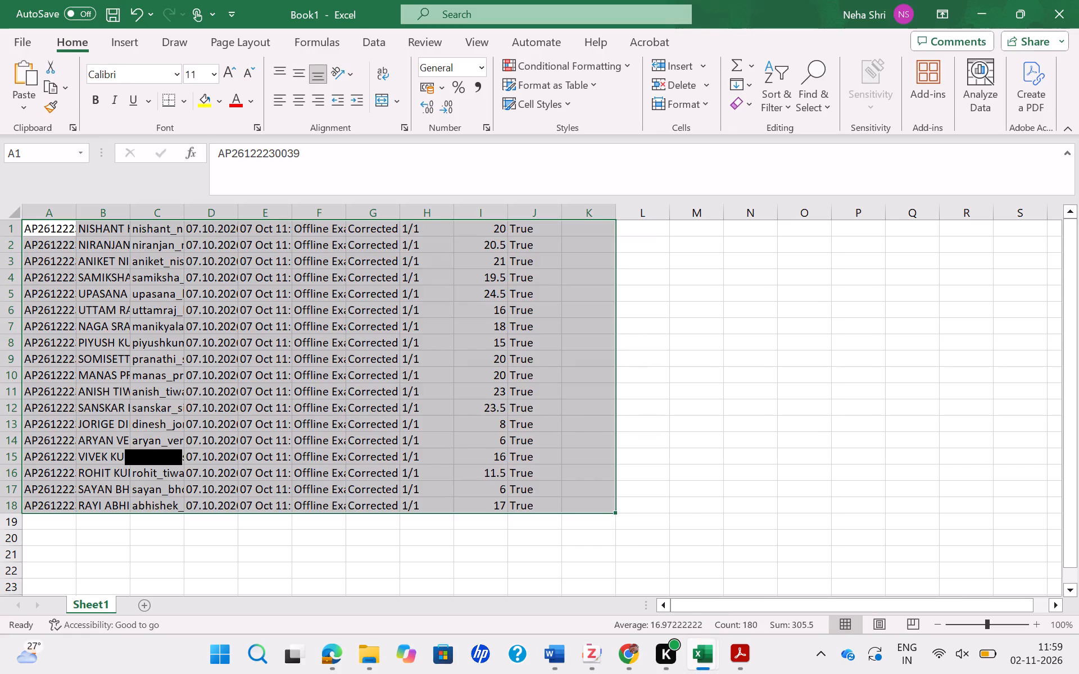
click(66, 517)
key(ctrl+v)
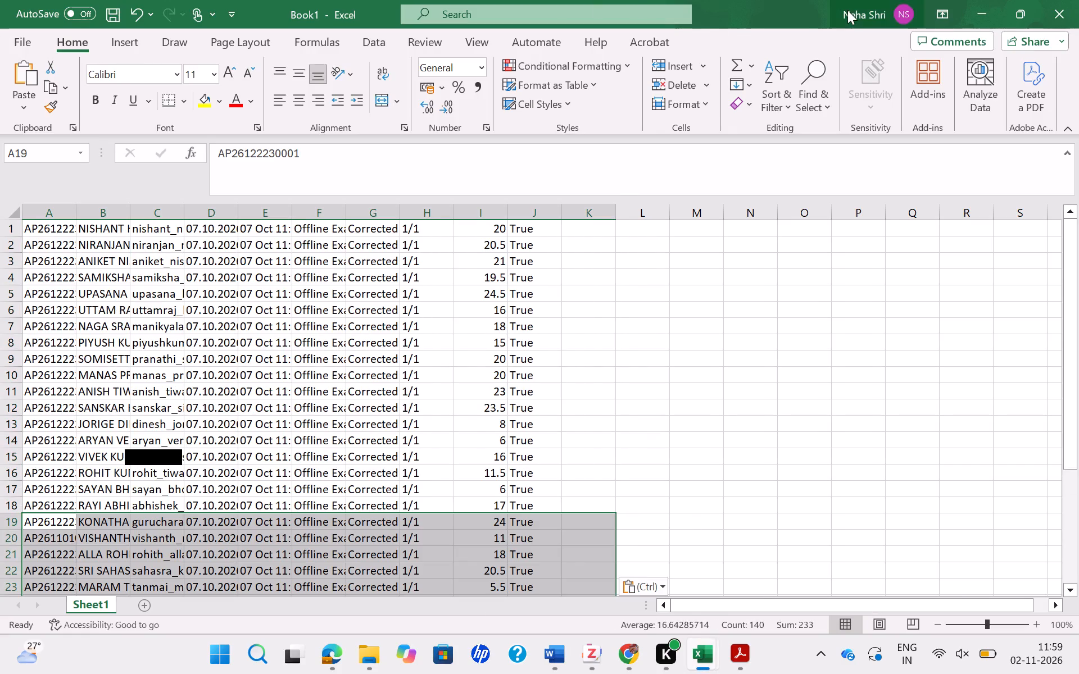
scroll(495, 431, down, 2)
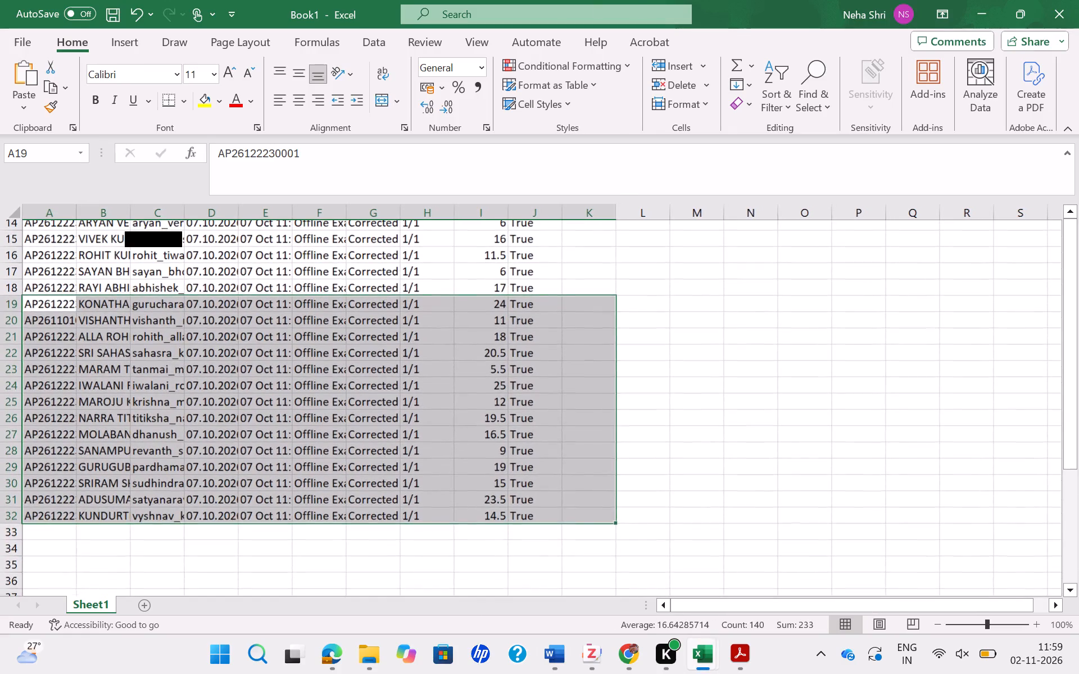
Return to the mid-term results workbook and copy the complete rows 1253 to 1291, spanning the further M.Tech. Int.-CSE-A entries.
click(969, 9)
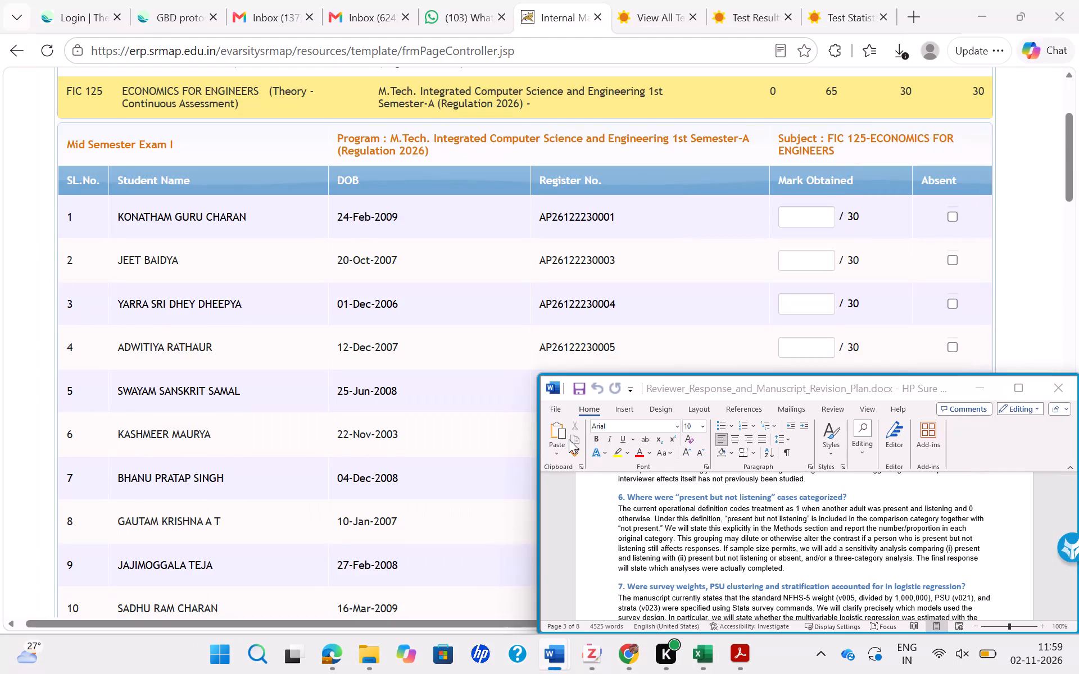
click(640, 556)
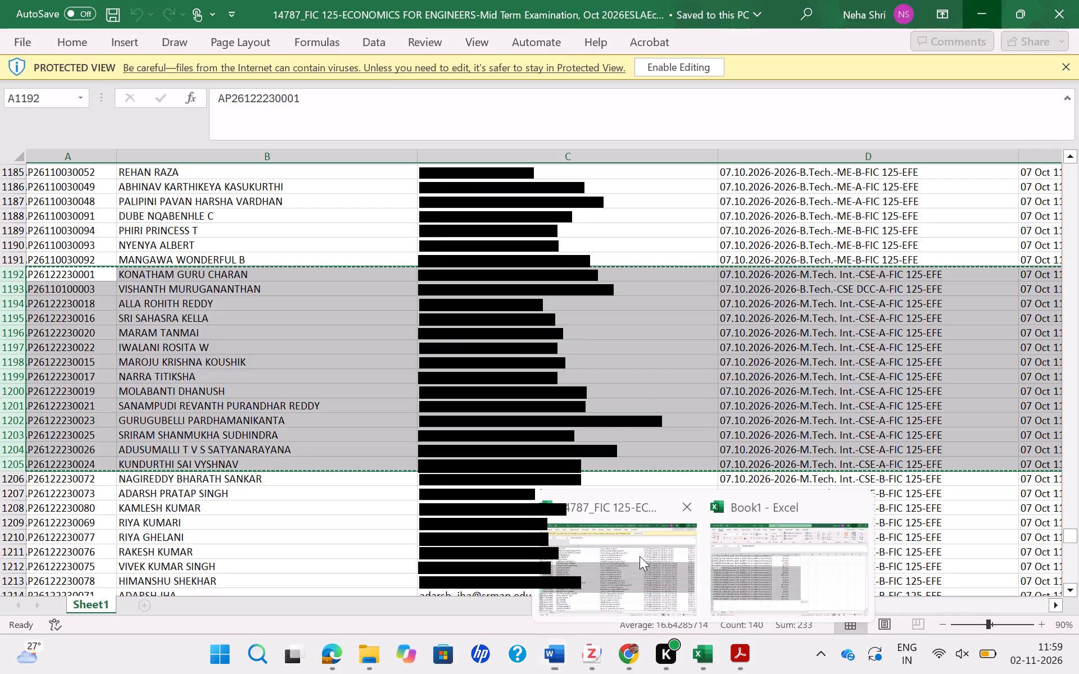
scroll(640, 556, down, 2)
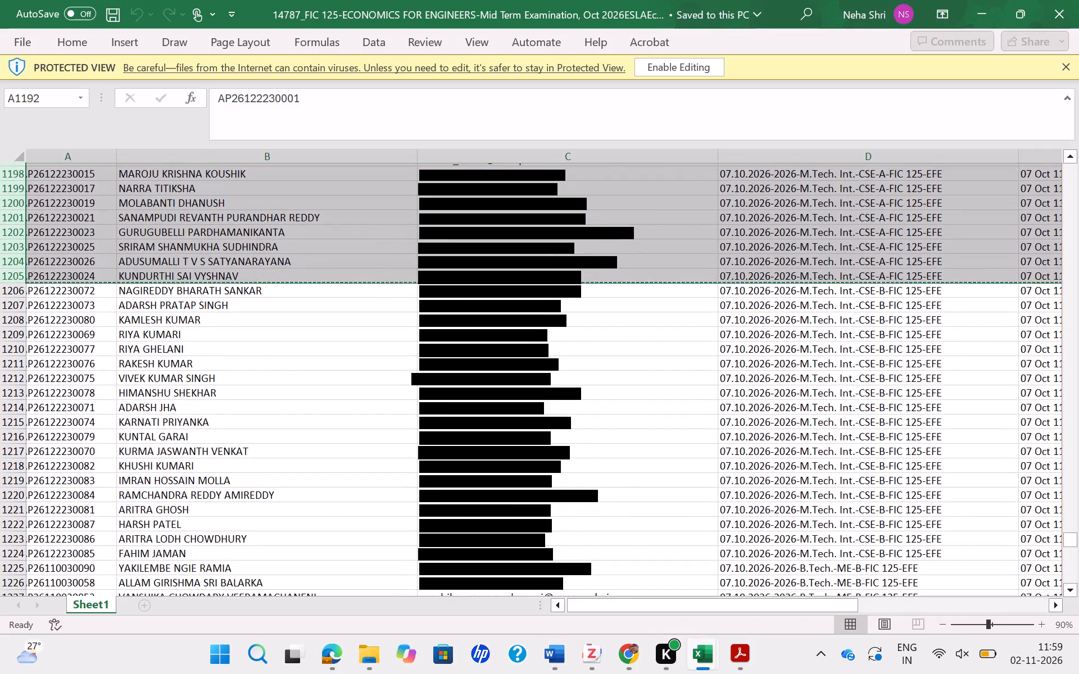
scroll(640, 556, down, 3)
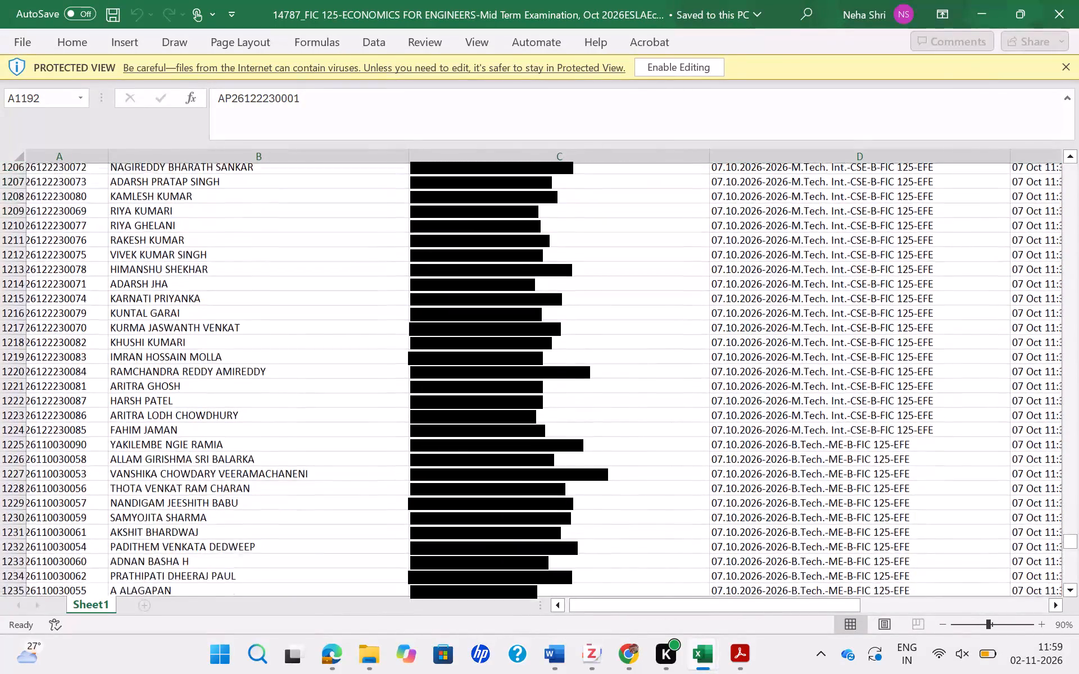
scroll(640, 556, down, 2)
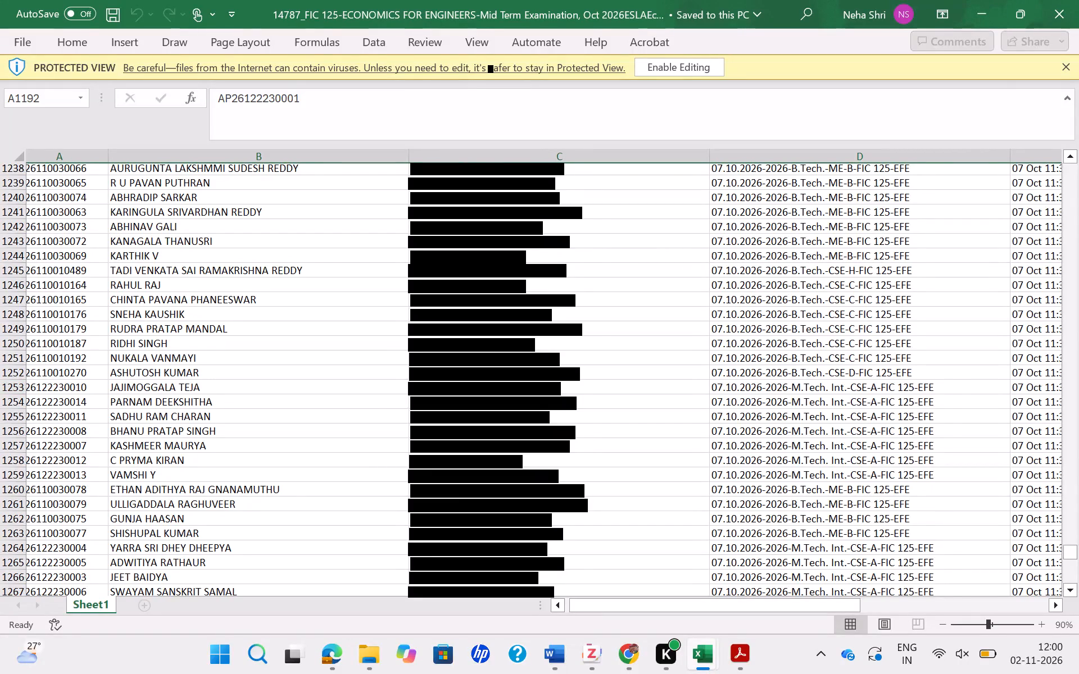
scroll(119, 412, right, 1)
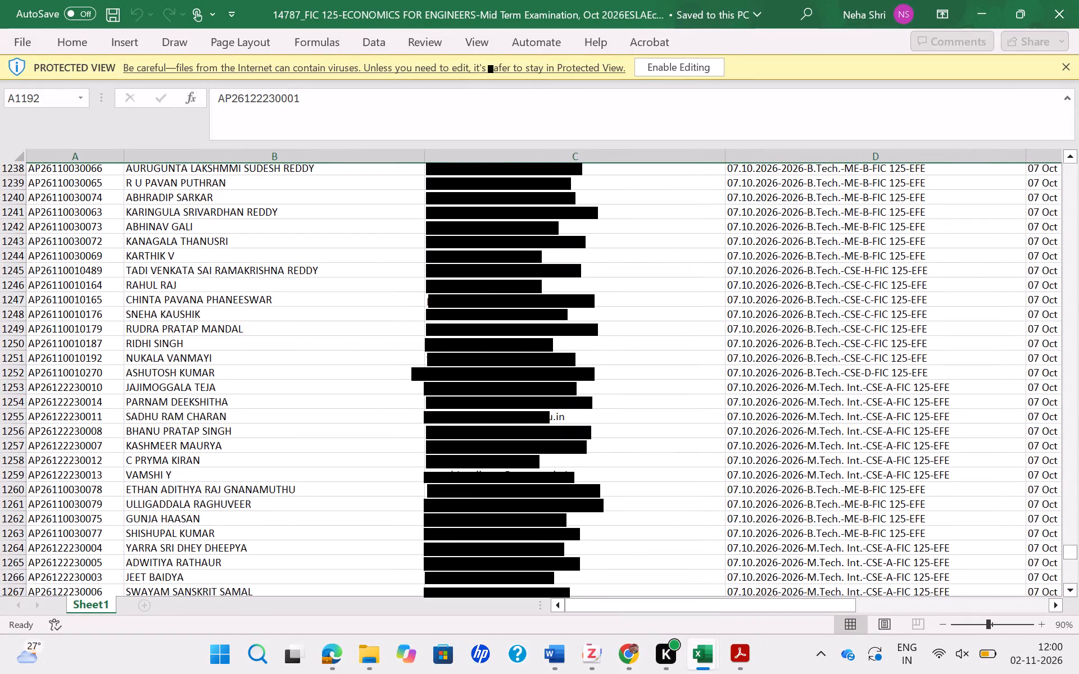
click(31, 387)
drag(6, 388, 8, 445)
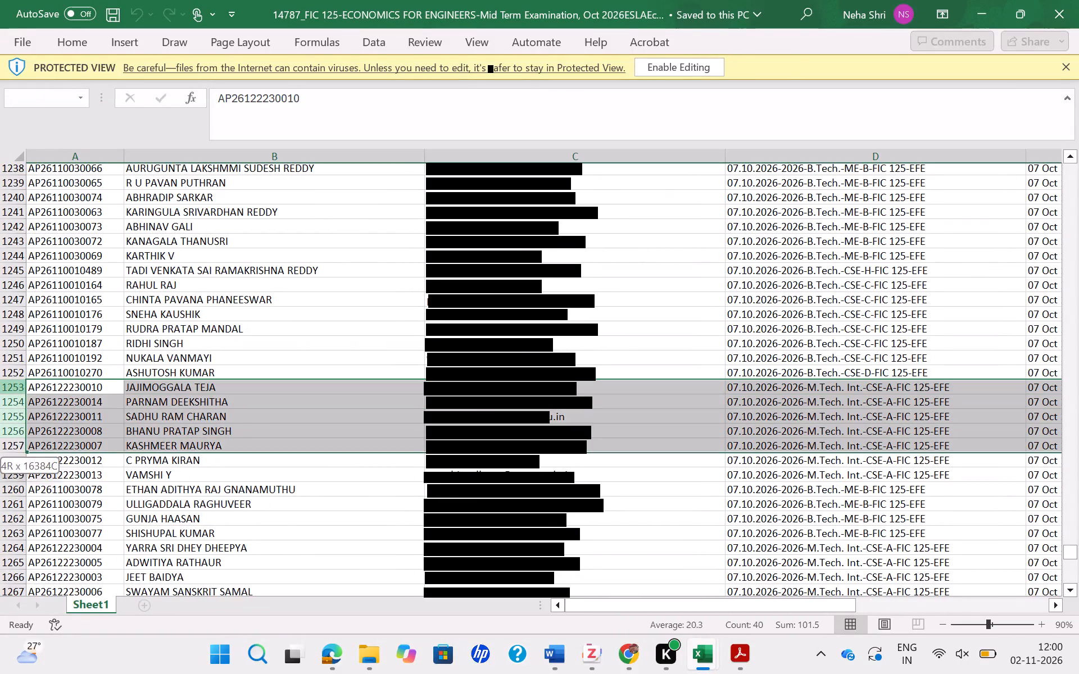
drag(8, 445, 16, 552)
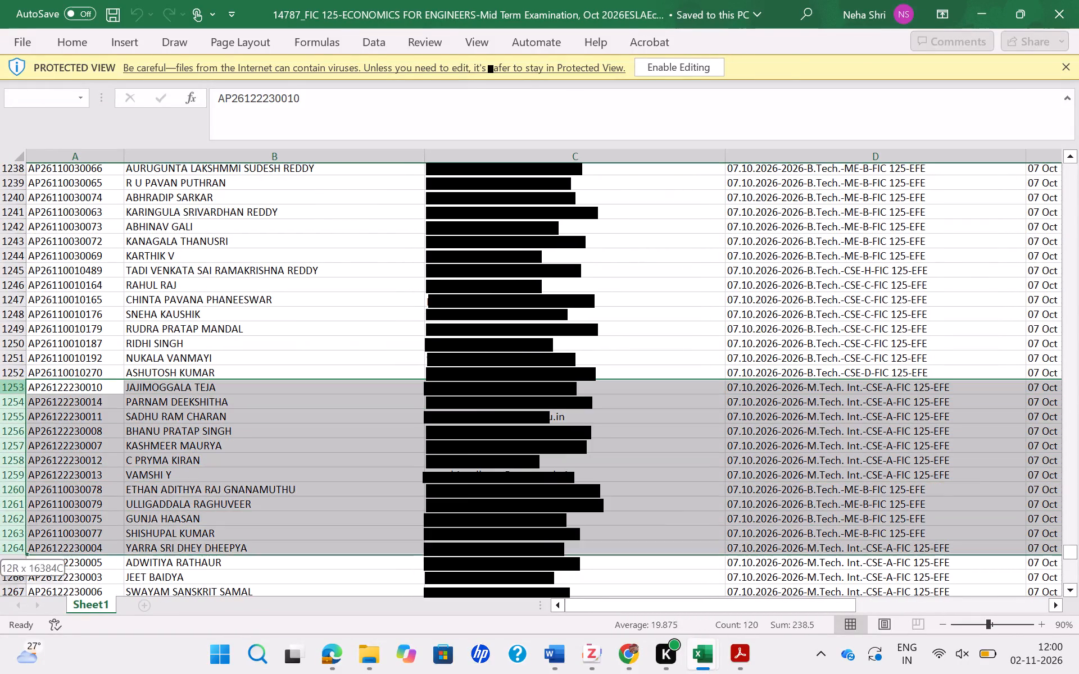
drag(16, 552, 25, 497)
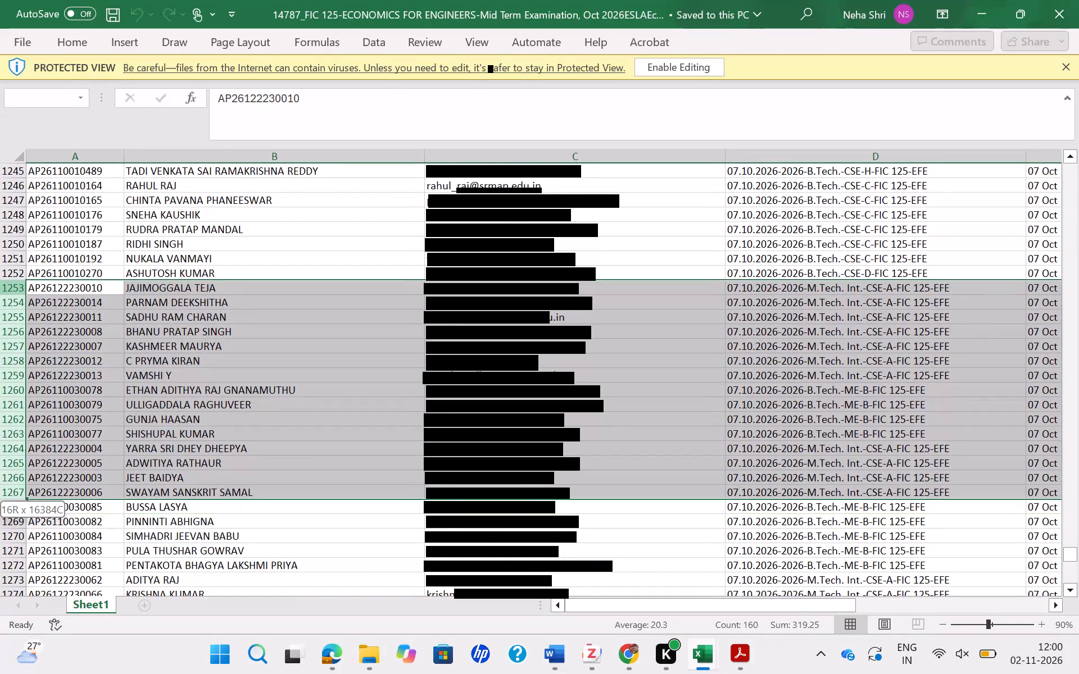
drag(25, 497, 22, 632)
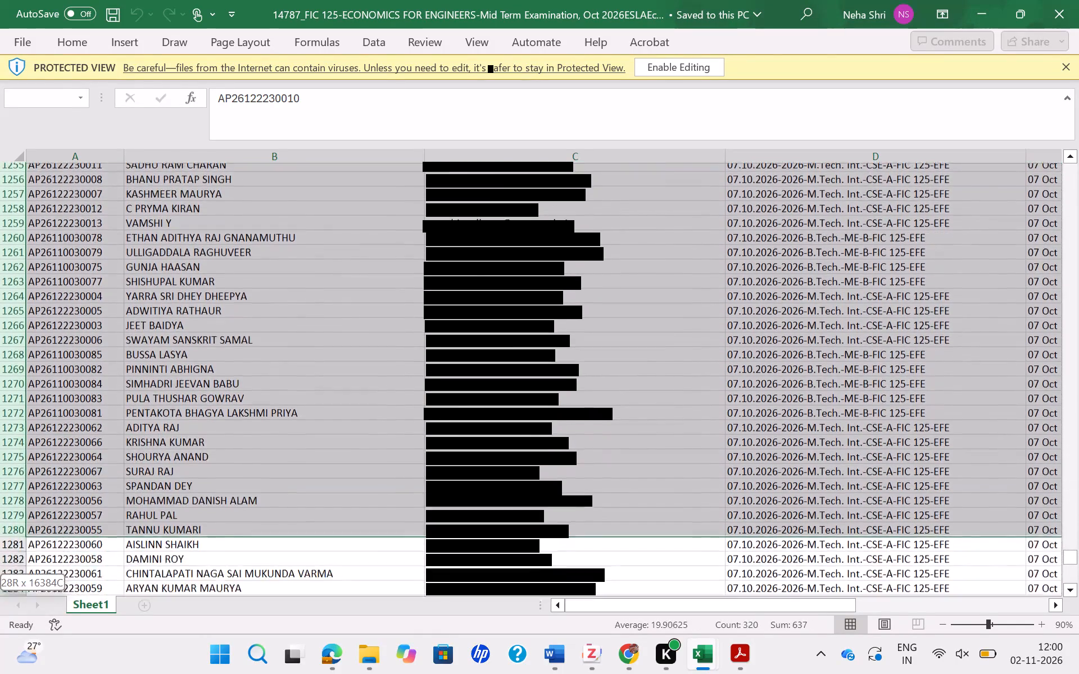
drag(22, 632, 0, 406)
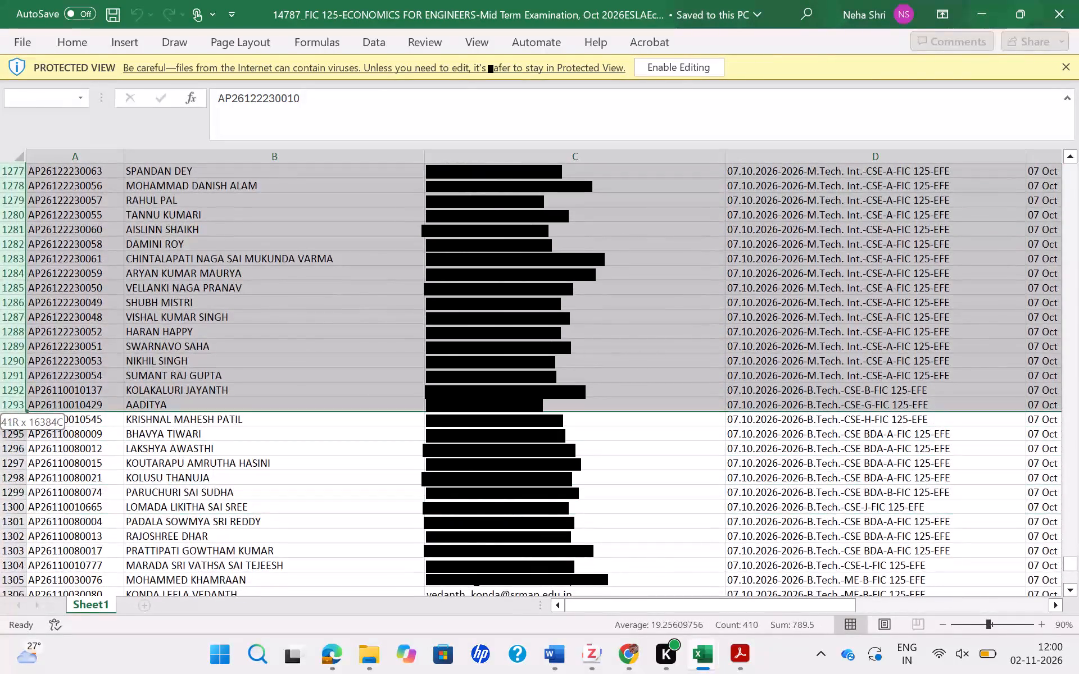
drag(0, 406, 7, 379)
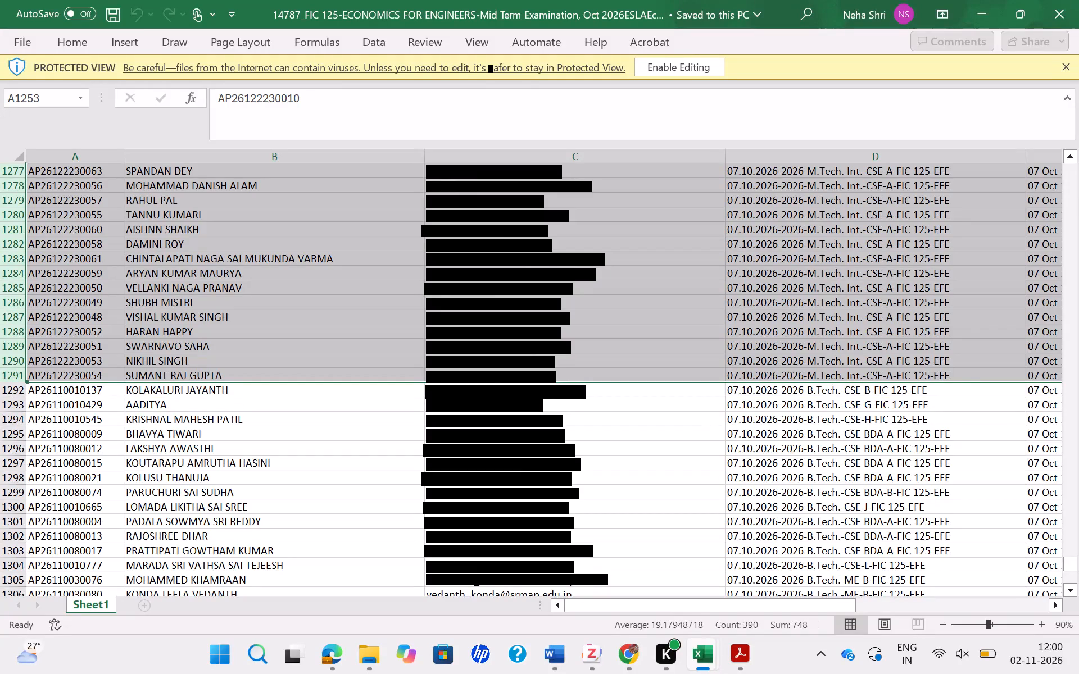
key(ctrl+c)
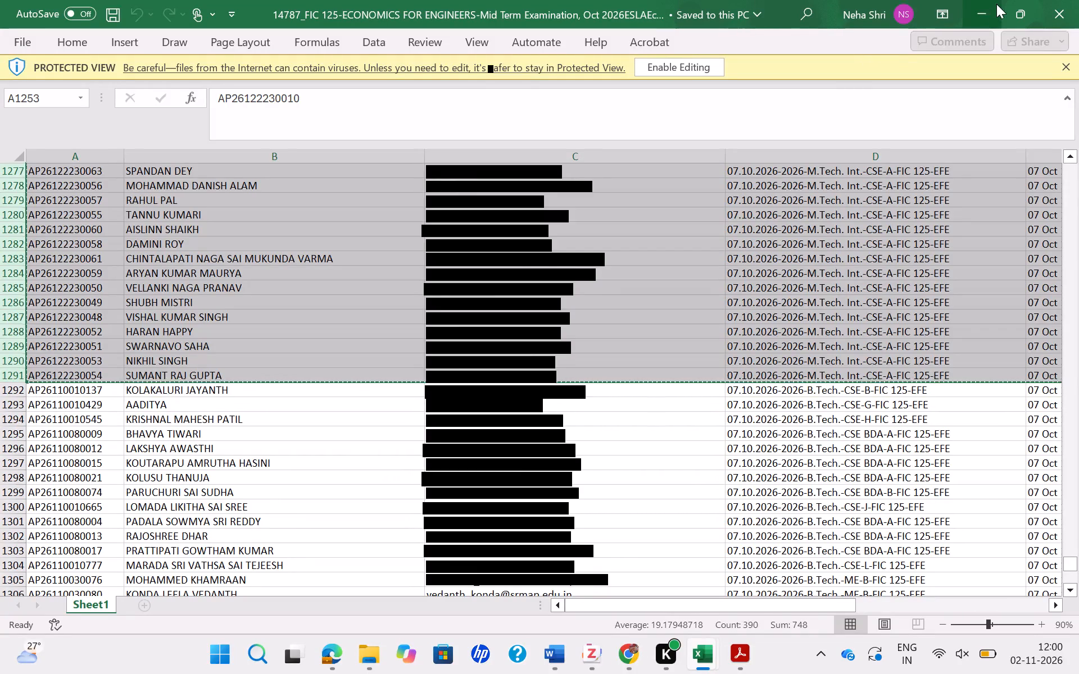
Paste the copied rows into Book1 at A33 and look over the pasted entries down to the last row.
click(977, 6)
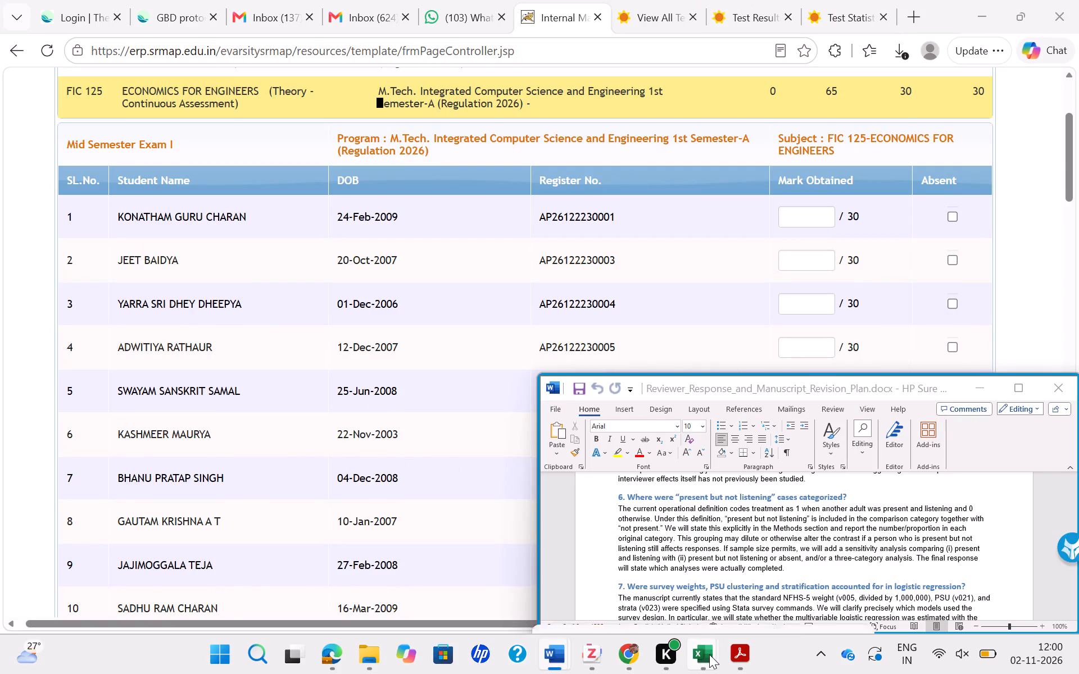
click(762, 579)
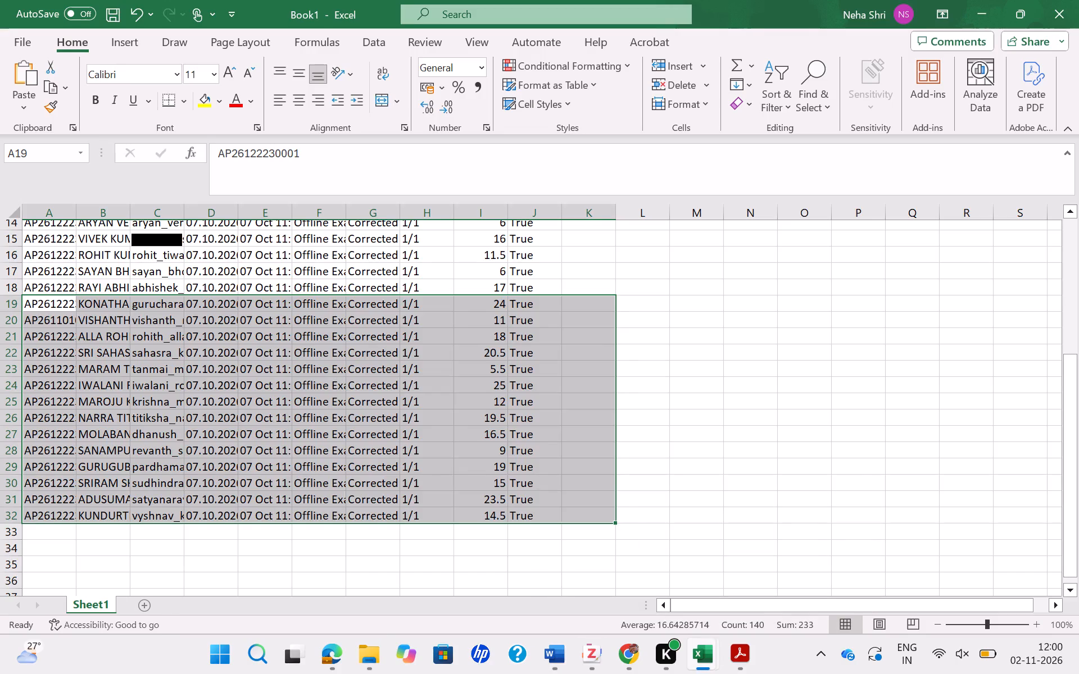
click(60, 532)
key(ctrl+v)
scroll(60, 532, down, 1)
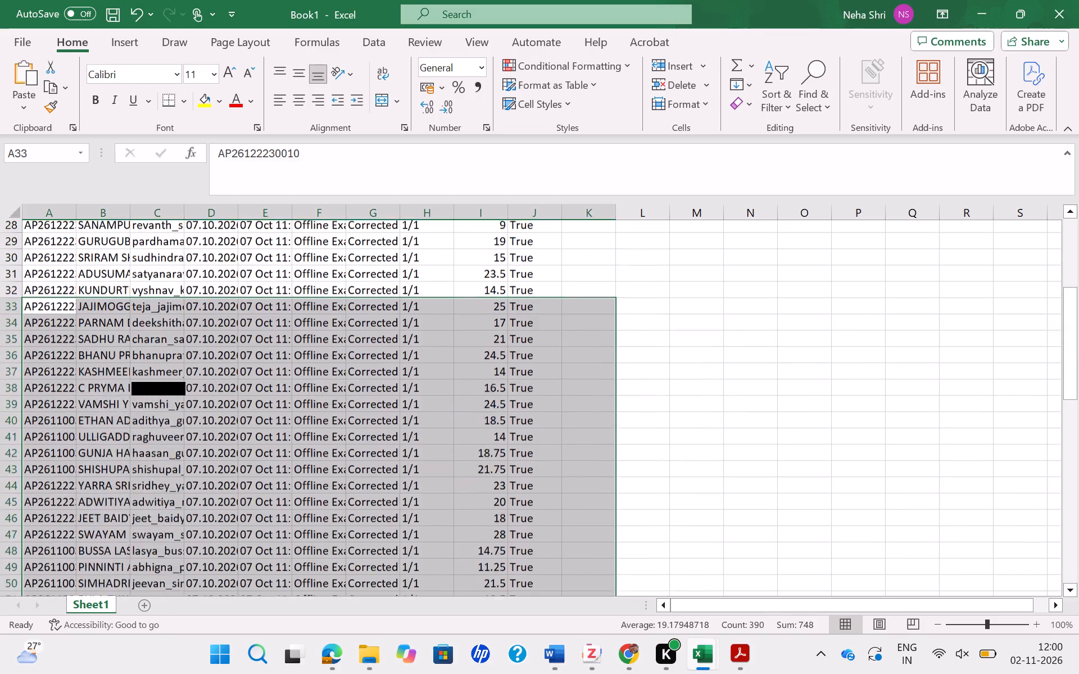
scroll(60, 532, down, 4)
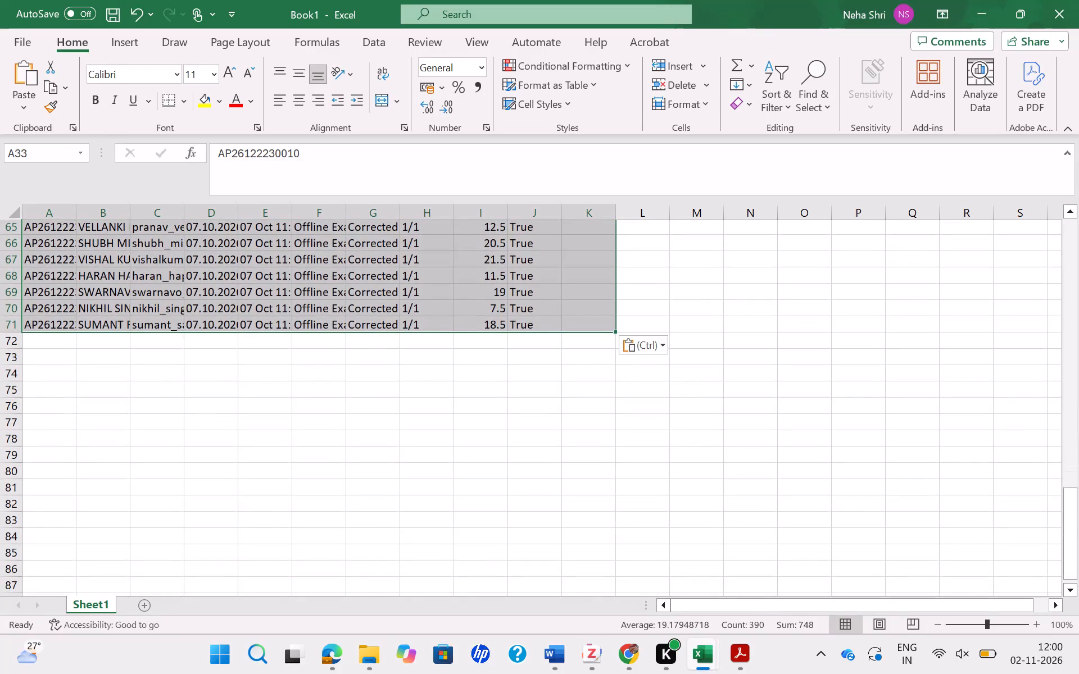
scroll(60, 532, up, 3)
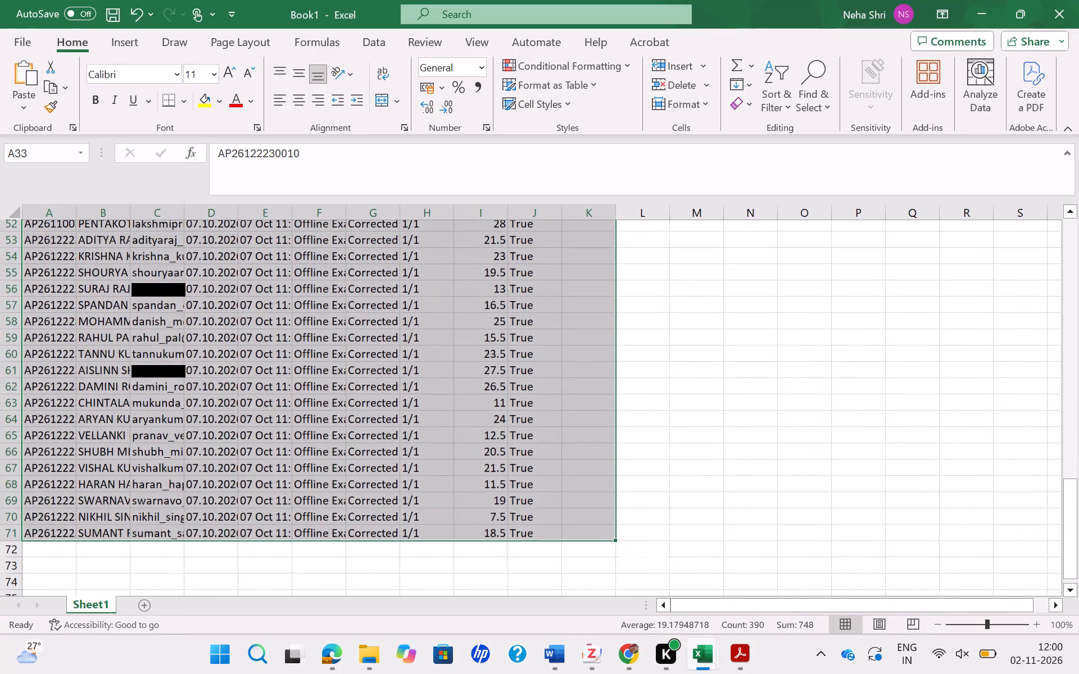
Return to the mid-term results workbook and search below row 1291 for the group text 07.10.2026-2026-M.Tech. Int.-CSE-A-FIC 125-EFE.
click(987, 13)
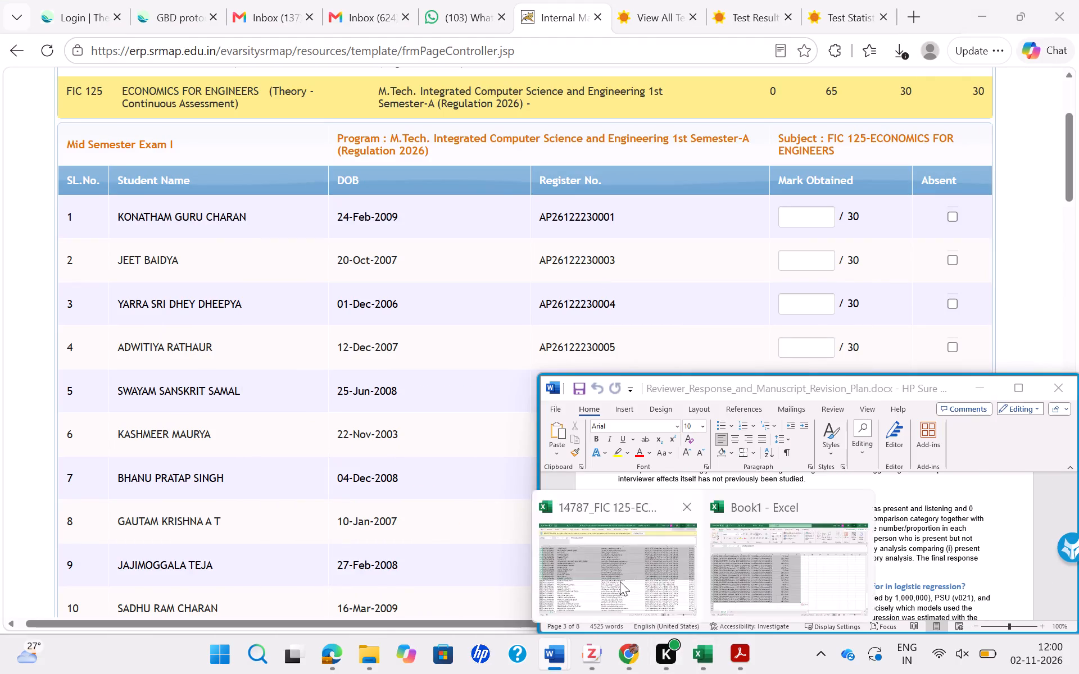
click(620, 581)
scroll(713, 494, down, 2)
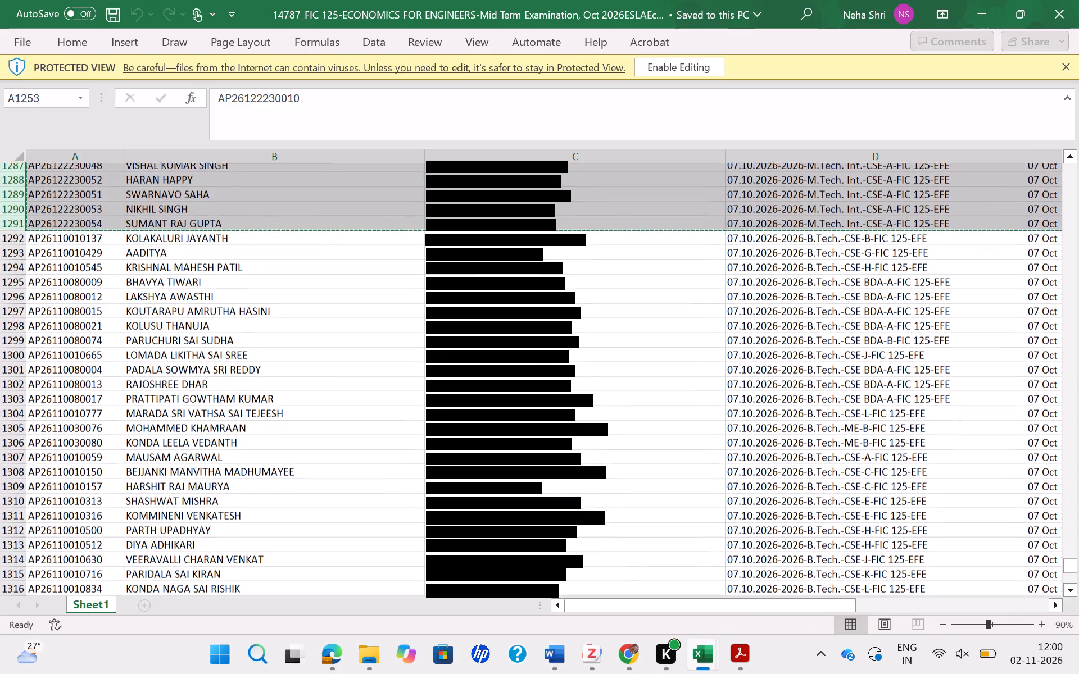
scroll(713, 494, down, 2)
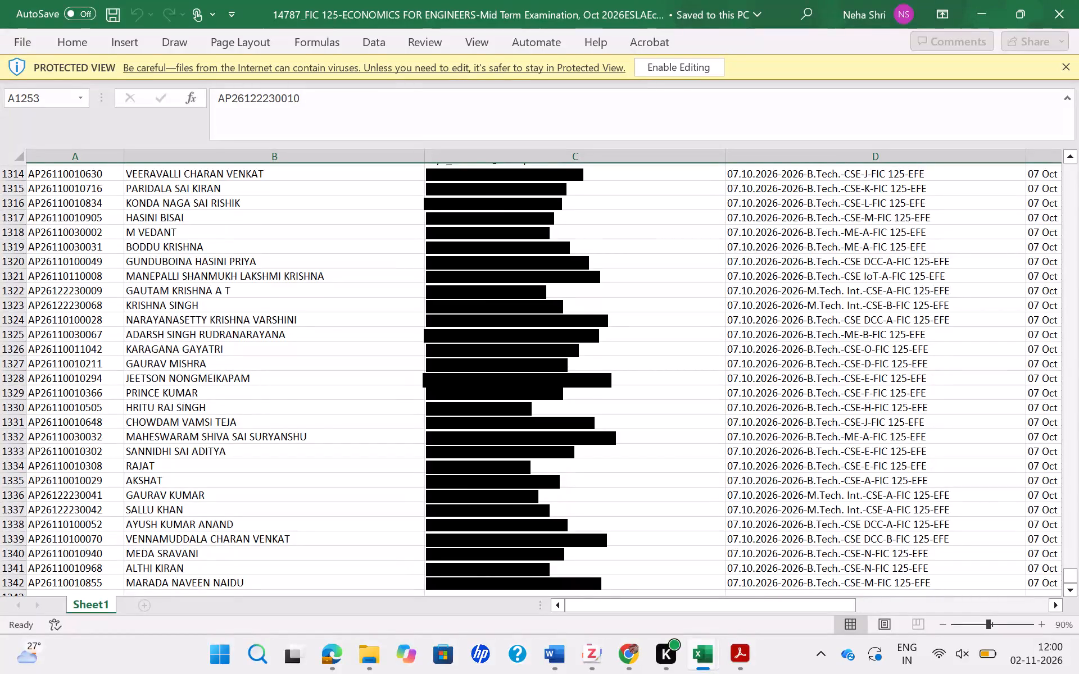
click(811, 293)
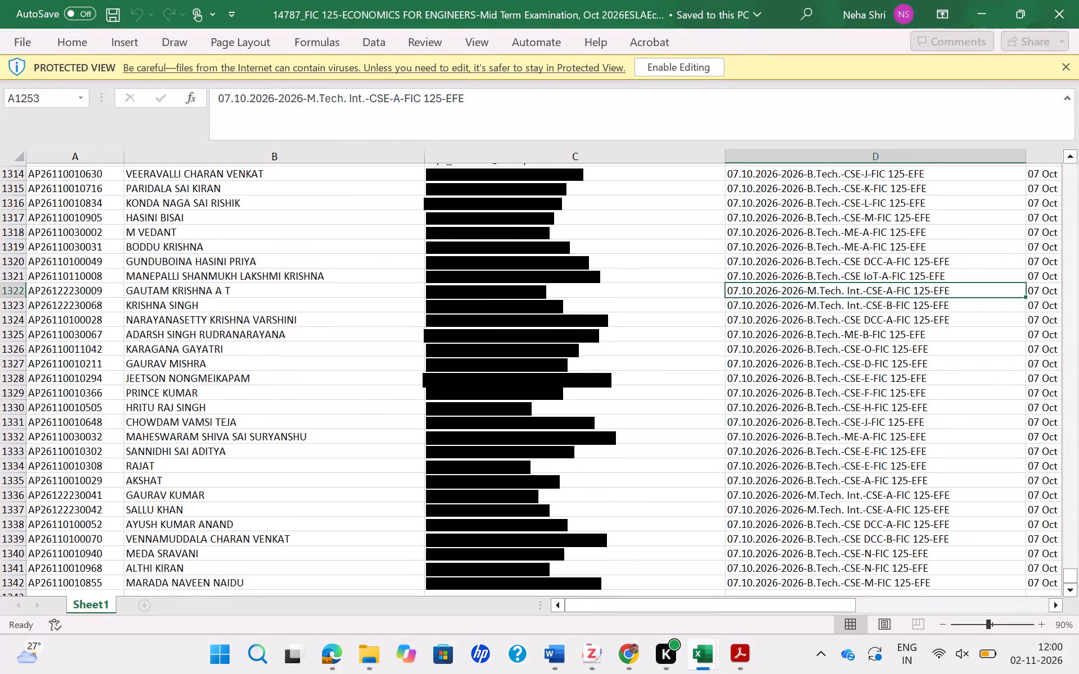
scroll(811, 293, up, 3)
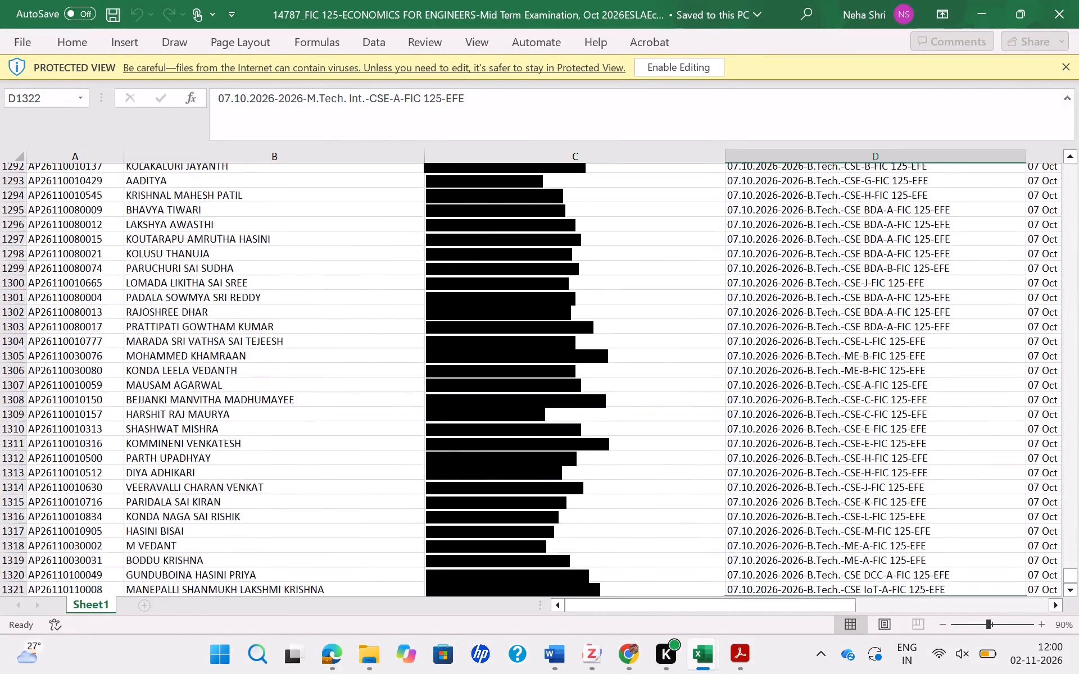
key(ctrl+c)
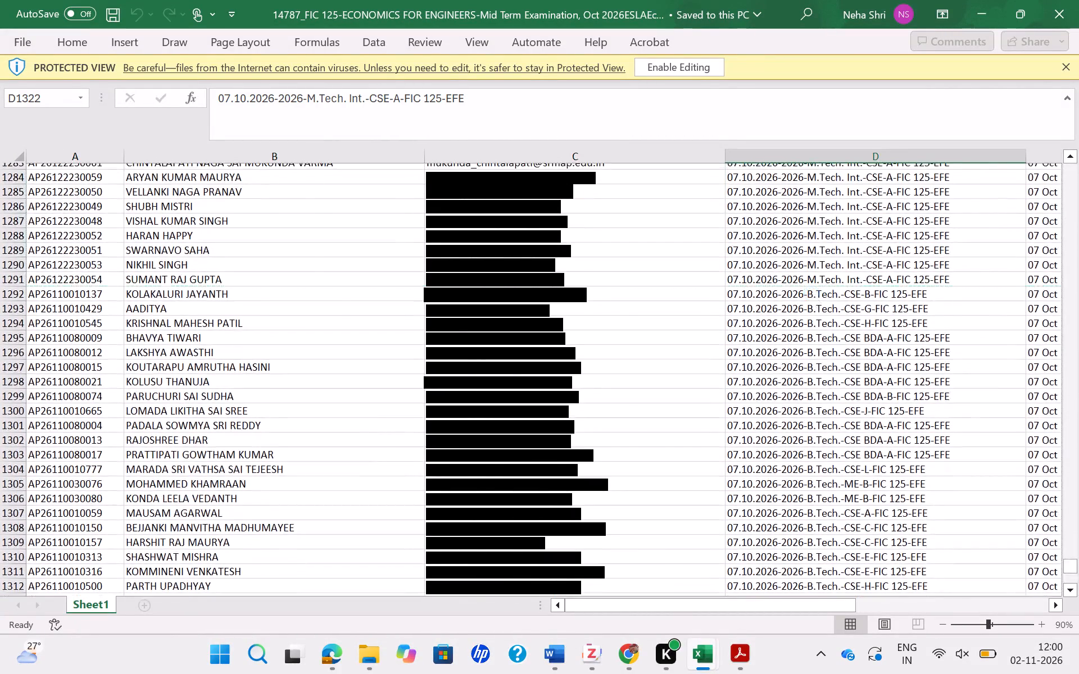
key(ctrl+f)
key(ctrl+v)
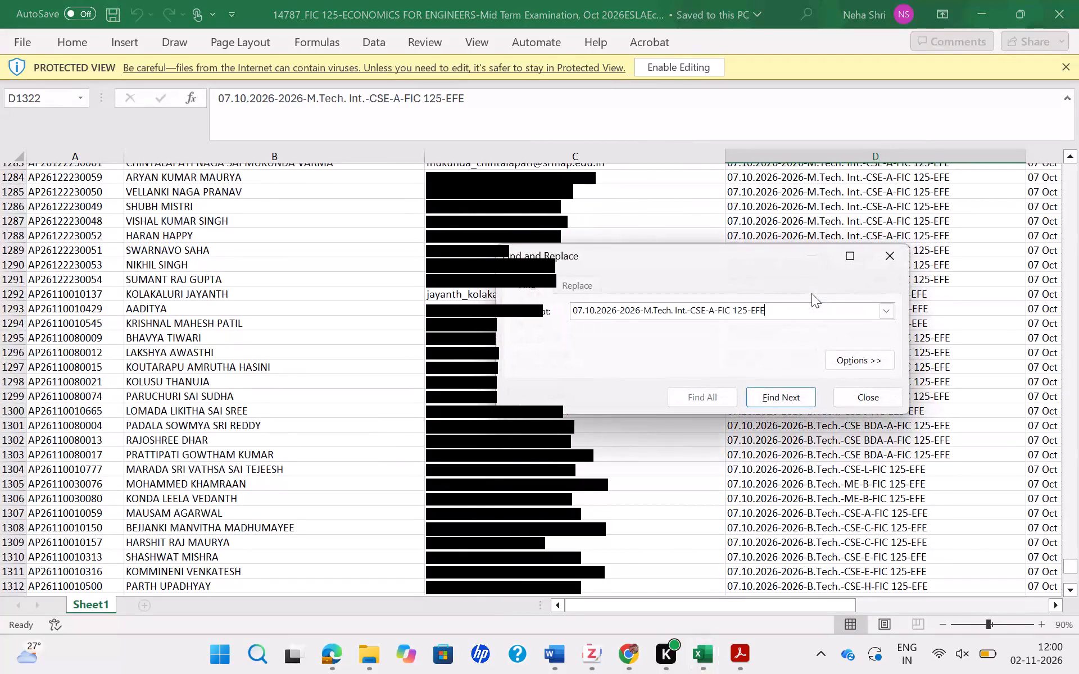
key(Return)
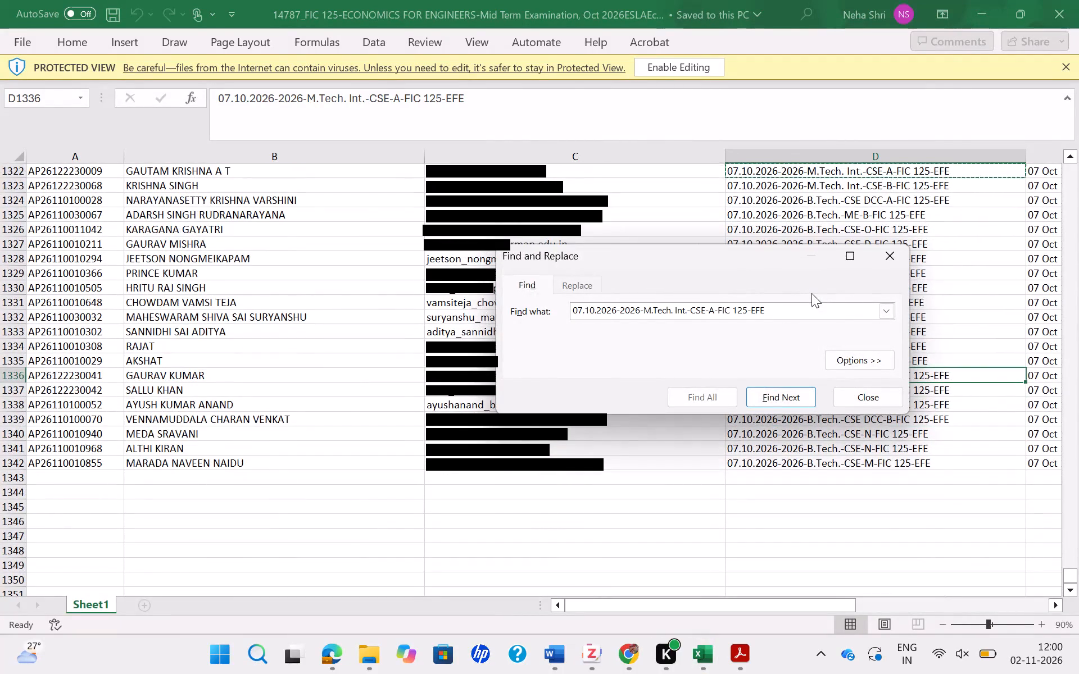
Try to list all matches for the M.Tech. Int.-CSE-A group text in the results sheet.
scroll(594, 506, up, 2)
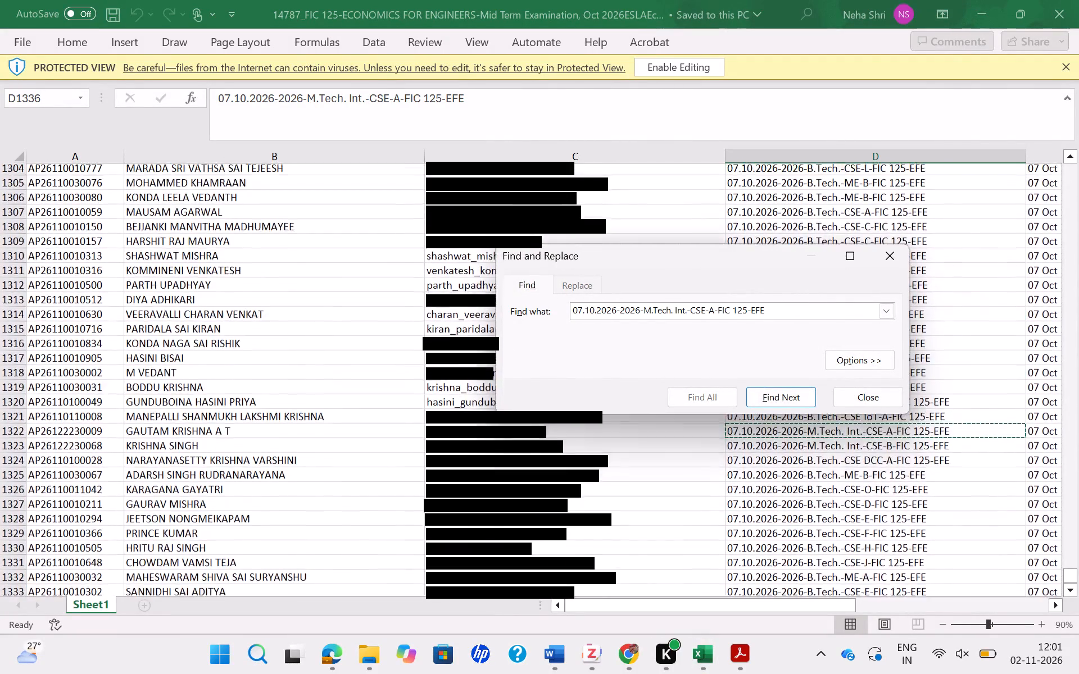
scroll(594, 506, up, 3)
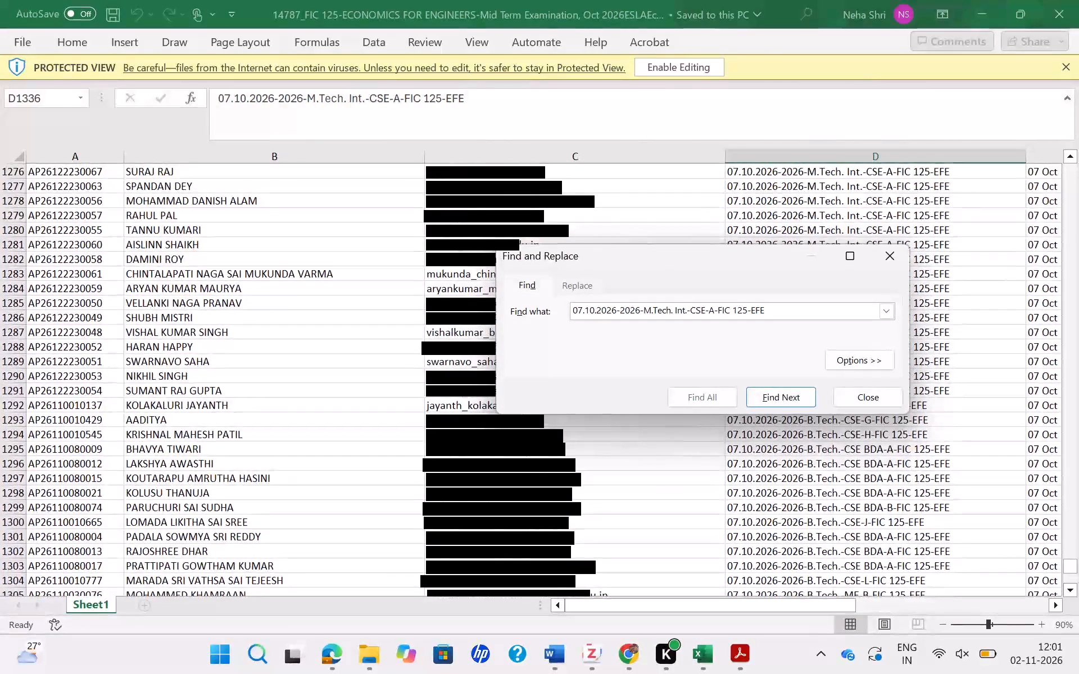
click(726, 399)
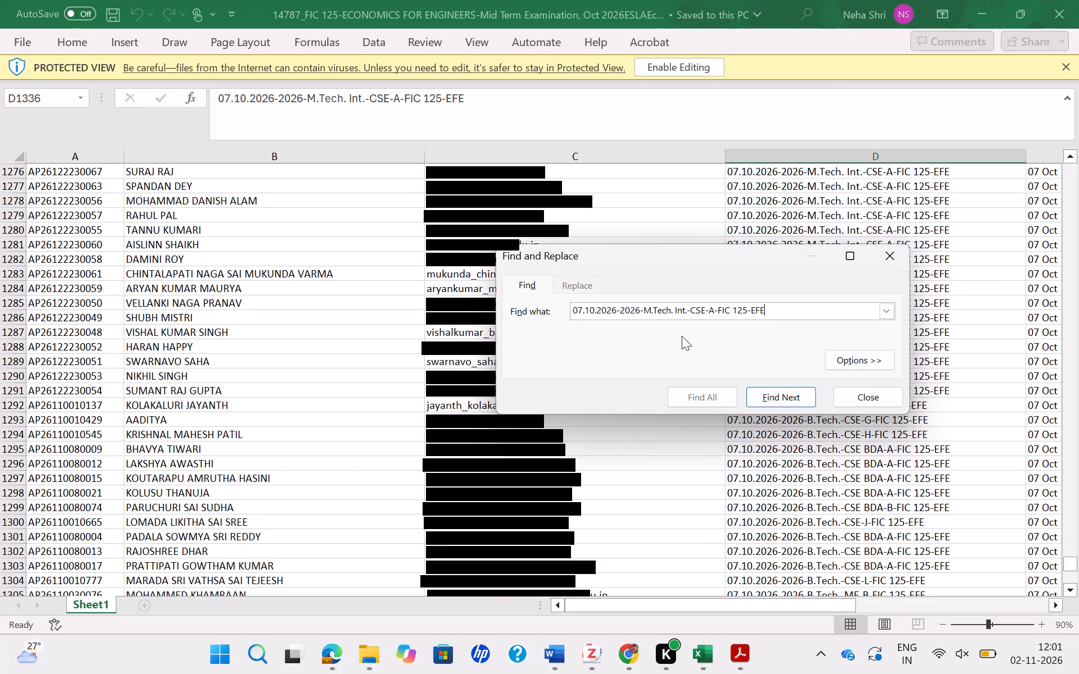
Enable editing of the protected mid-term results workbook and close the search.
click(675, 66)
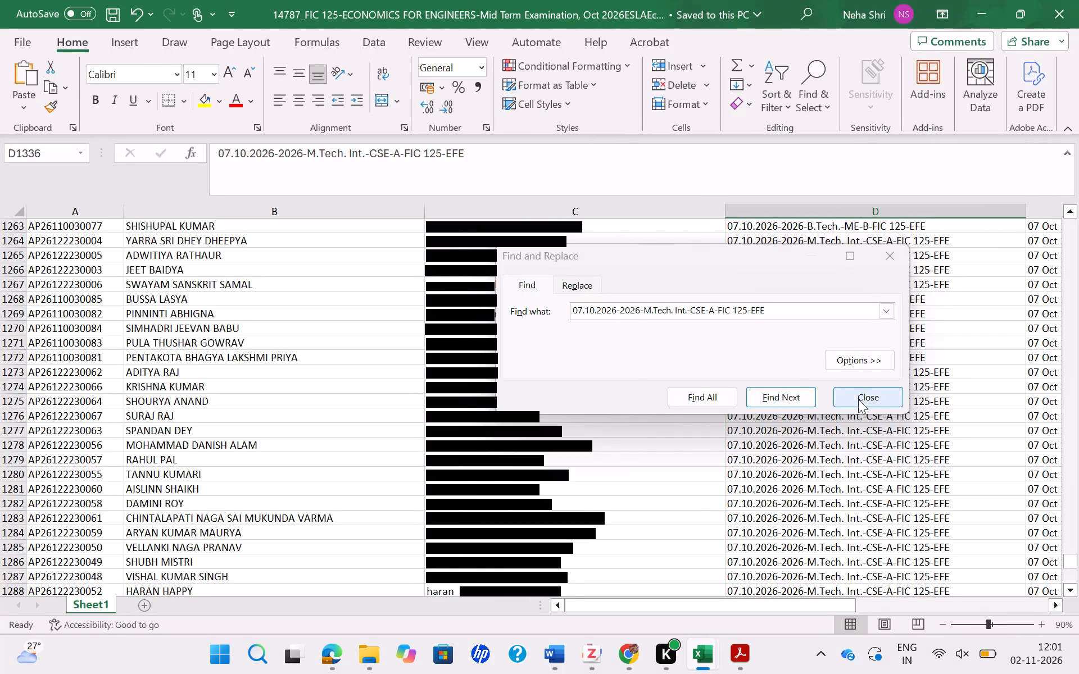
click(858, 399)
Turn on filtering for the results table's header row 2, starting from the Groups heading.
scroll(843, 309, up, 18)
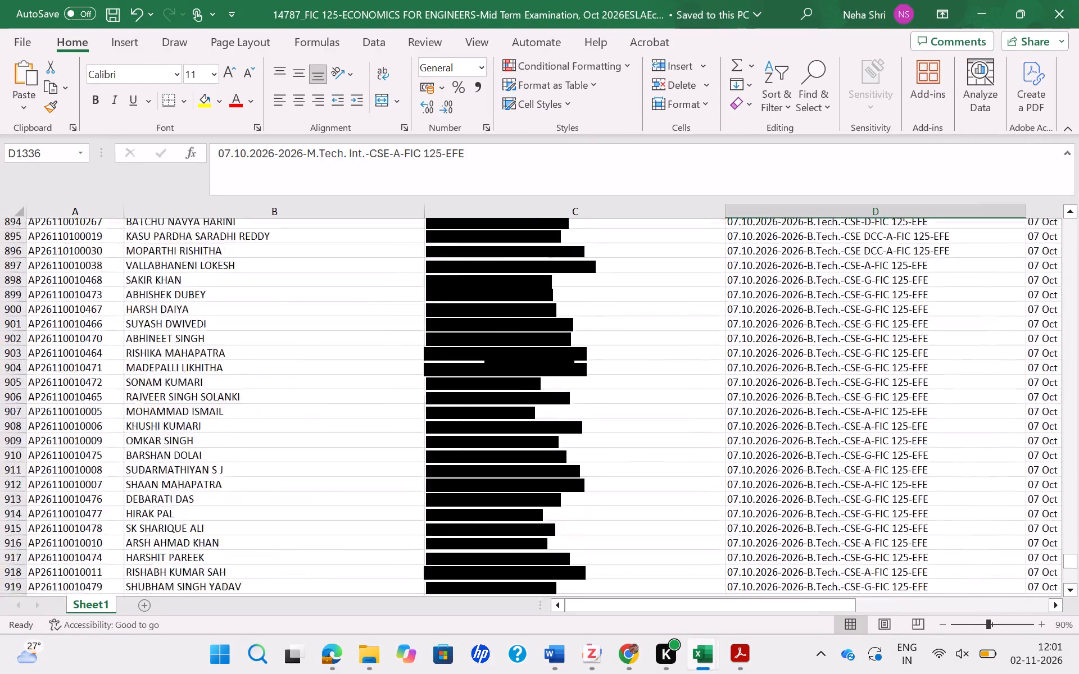
scroll(843, 309, up, 14)
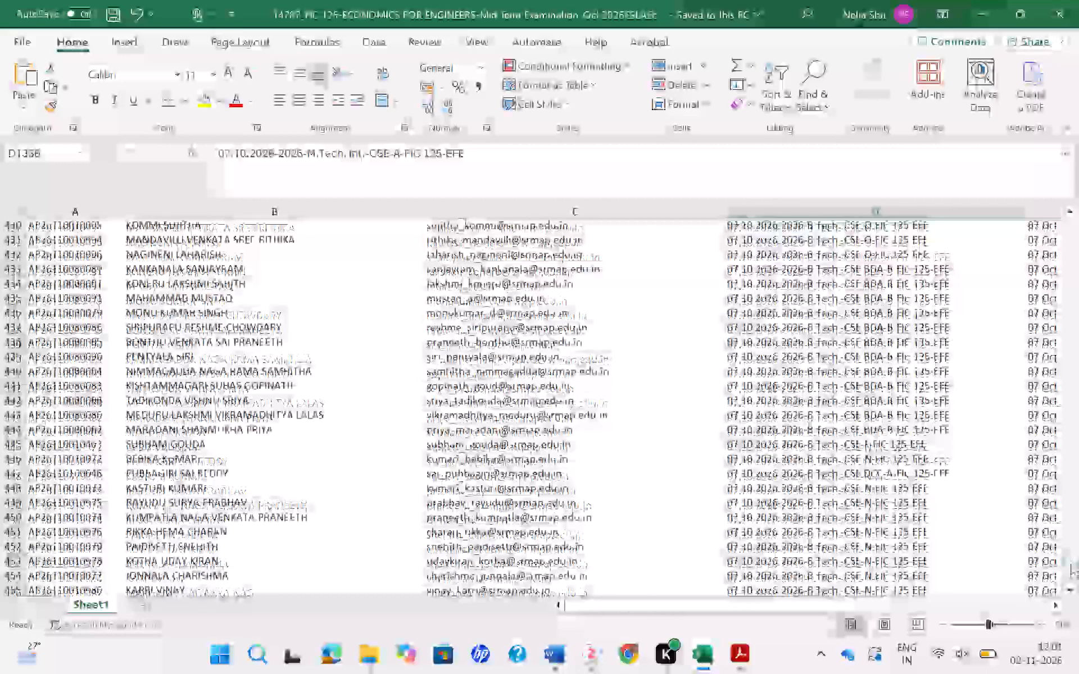
drag(1072, 564, 1068, 170)
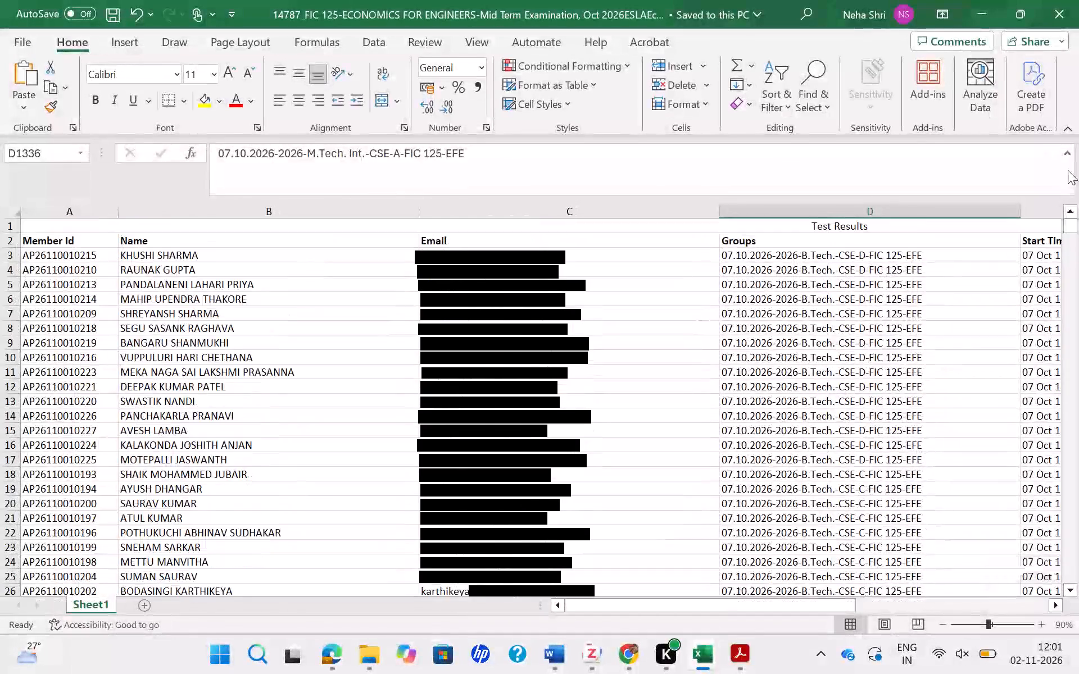
click(764, 239)
right_click(764, 239)
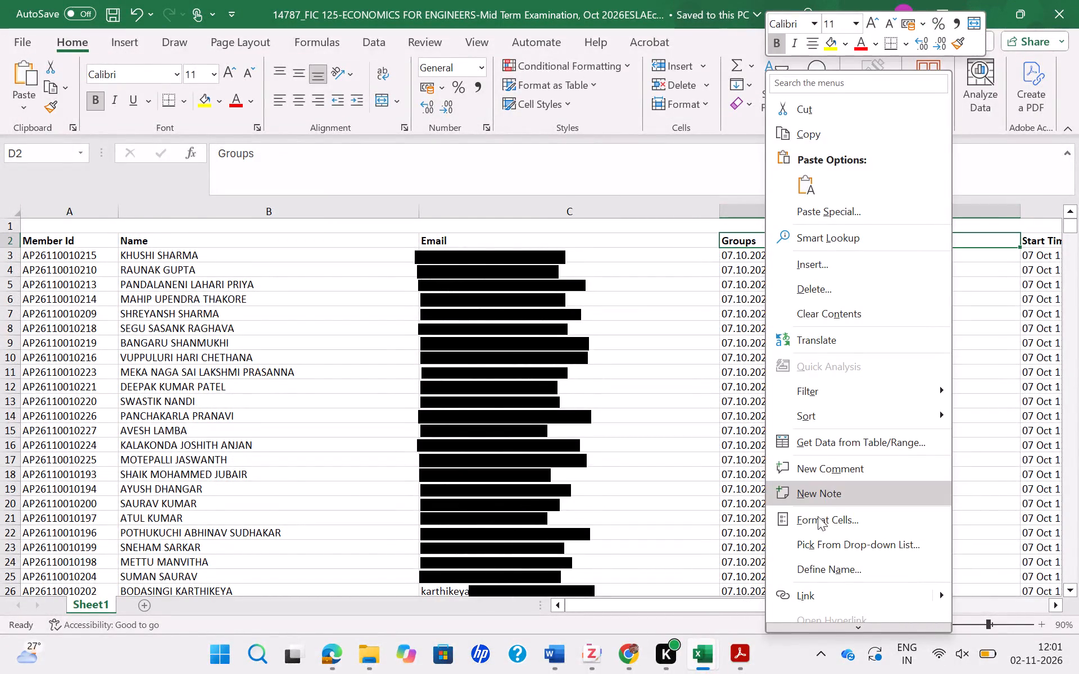
click(694, 214)
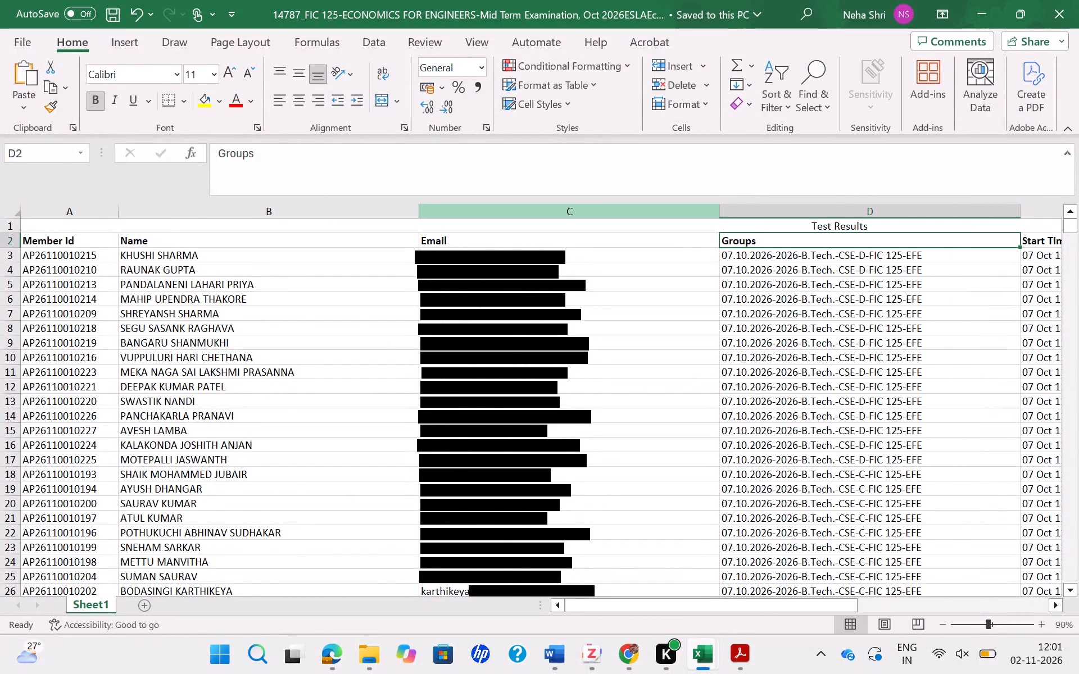
click(786, 109)
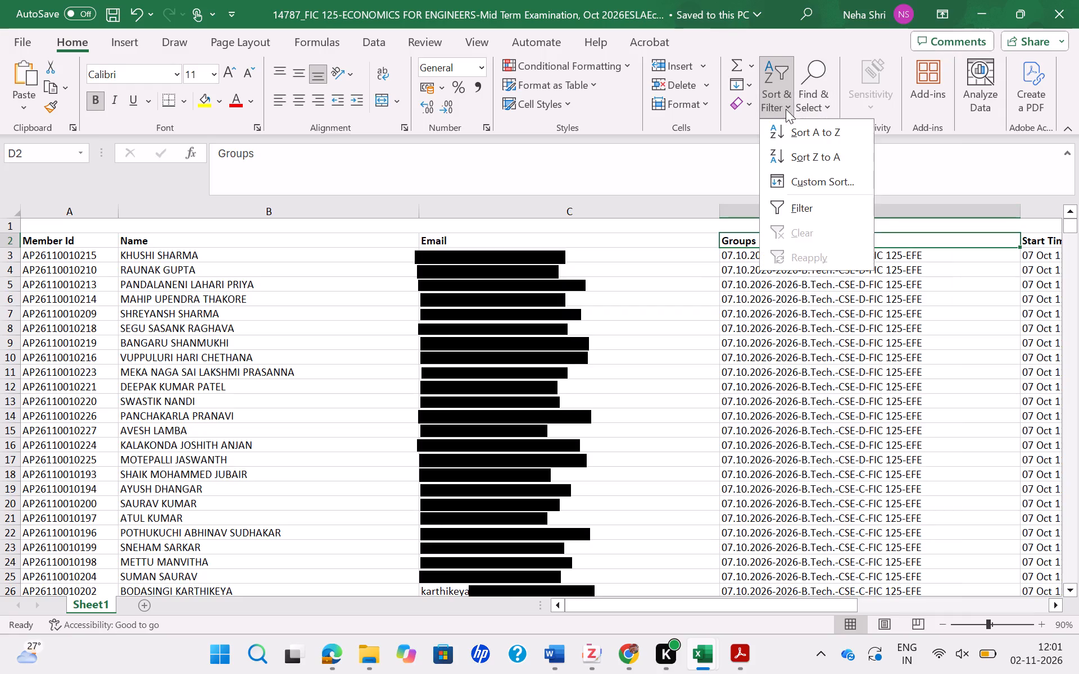
click(799, 209)
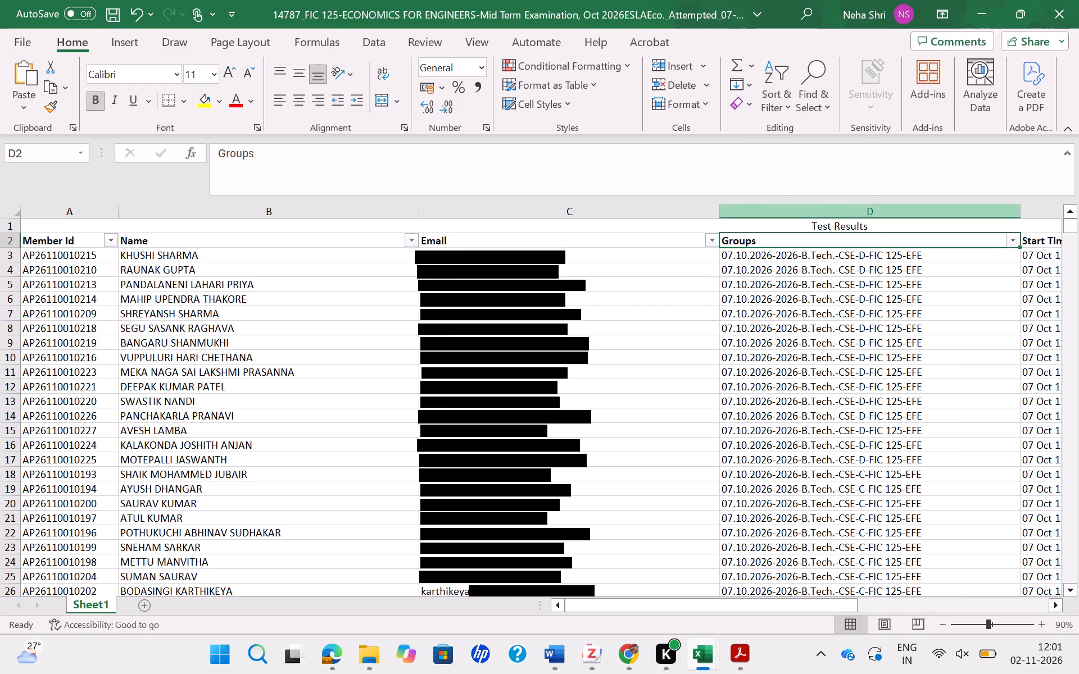
Filter the Groups column to show only 07.10.2026-2026-M.Tech. Int.-CSE-A-FIC 125-EFE.
click(1013, 239)
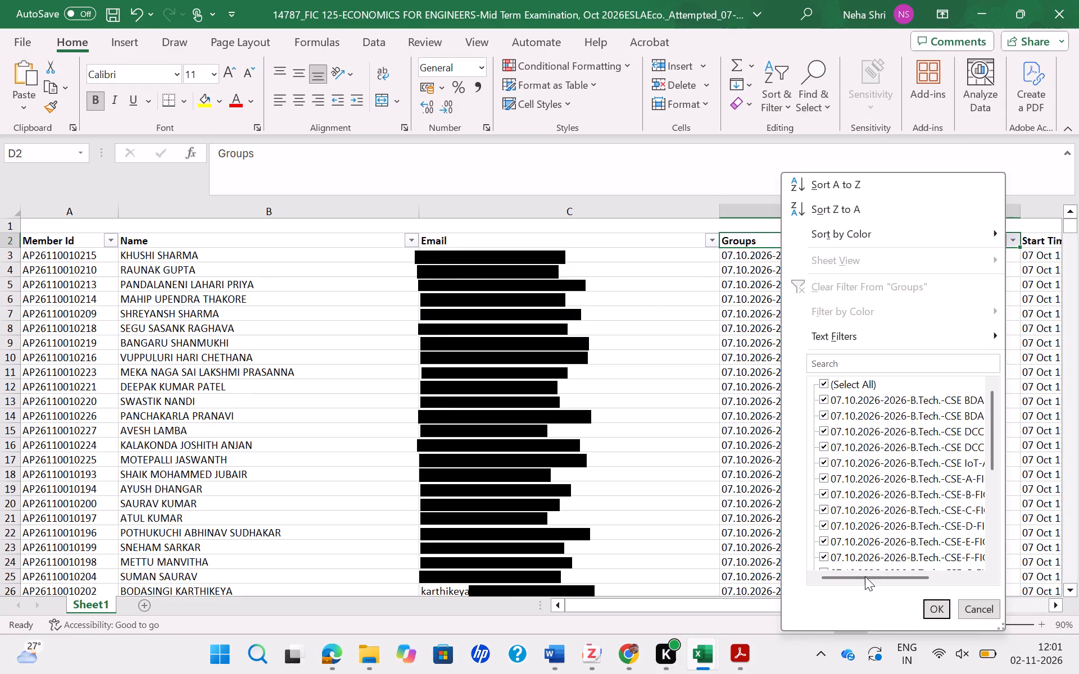
drag(865, 576, 917, 571)
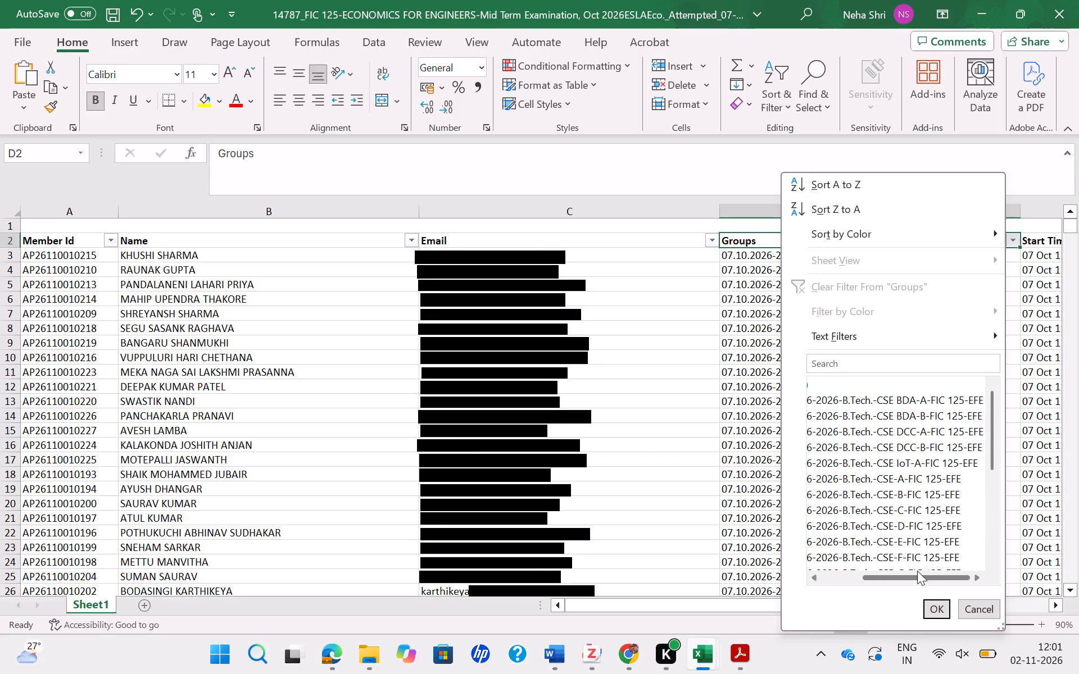
scroll(892, 535, down, 3)
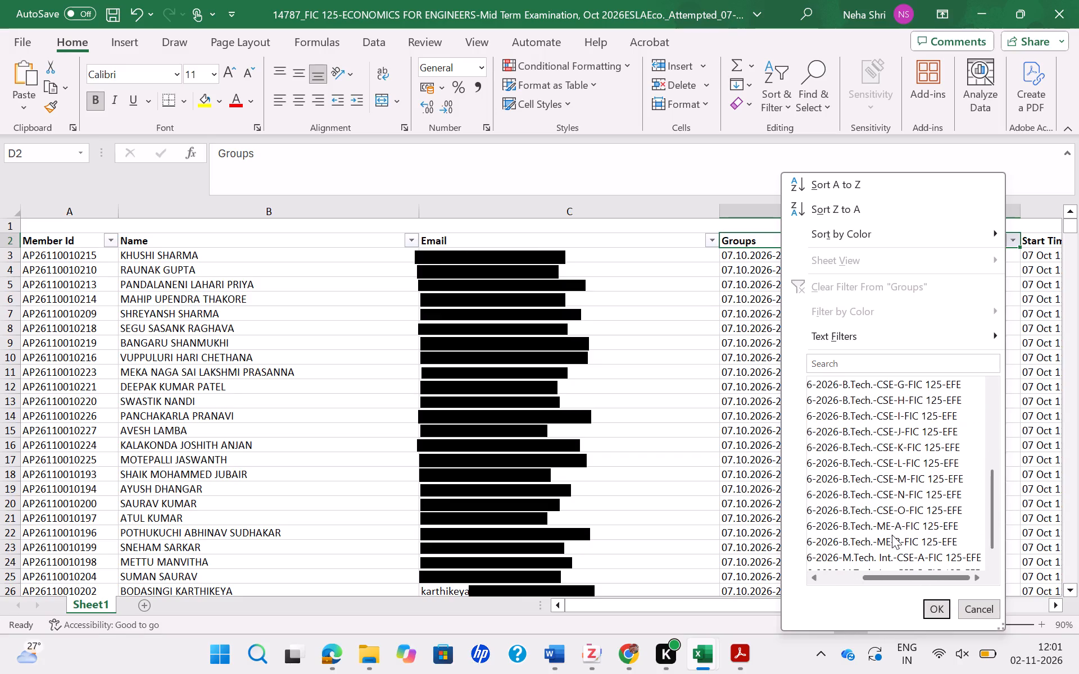
scroll(892, 535, down, 2)
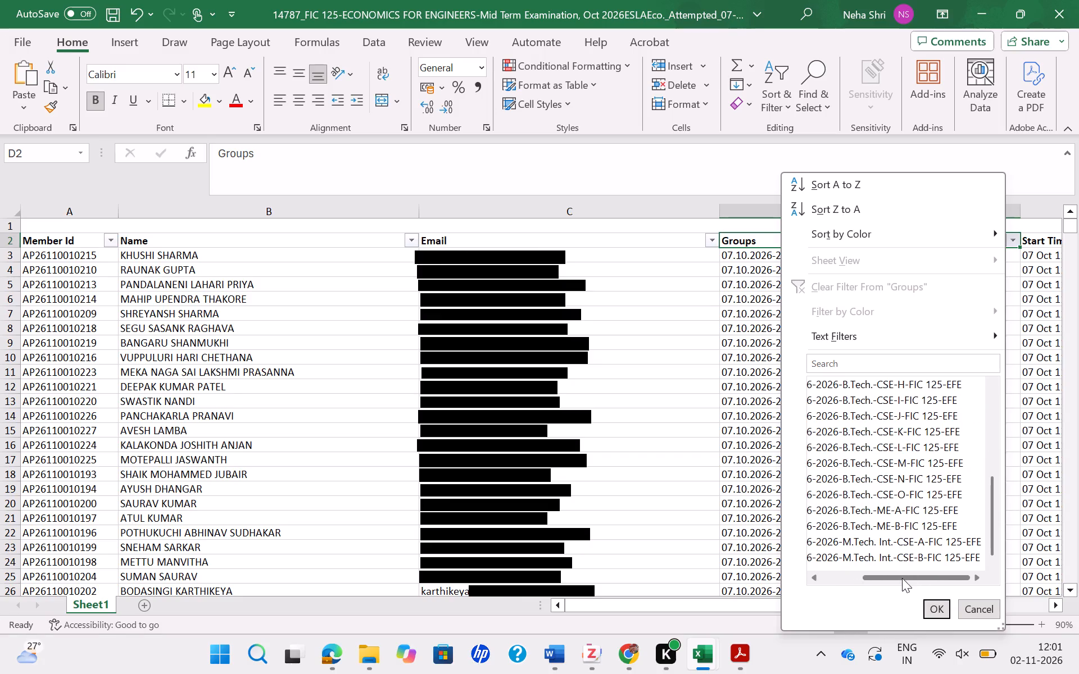
drag(901, 576, 839, 585)
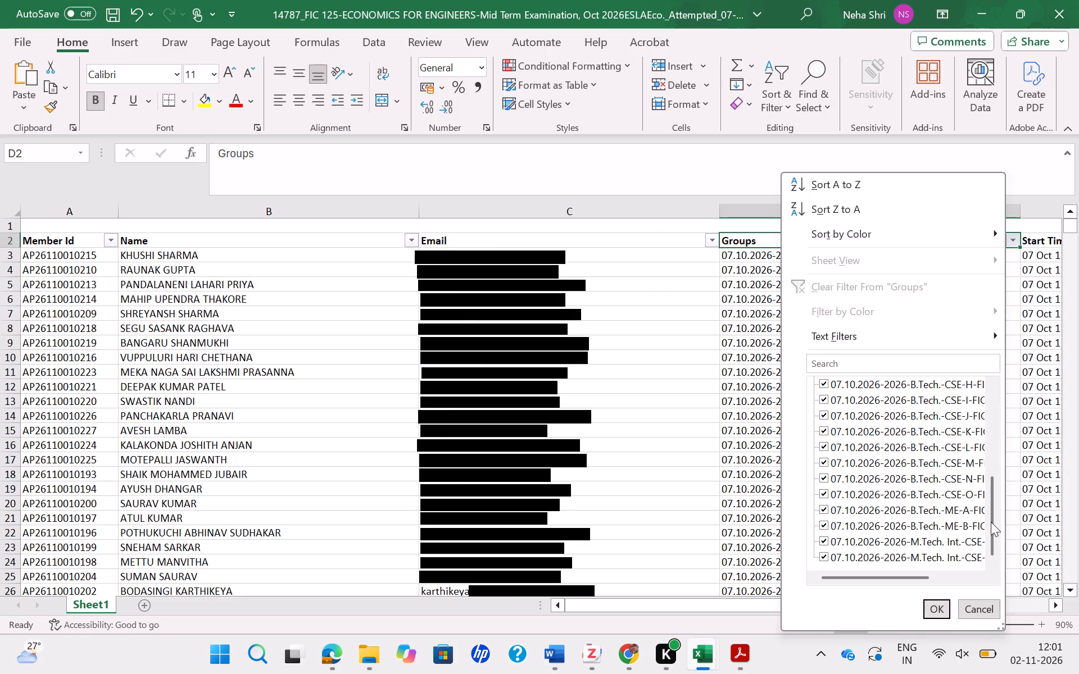
drag(991, 522, 978, 404)
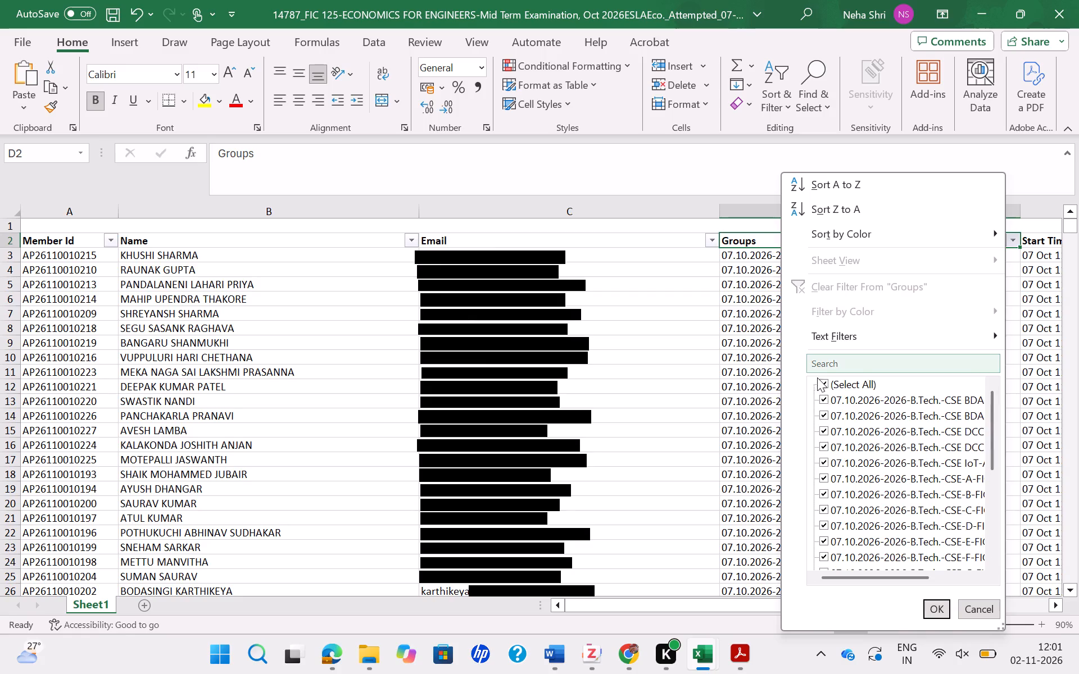
click(820, 382)
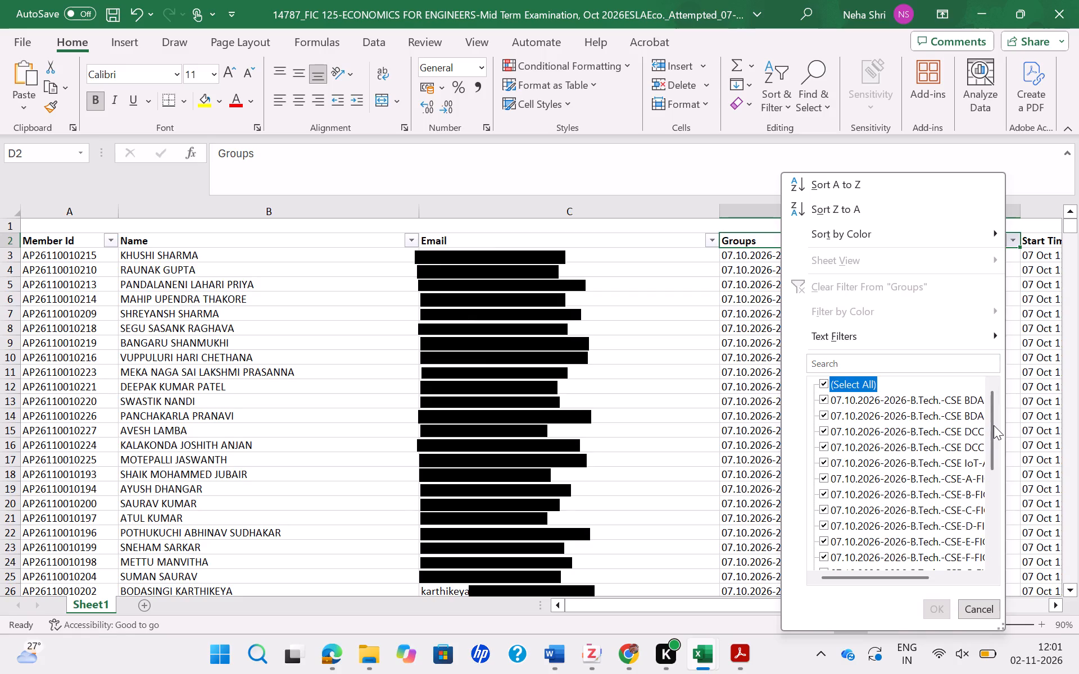
drag(994, 426, 986, 530)
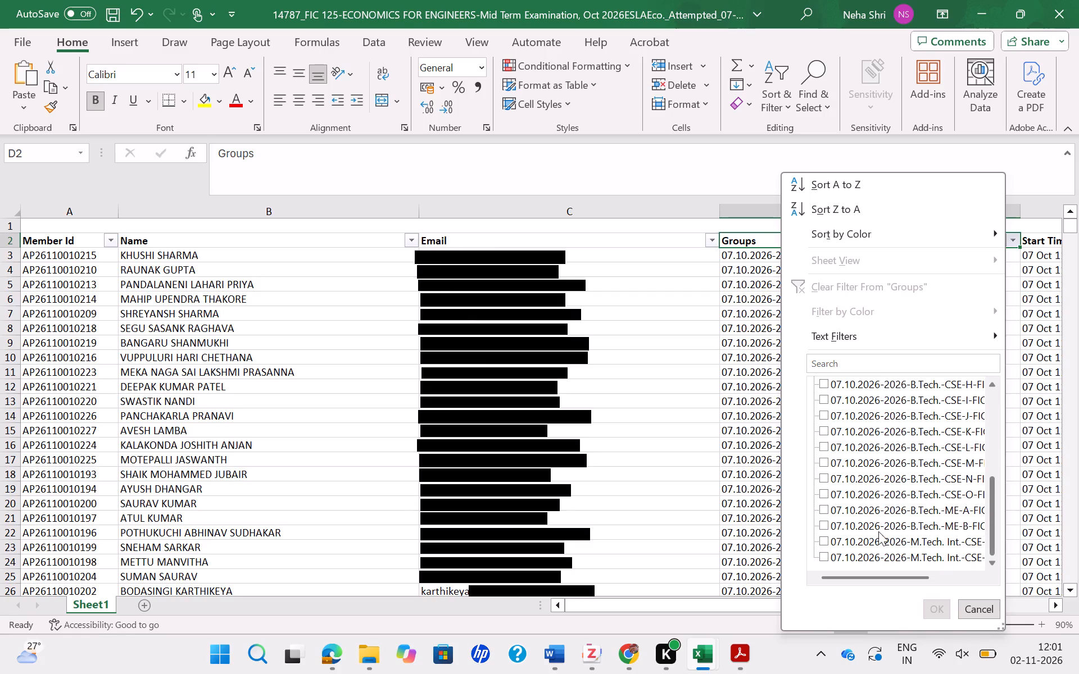
drag(877, 577, 945, 575)
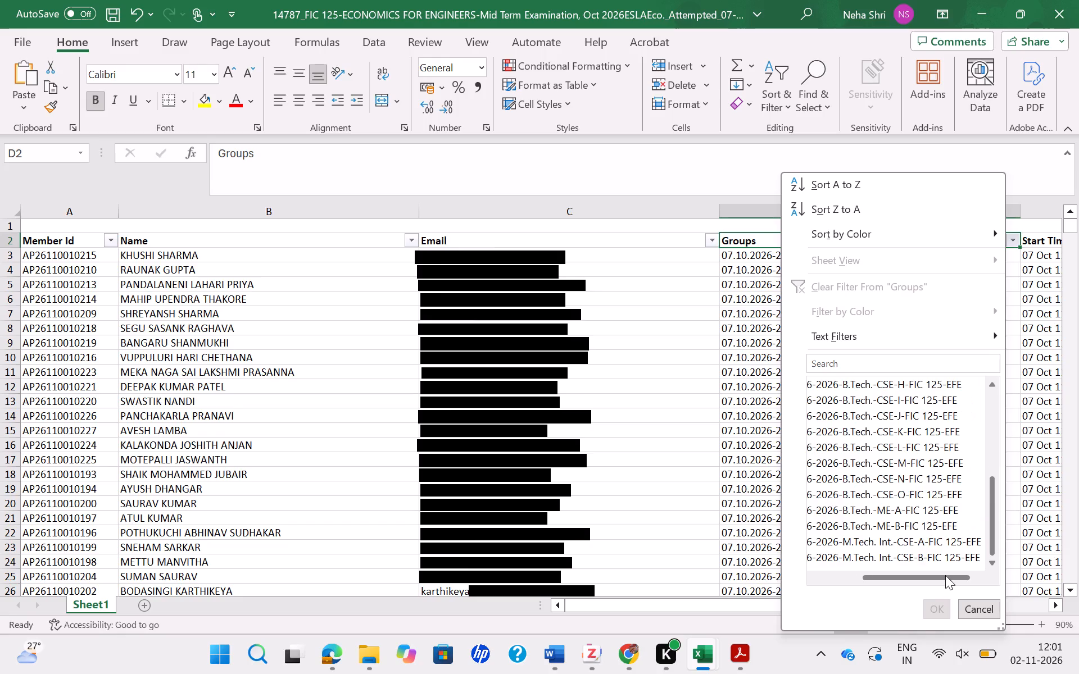
drag(945, 575, 834, 580)
click(826, 539)
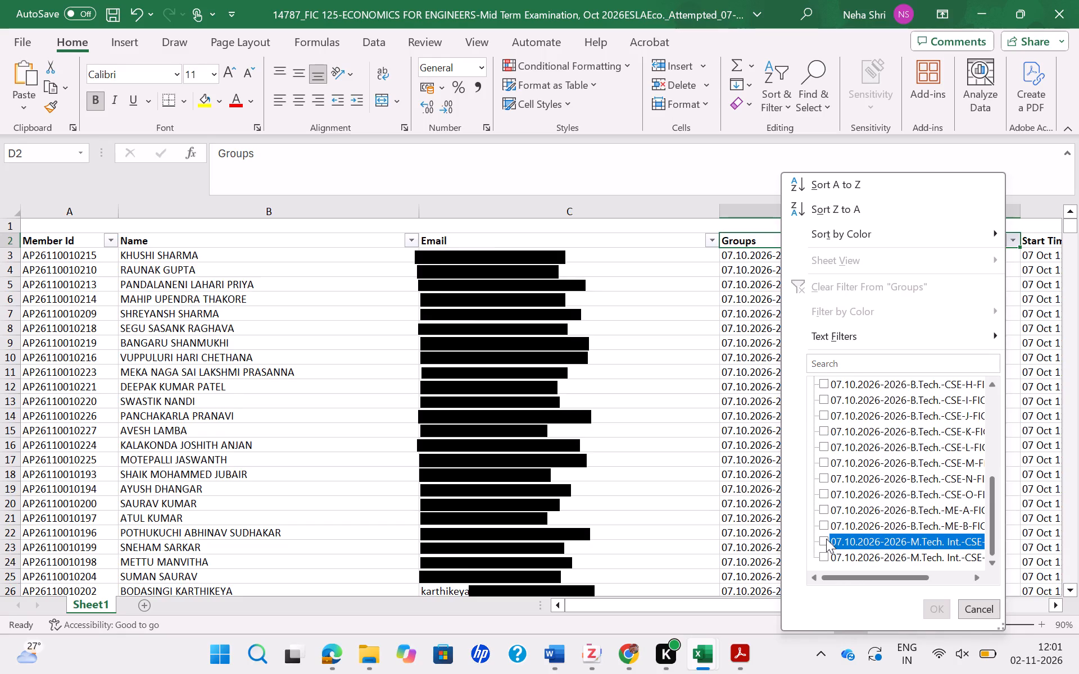
click(939, 608)
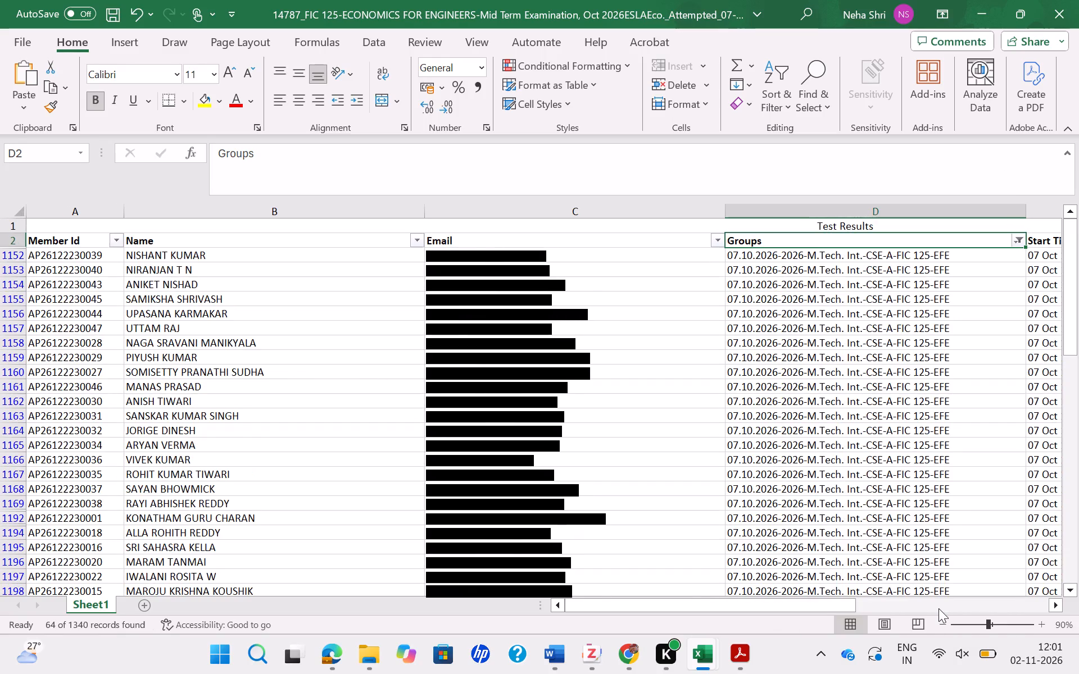
Copy all filtered M.Tech. Int.-CSE-A result rows, columns A to J, from row 1152 through row 1337.
scroll(407, 527, down, 3)
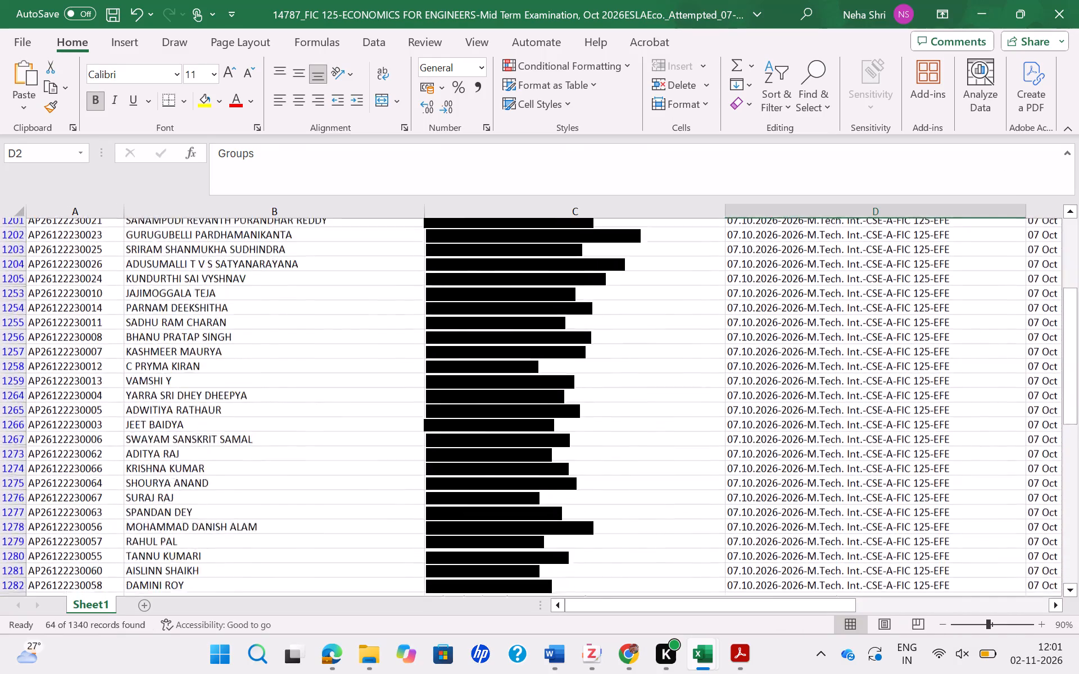
scroll(407, 527, down, 1)
scroll(407, 527, up, 3)
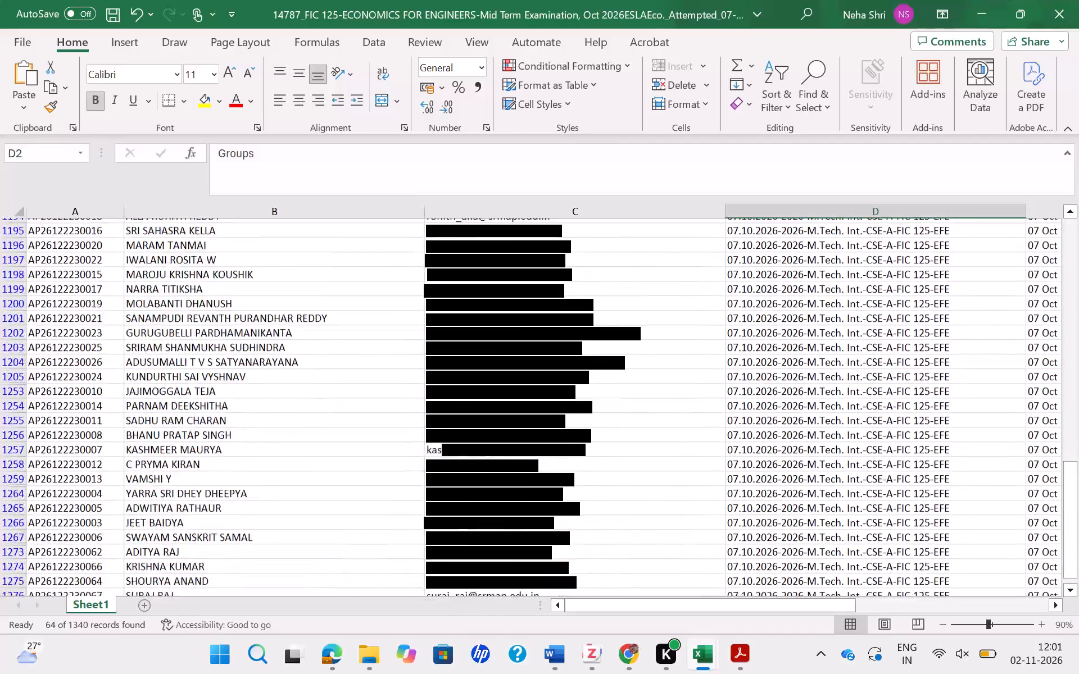
scroll(407, 527, up, 2)
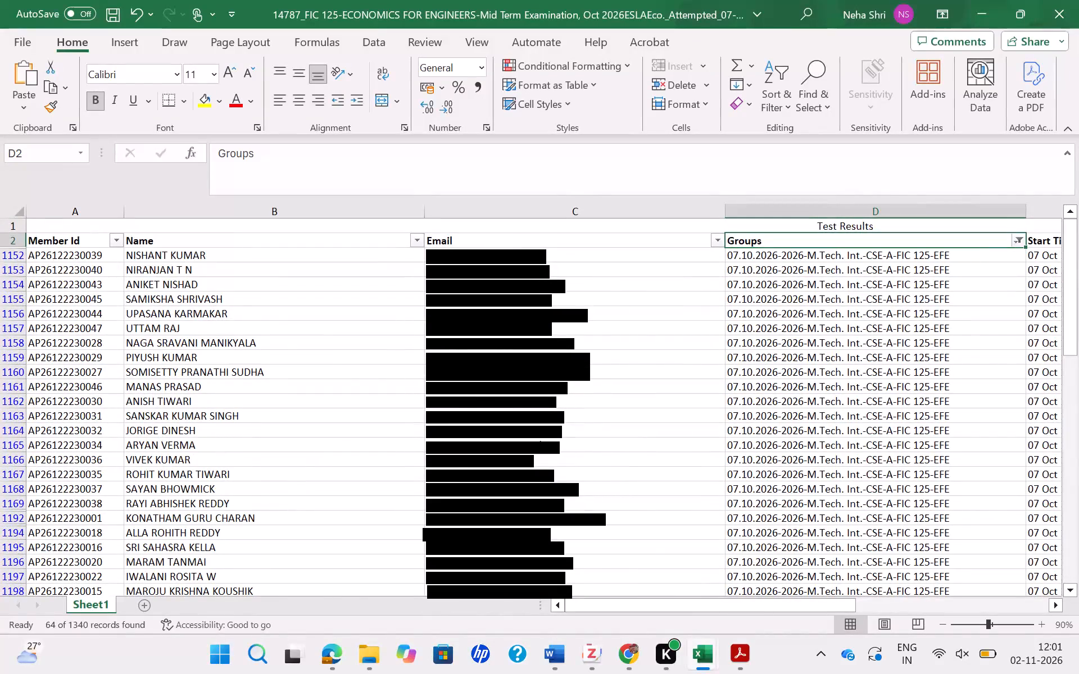
drag(44, 257, 860, 604)
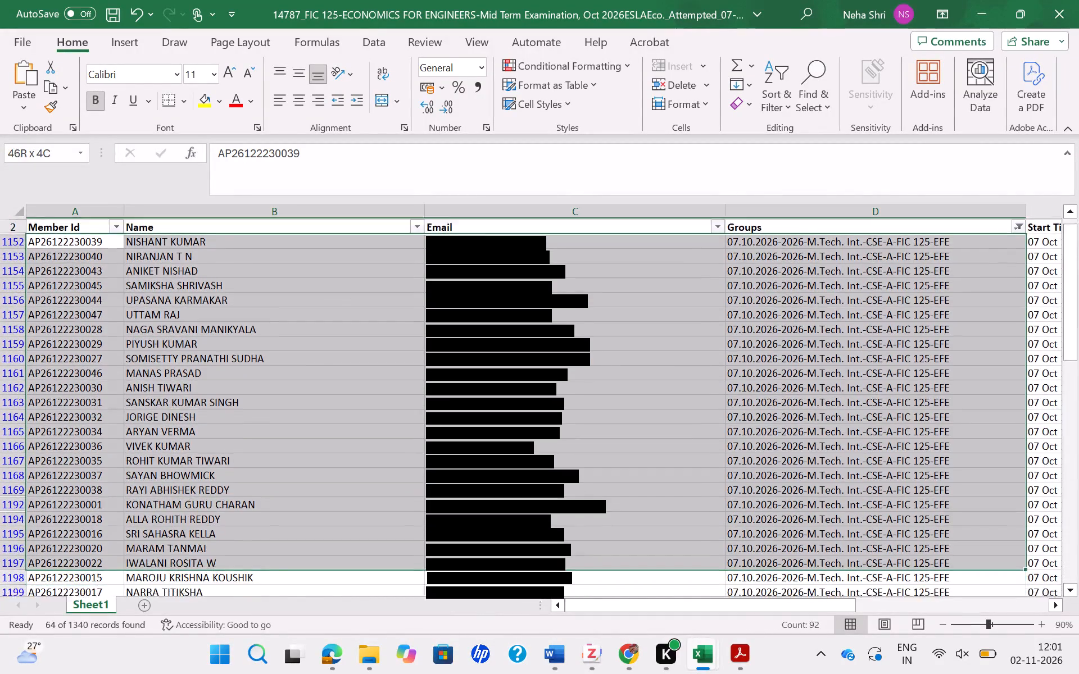
drag(860, 604, 1078, 591)
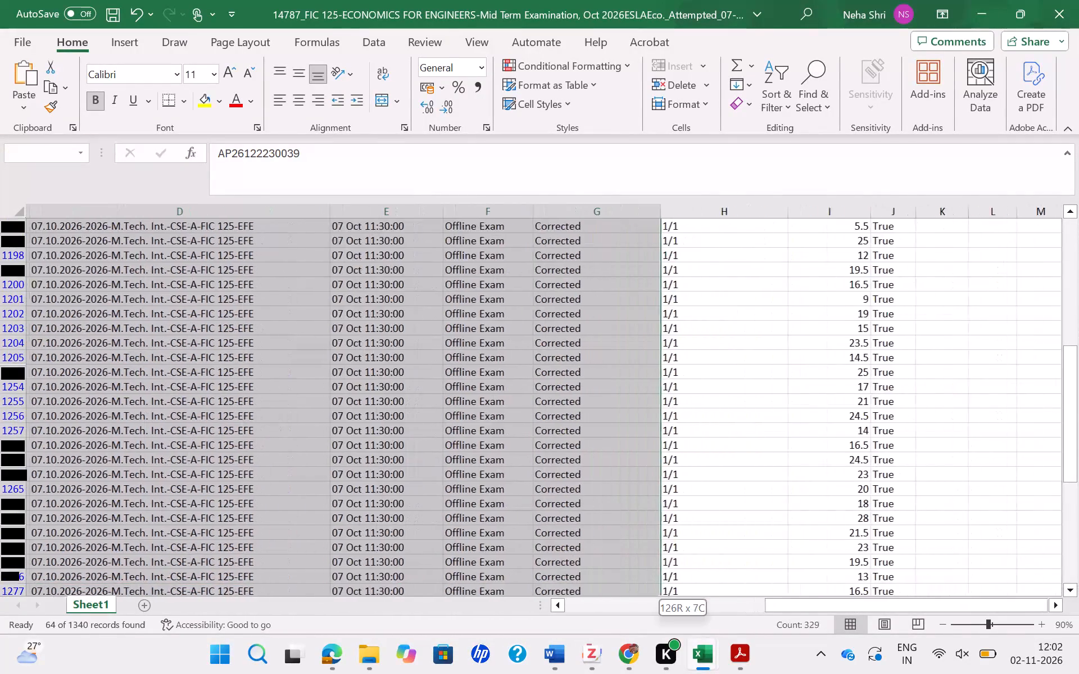
drag(1078, 591, 856, 559)
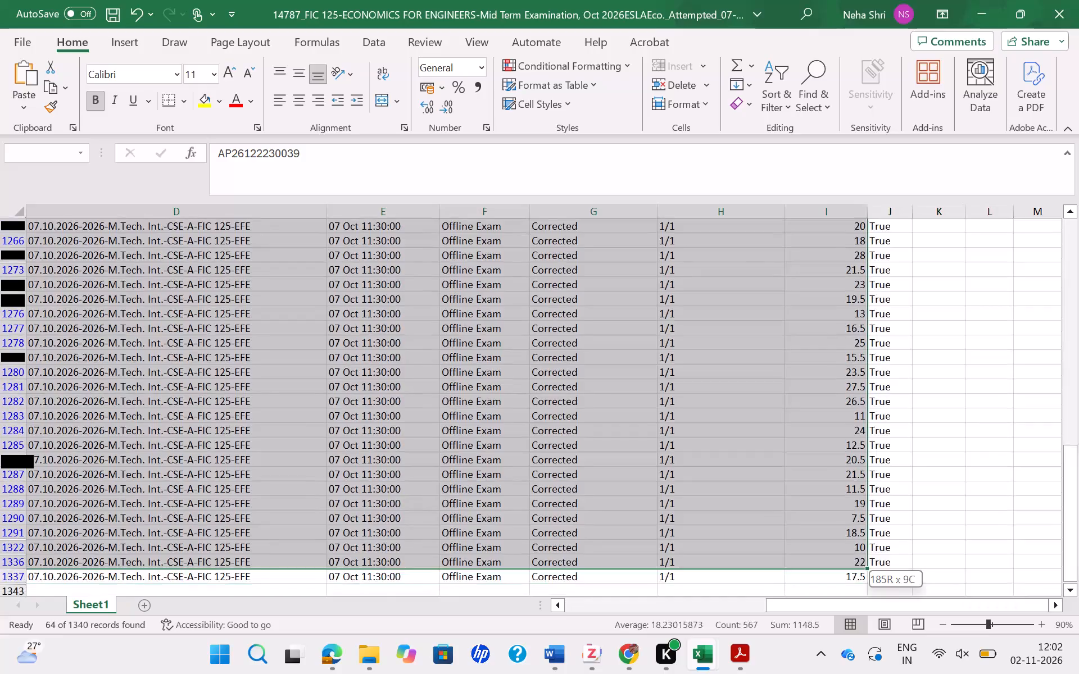
drag(856, 559, 878, 571)
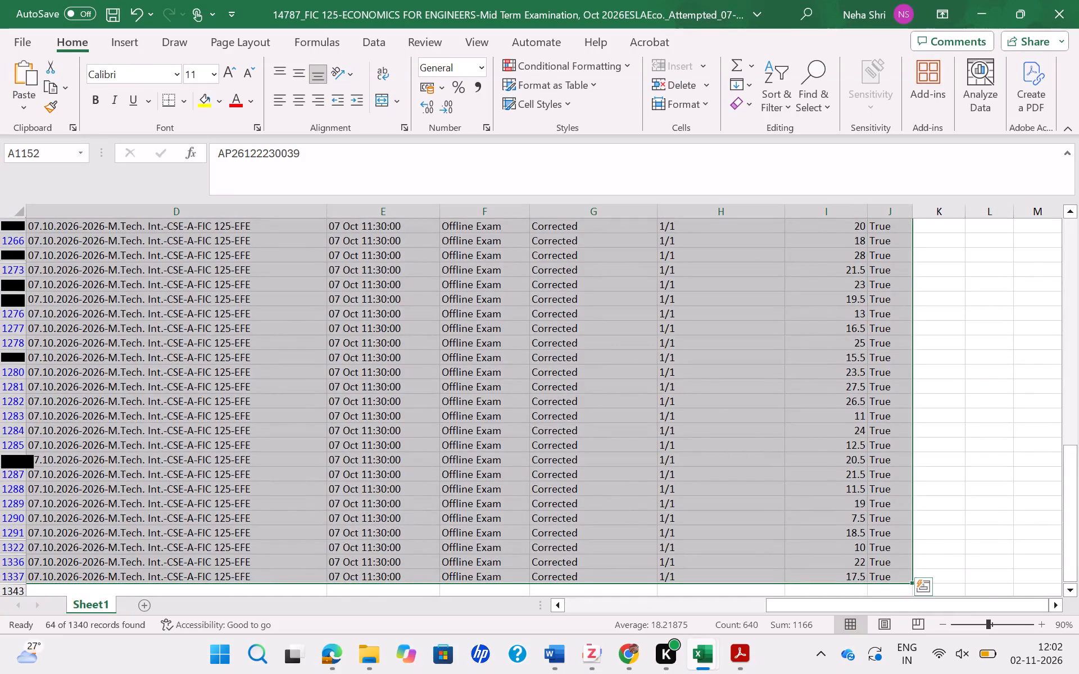
scroll(794, 473, right, 6)
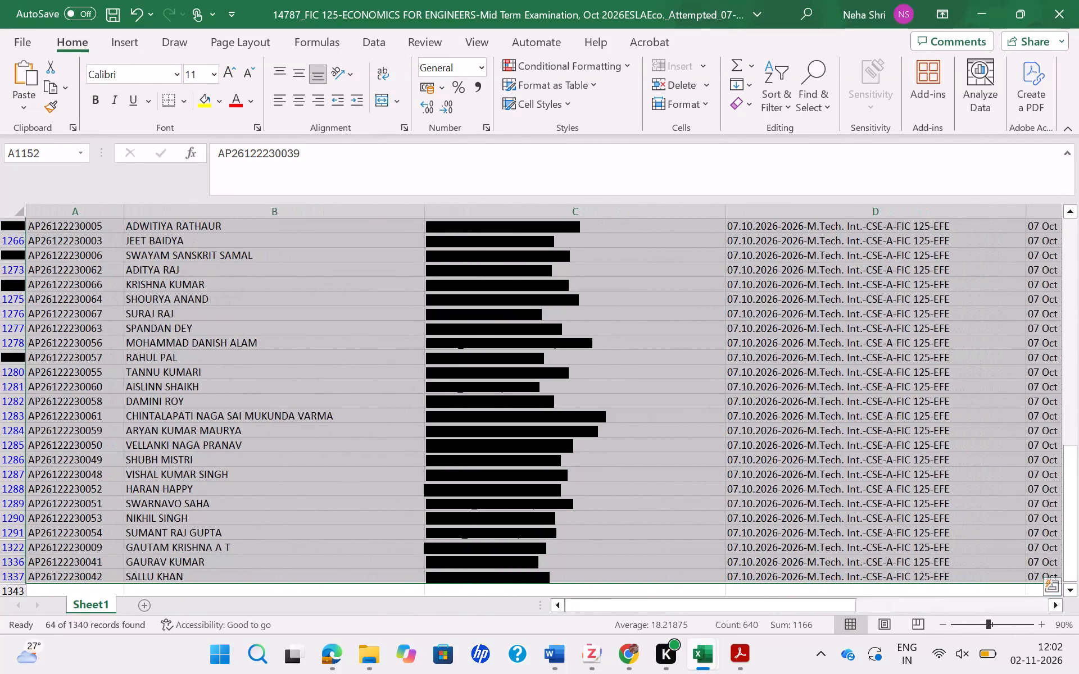
scroll(794, 473, up, 4)
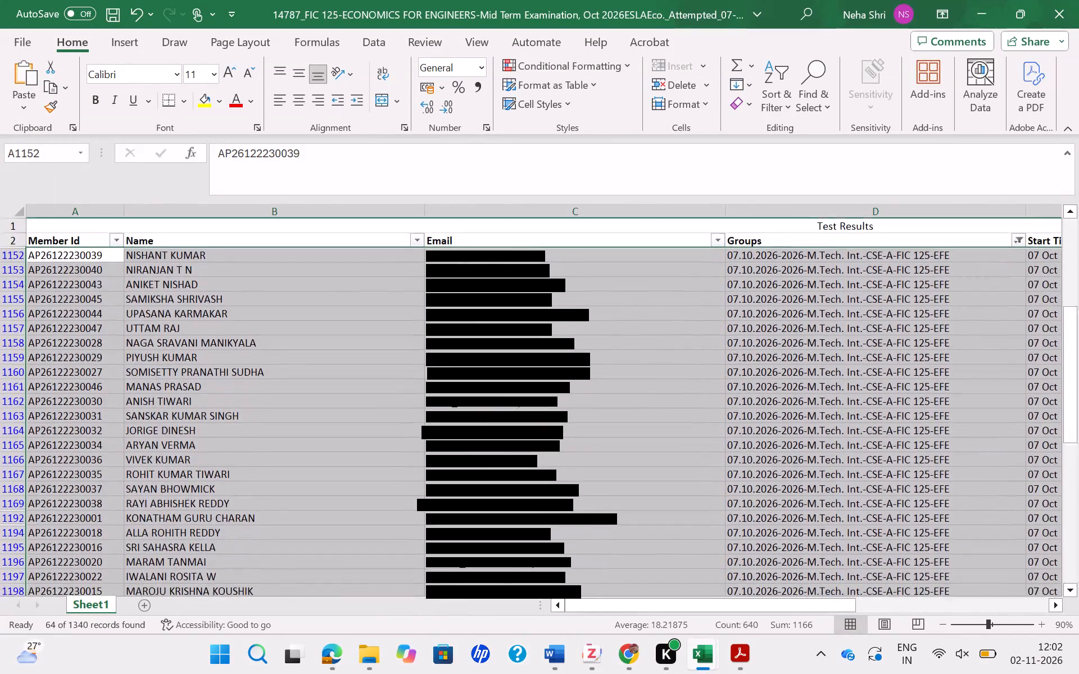
key(ctrl+c)
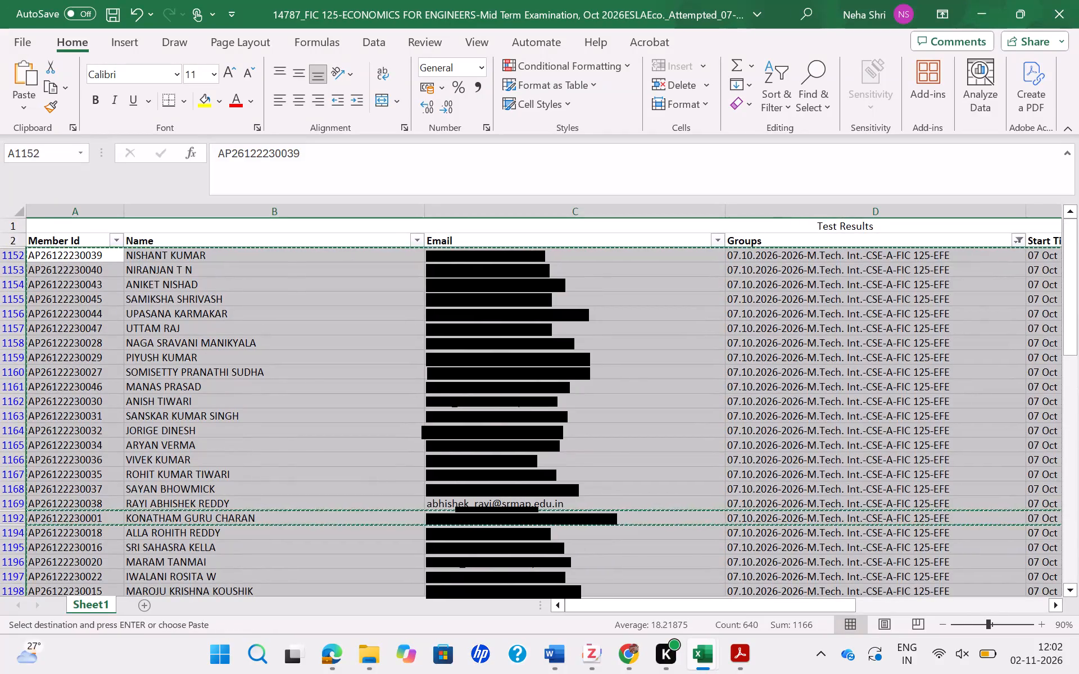
Switch to the Book1 workbook, add a new sheet and paste the copied results starting at cell A1.
click(976, 9)
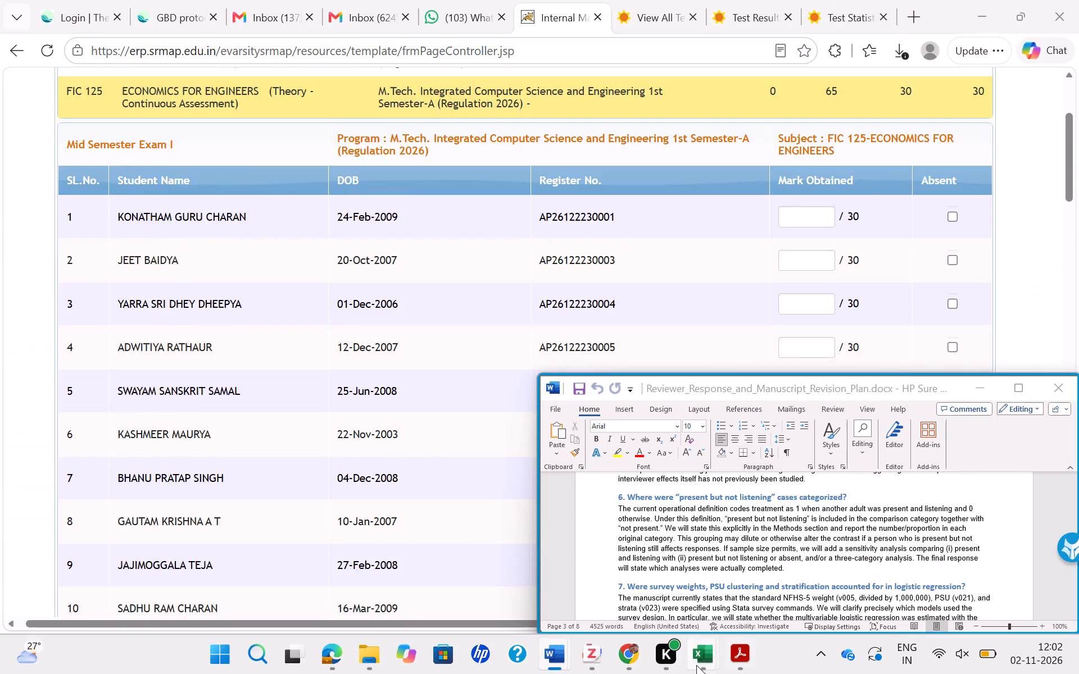
click(696, 665)
click(760, 573)
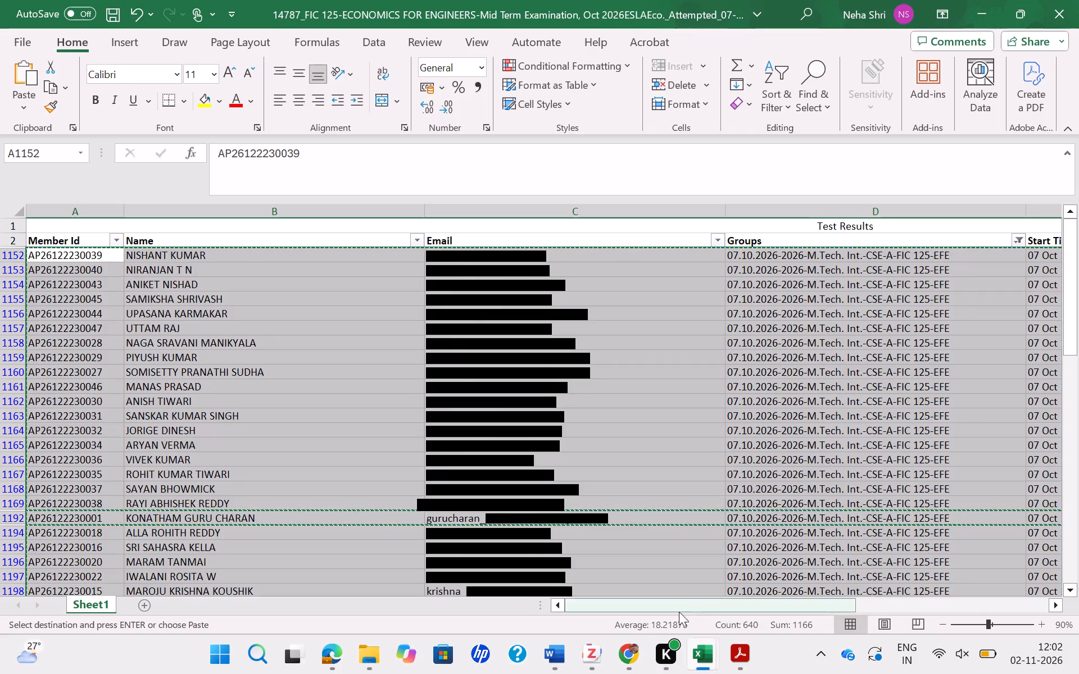
click(635, 556)
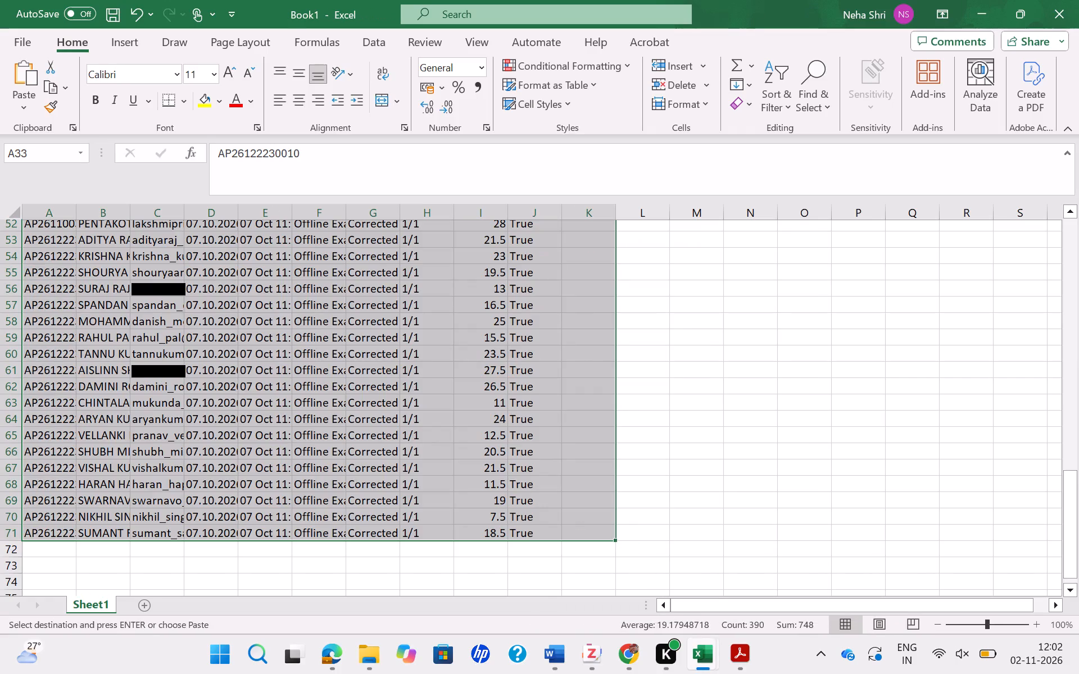
click(146, 606)
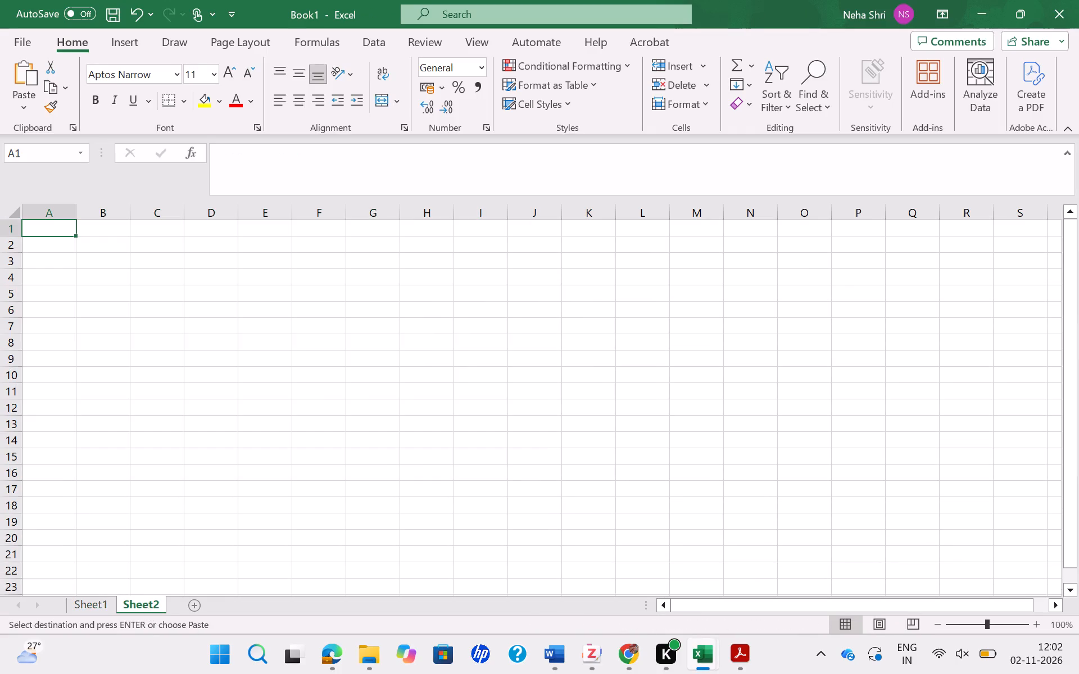
key(ctrl+v)
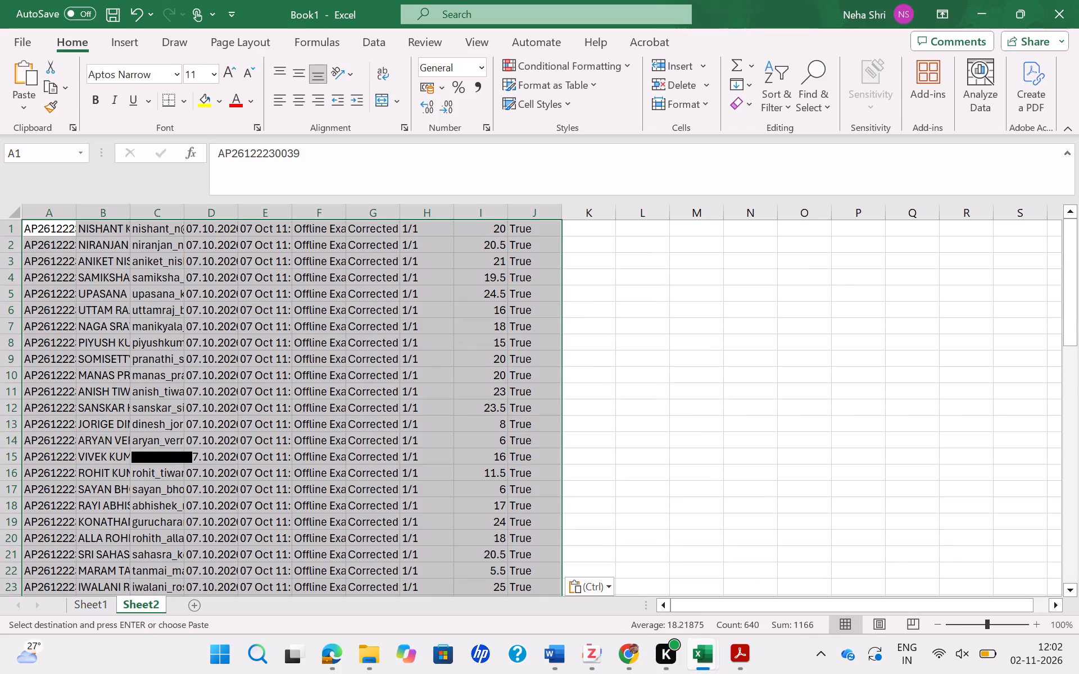
Delete columns D to H, holding the group, start time, exam mode, status and attempt data, from Sheet2.
drag(206, 207, 388, 215)
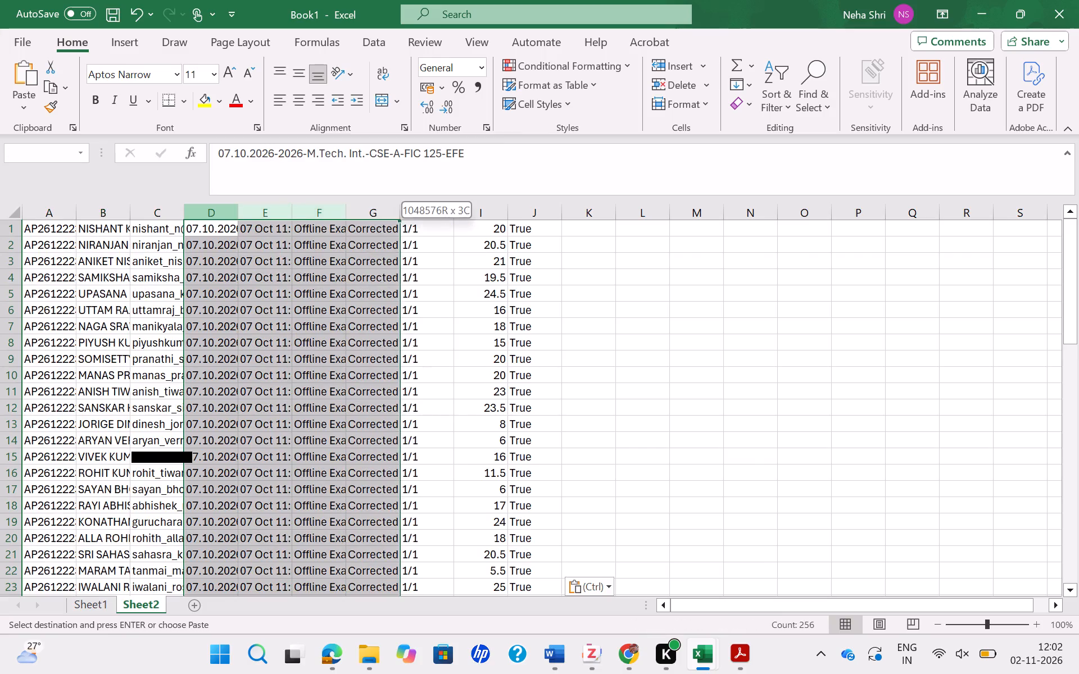
drag(388, 215, 420, 216)
right_click(389, 281)
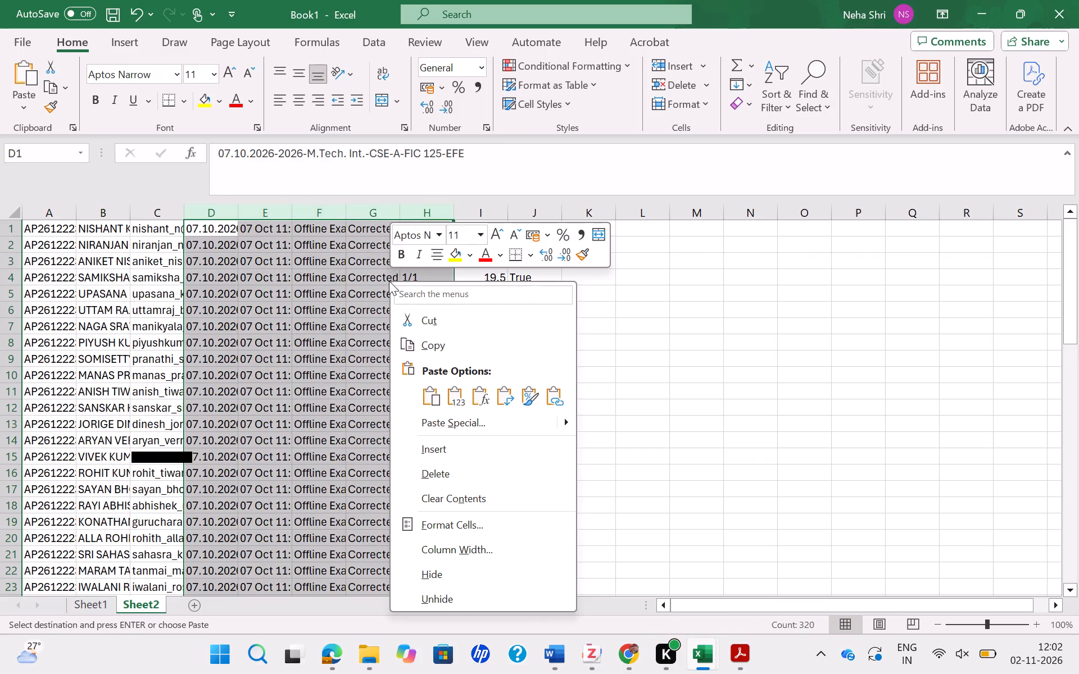
click(446, 466)
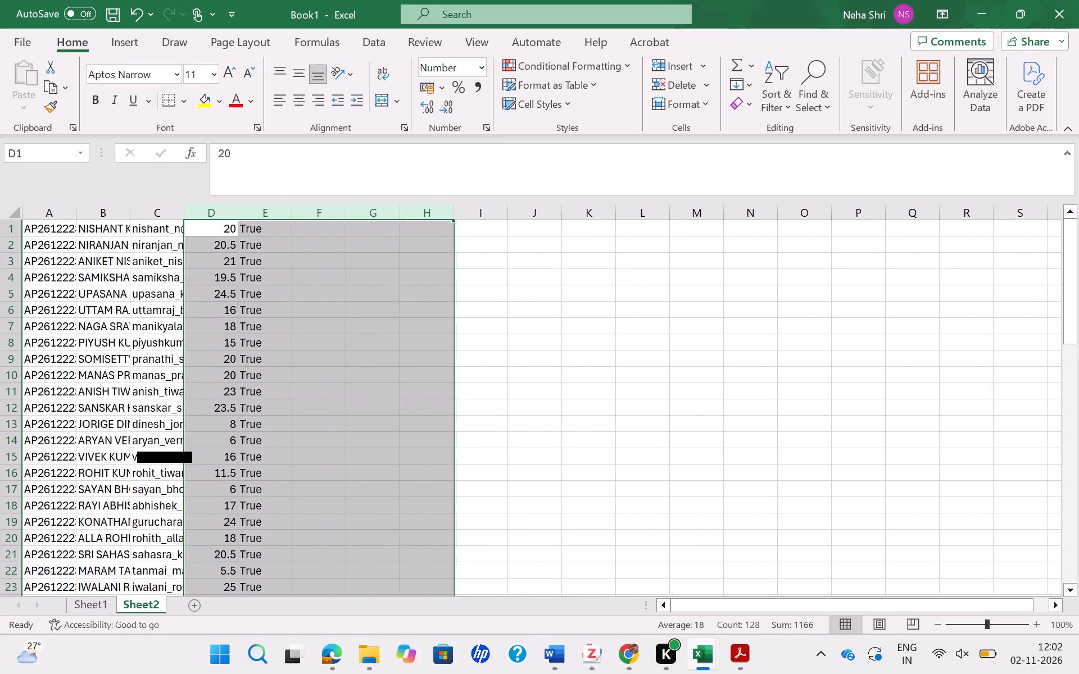
Auto-fit the width of column A in Sheet2 to show the full member IDs.
double_click(76, 212)
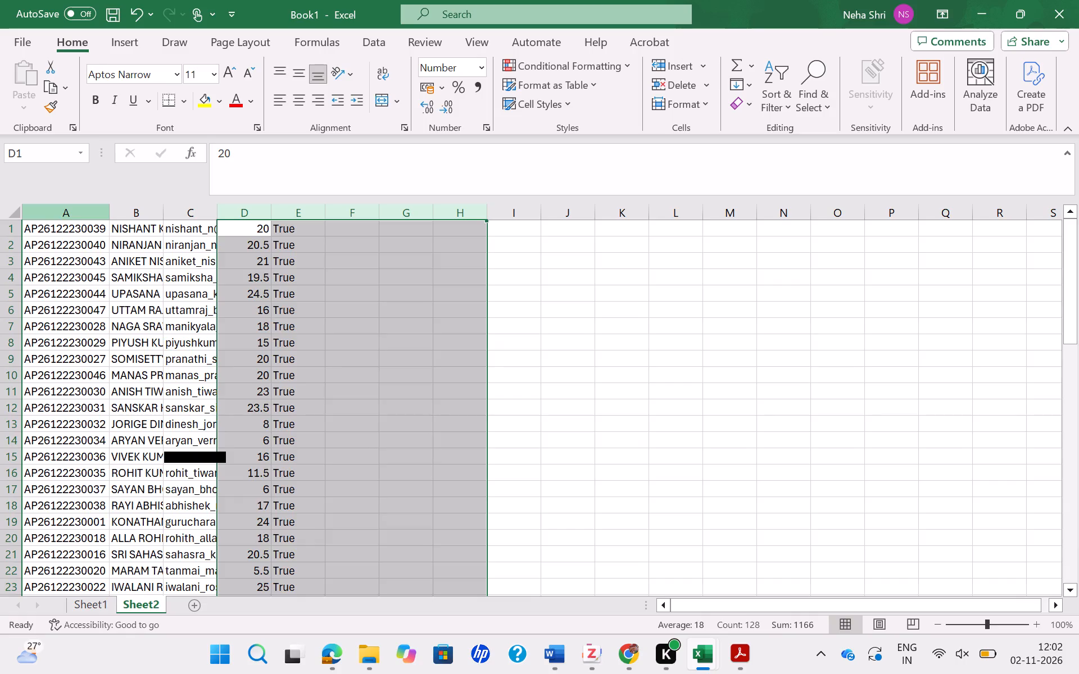
Sort the pasted results A to Z by the member IDs in A1:A64, expanding the selection to the adjacent columns, and check the order.
scroll(91, 357, up, 1)
drag(77, 227, 76, 533)
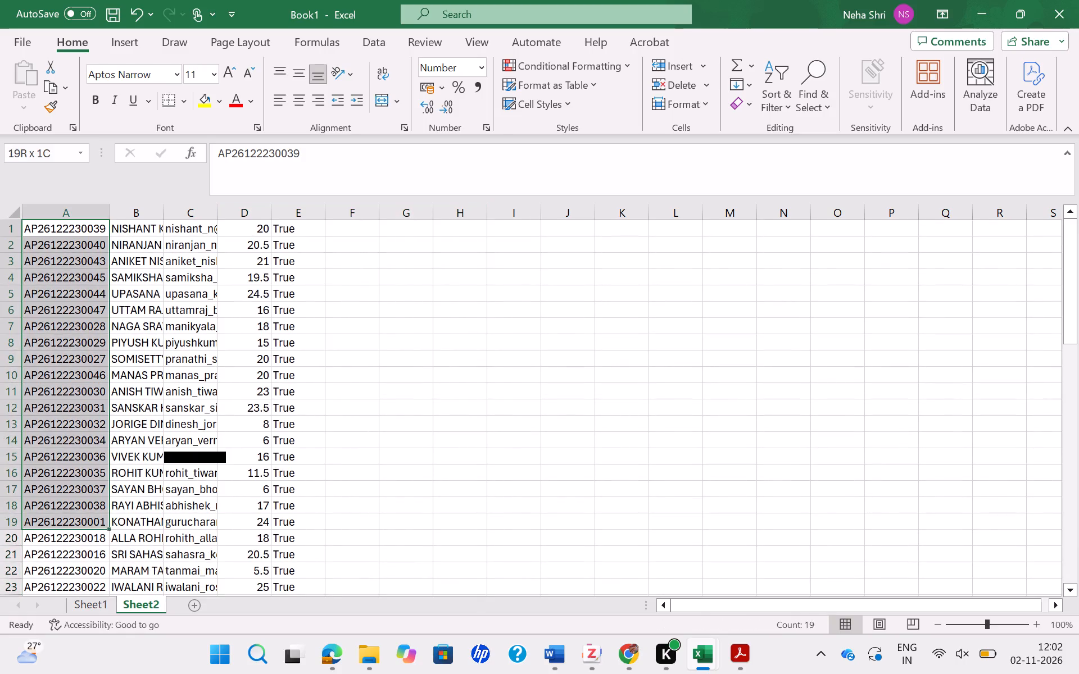
drag(76, 533, 62, 593)
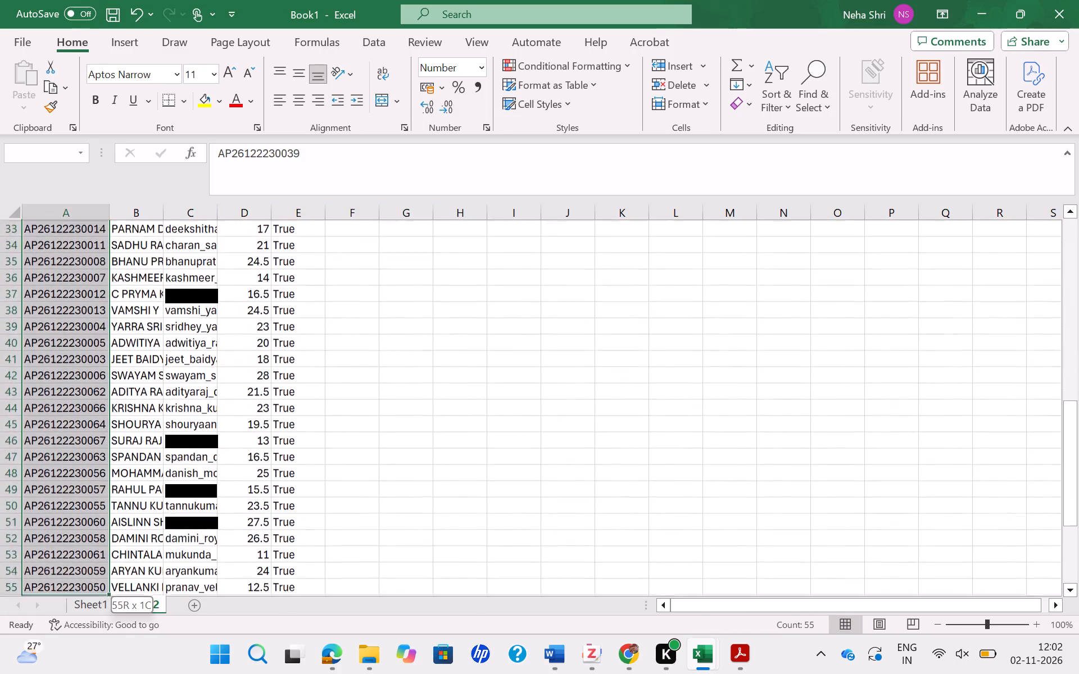
drag(62, 593, 66, 570)
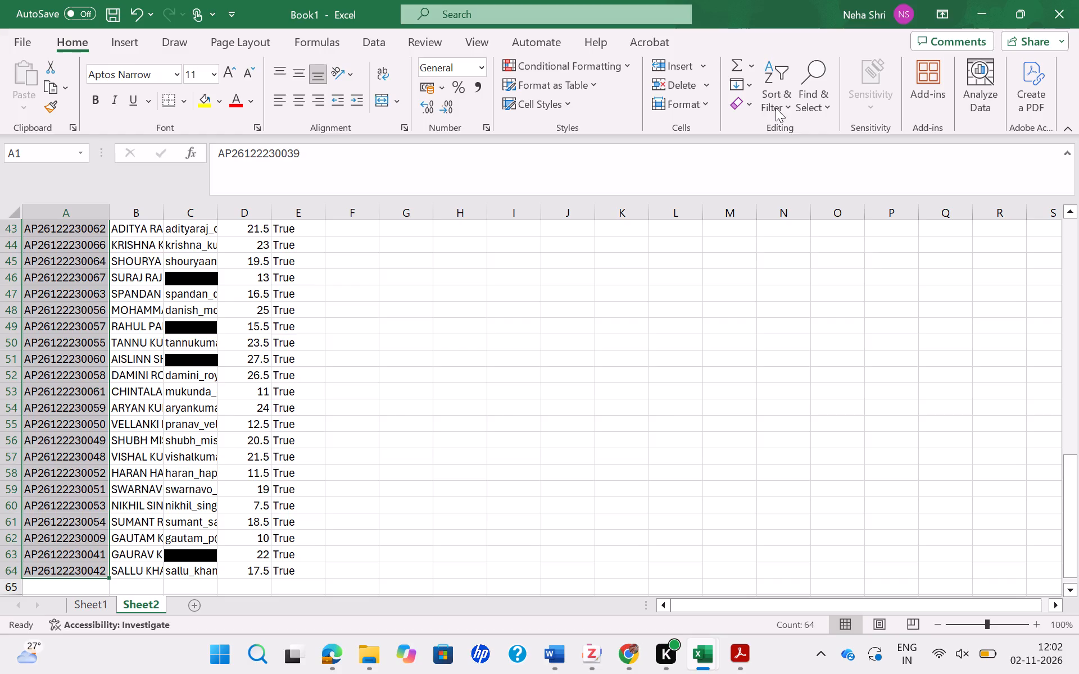
click(776, 108)
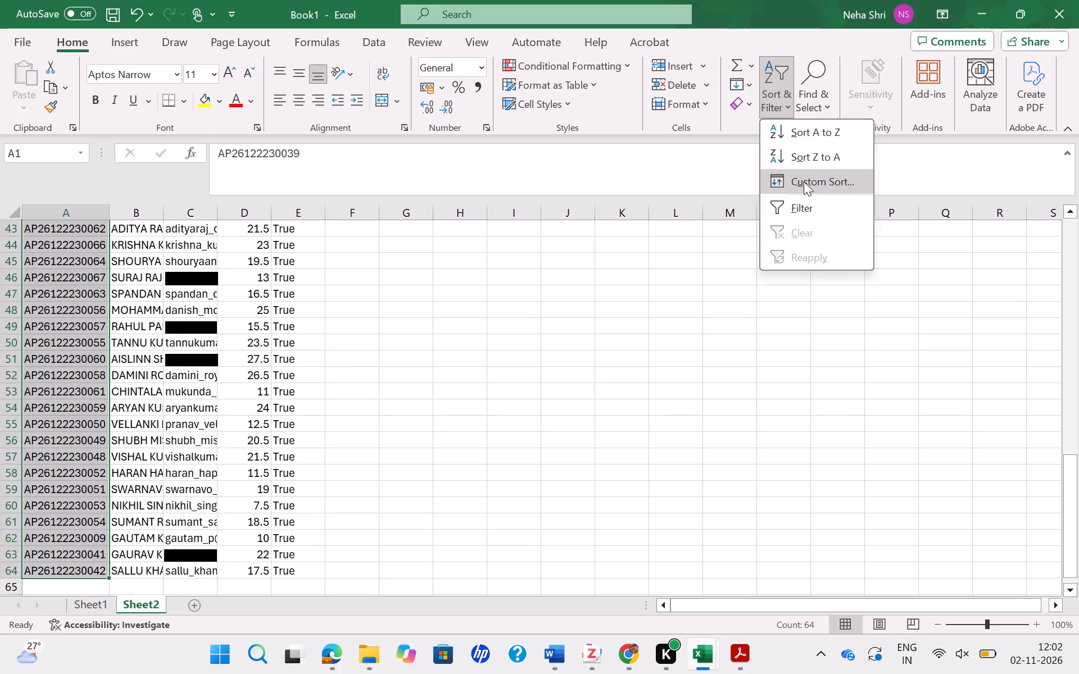
click(825, 134)
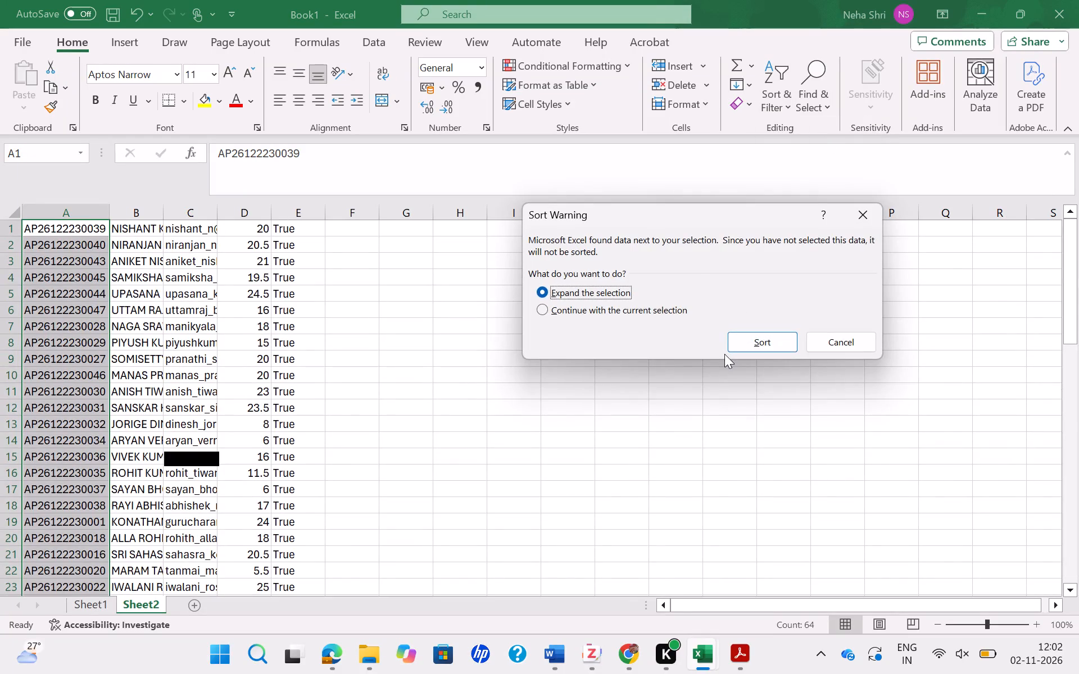
click(759, 341)
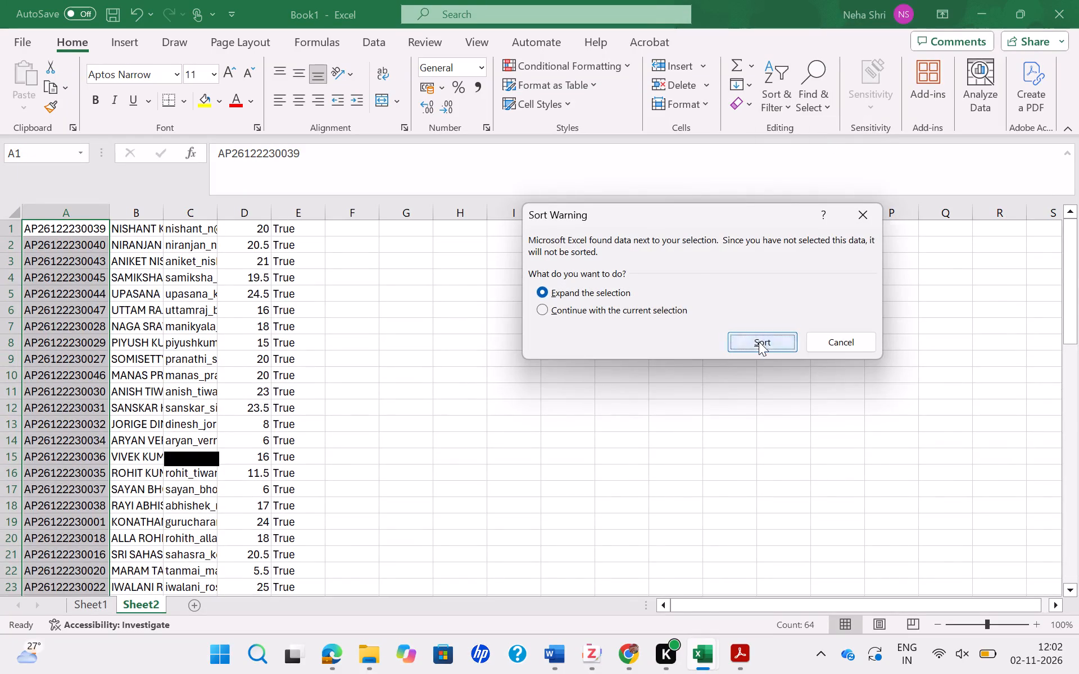
scroll(425, 432, up, 1)
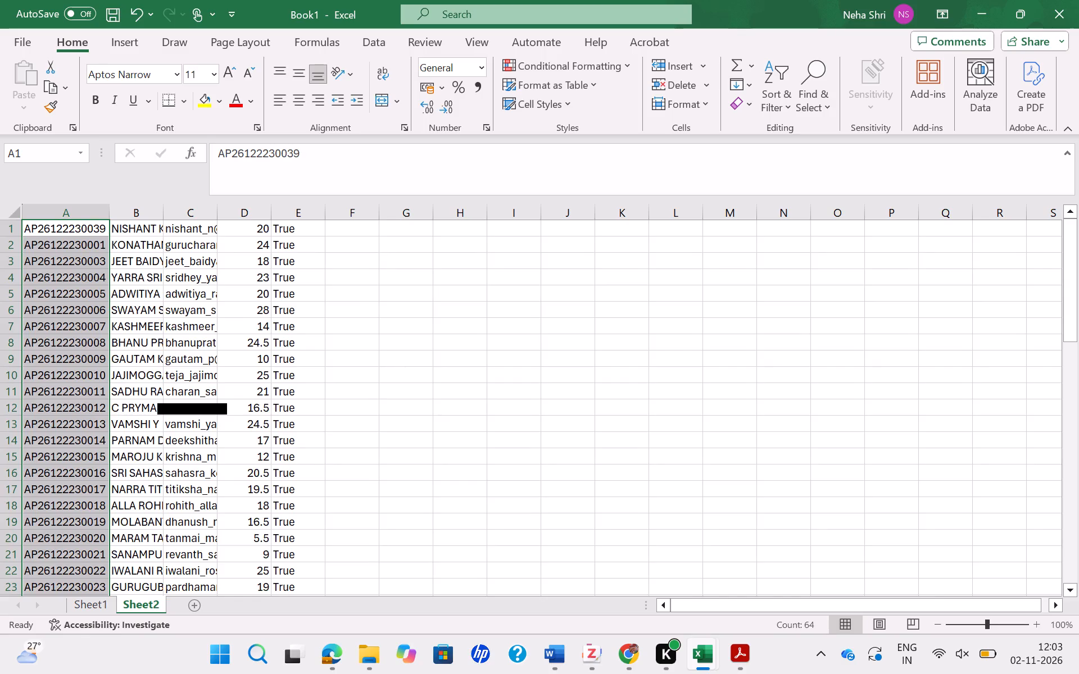
scroll(465, 267, down, 1)
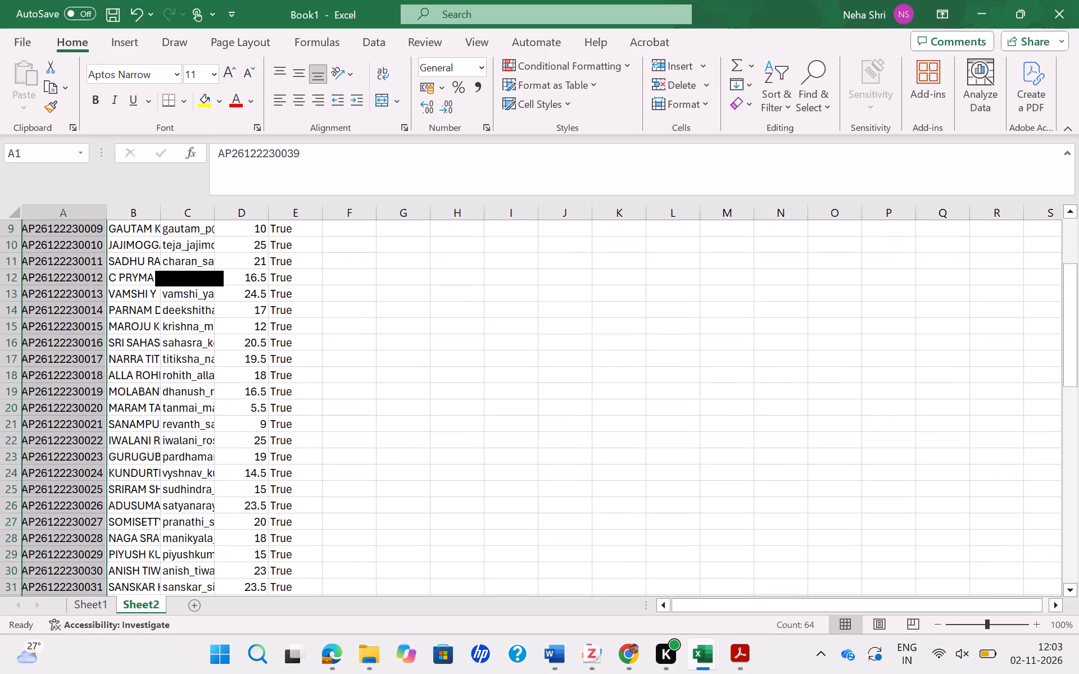
scroll(465, 267, down, 2)
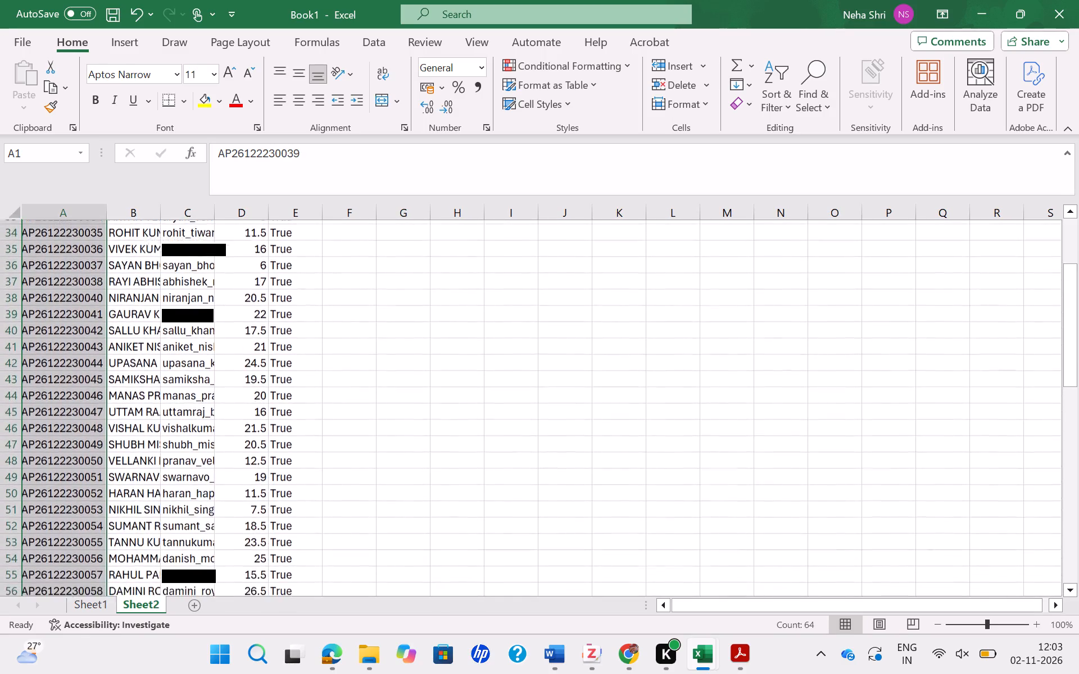
scroll(465, 267, down, 2)
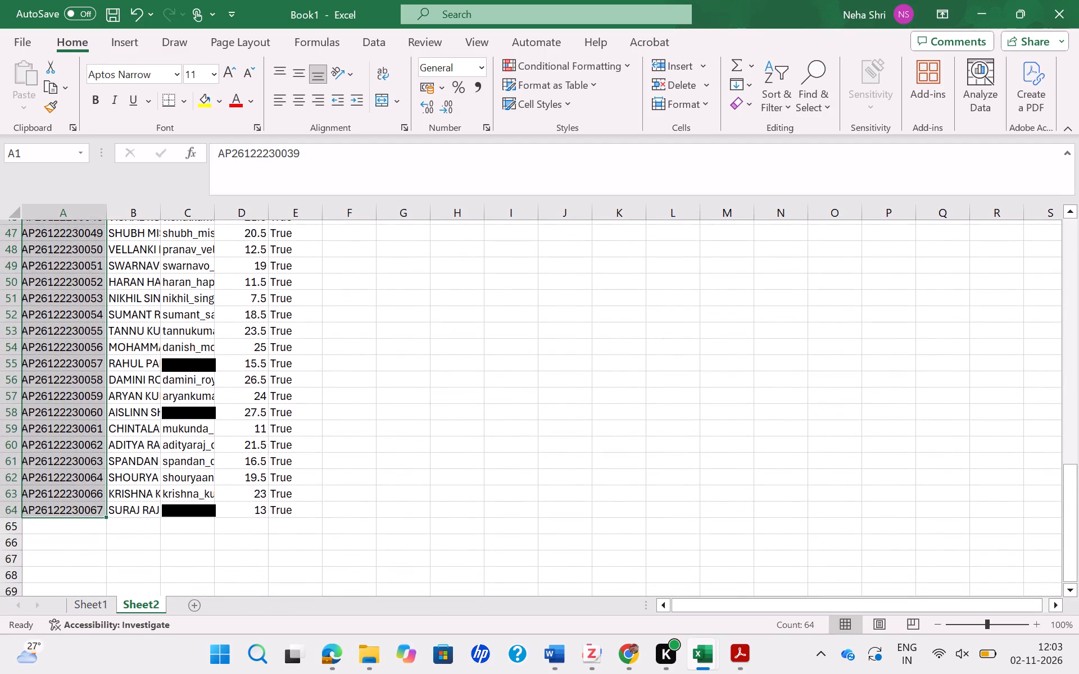
Arrange the Book1 workbook side by side with the Internal Mark Entry portal window.
key(super+Right)
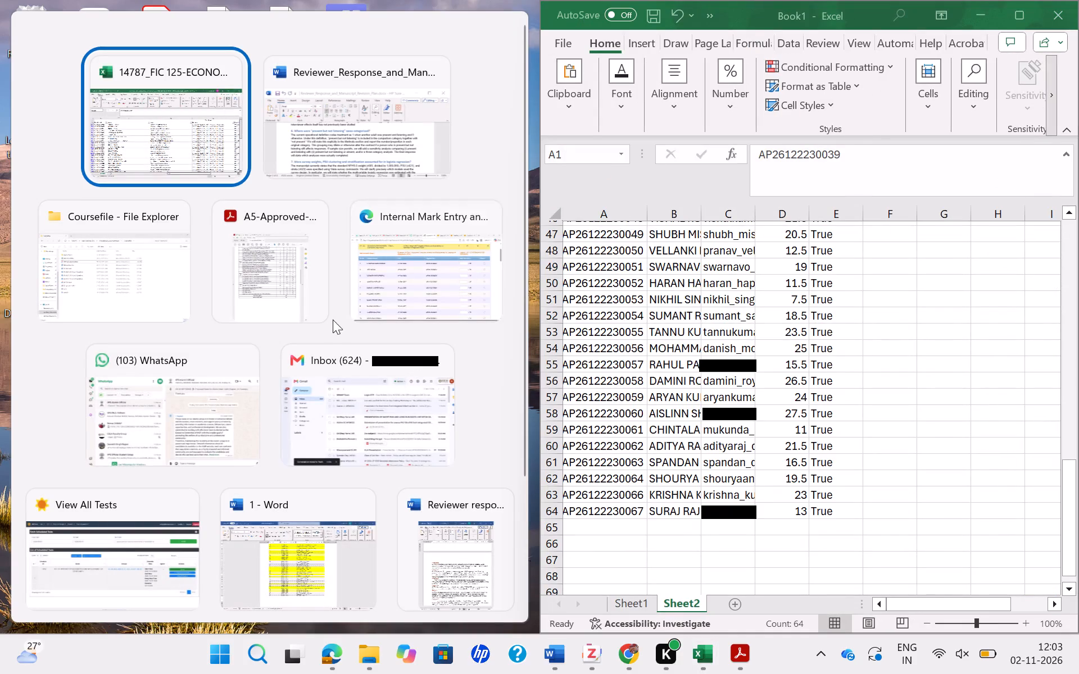
click(420, 261)
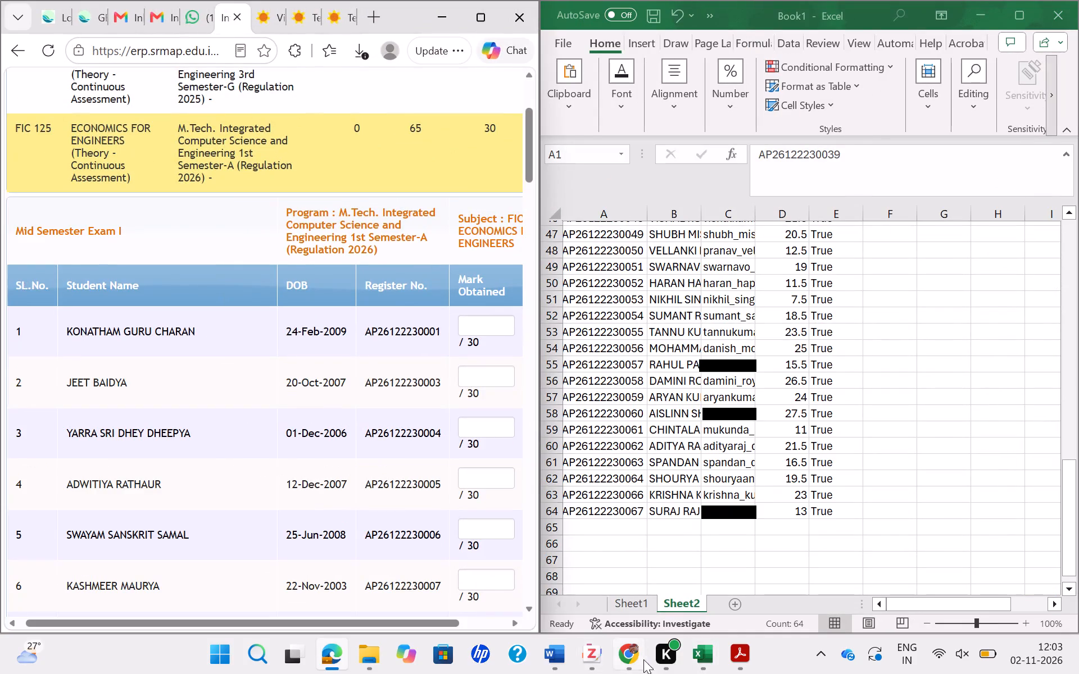
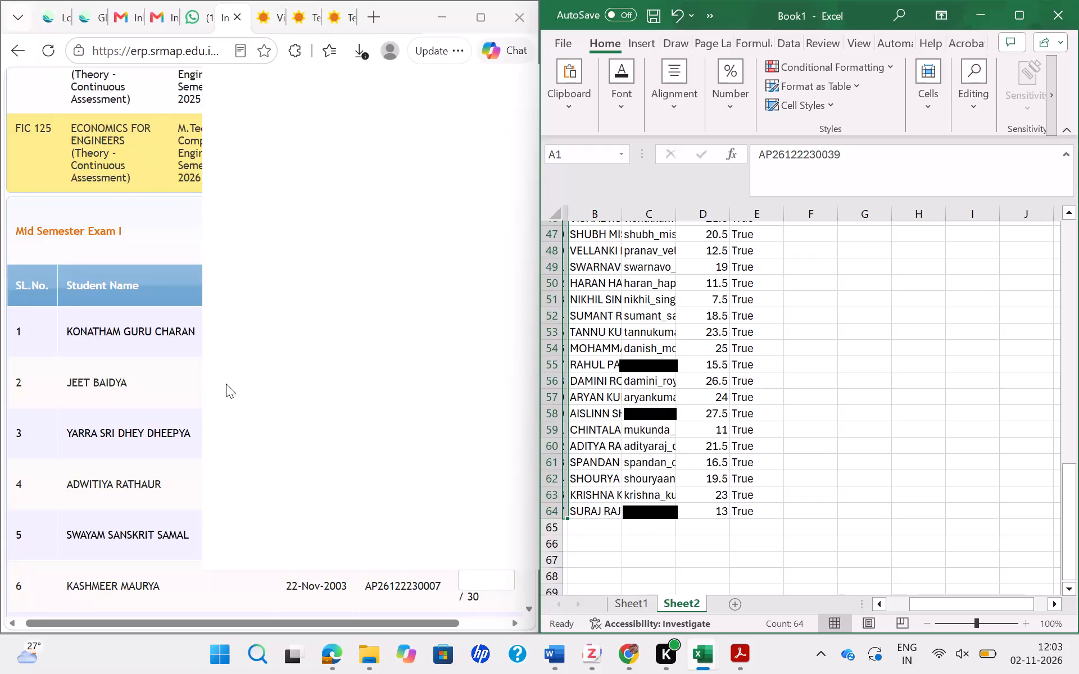
Snap the Internal Mark Entry portal window beside the workbook again, with the Mid Semester Exam I student list in view.
click(472, 24)
scroll(361, 381, down, 1)
key(super+Left)
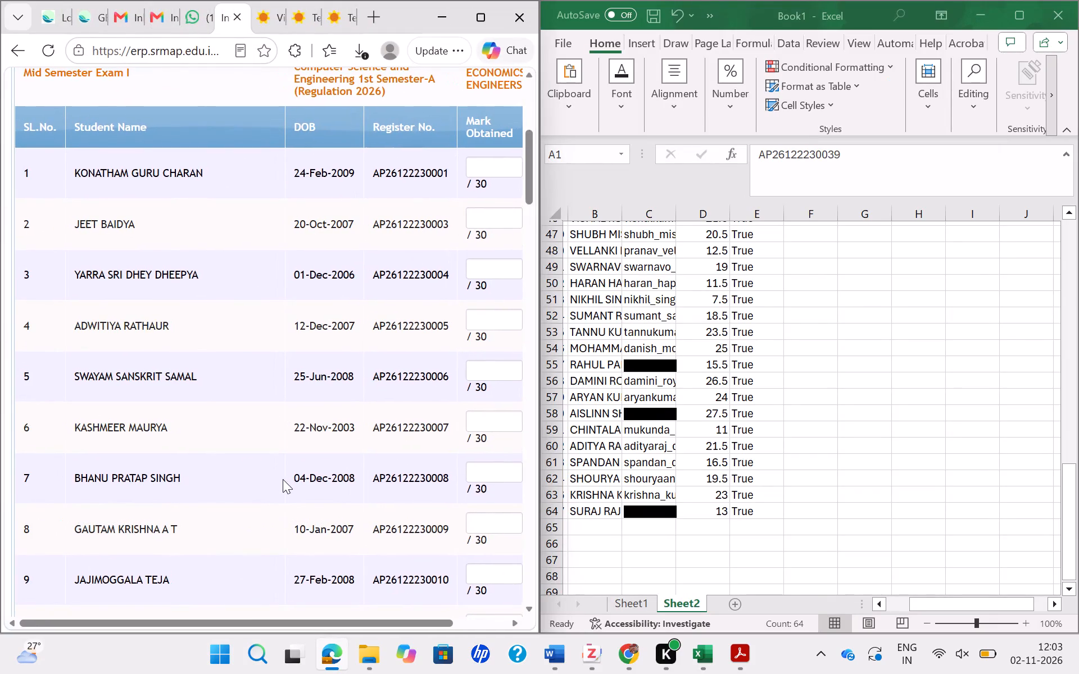
Auto-fit the width of column B in Sheet2 to show the full student names.
scroll(649, 392, up, 5)
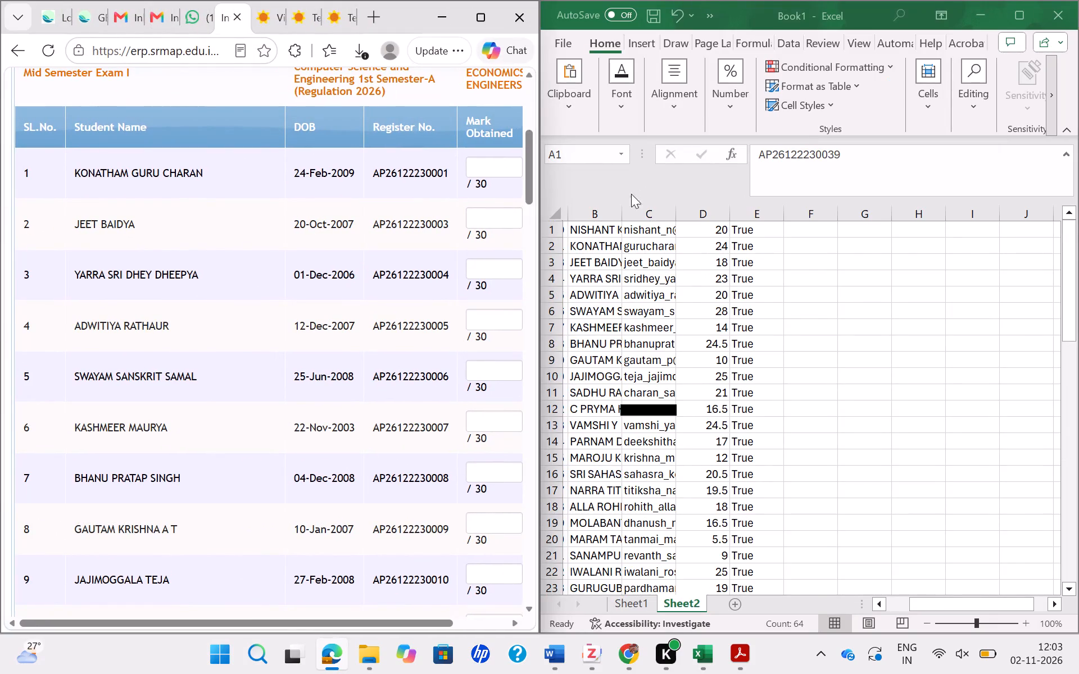
click(619, 213)
double_click(619, 213)
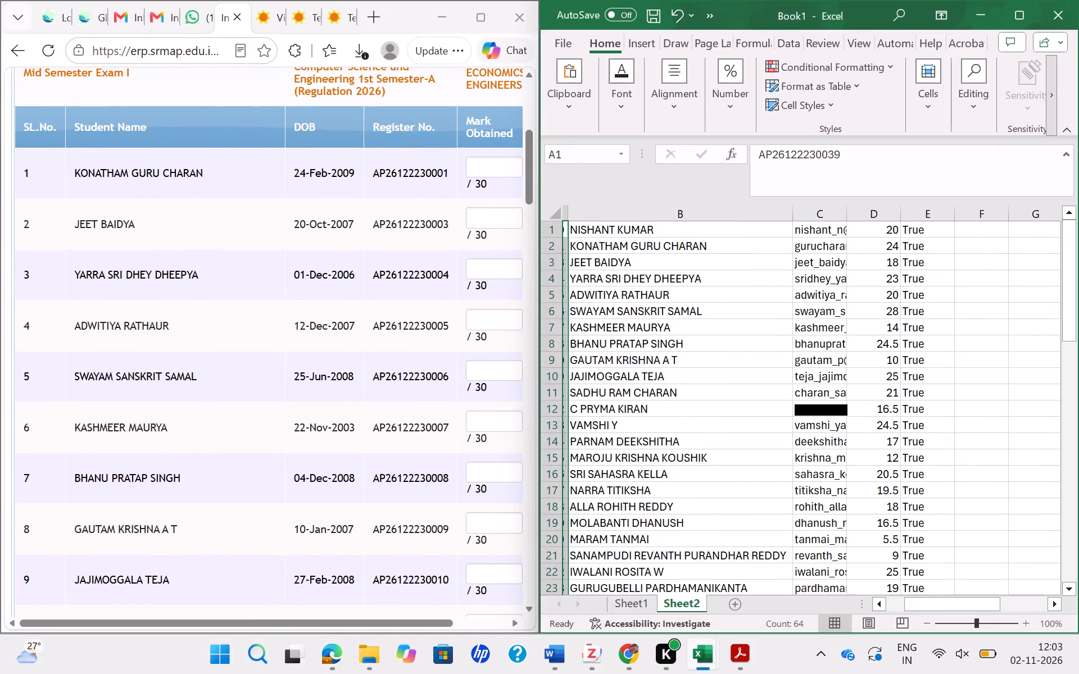
Delete column C, holding the students' e-mail addresses, from Sheet2.
click(806, 206)
right_click(806, 206)
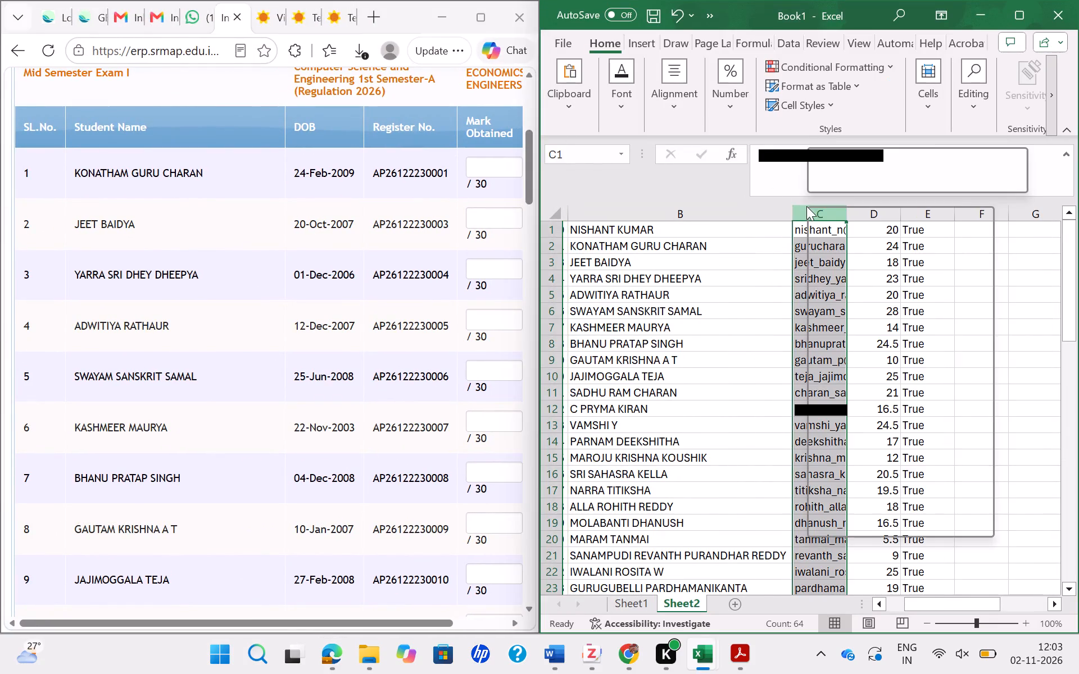
click(857, 394)
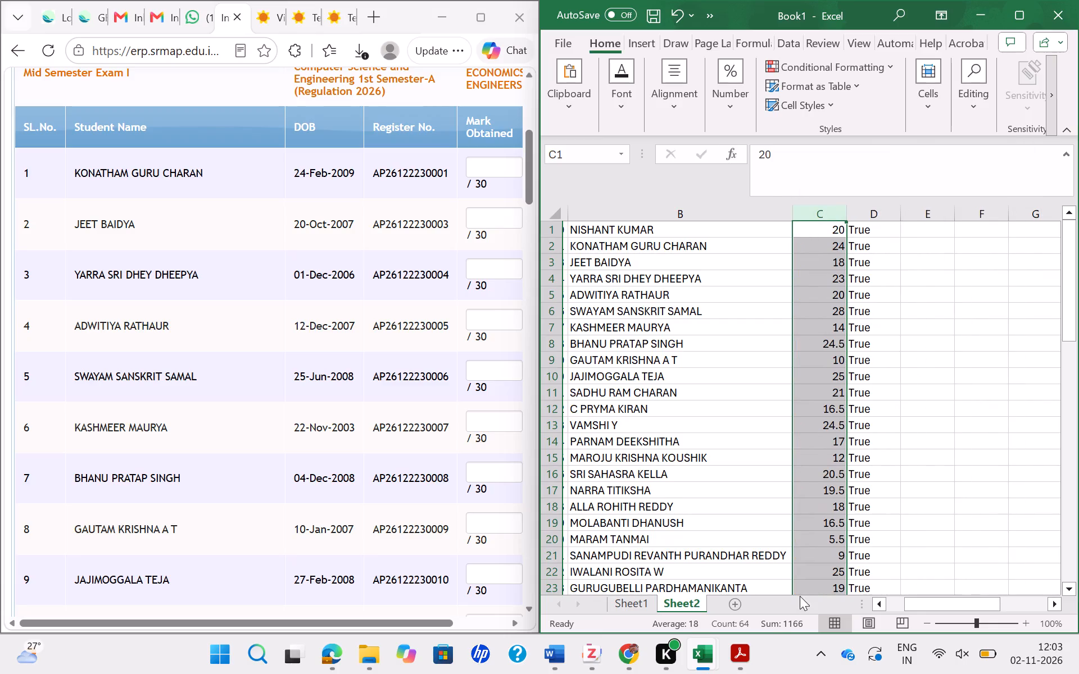
Enter the Mid Semester Exam I marks 24, 18 and 23 for serial numbers 1 to 3 in the portal, matching Sheet2's member IDs.
click(885, 603)
click(885, 603)
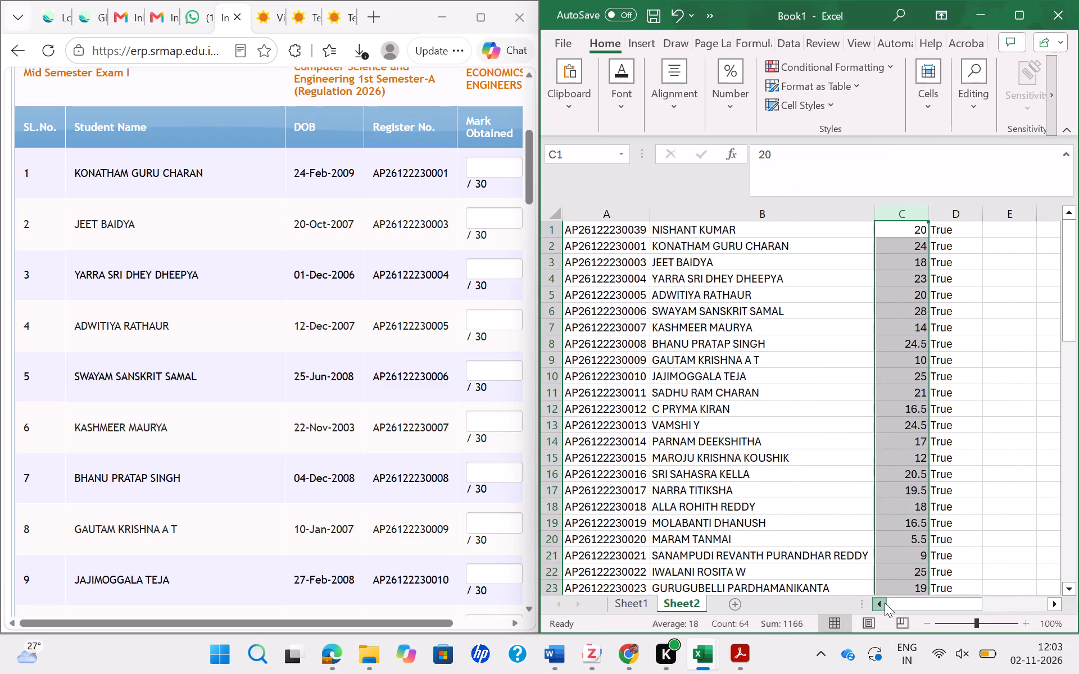
click(484, 157)
text(24)
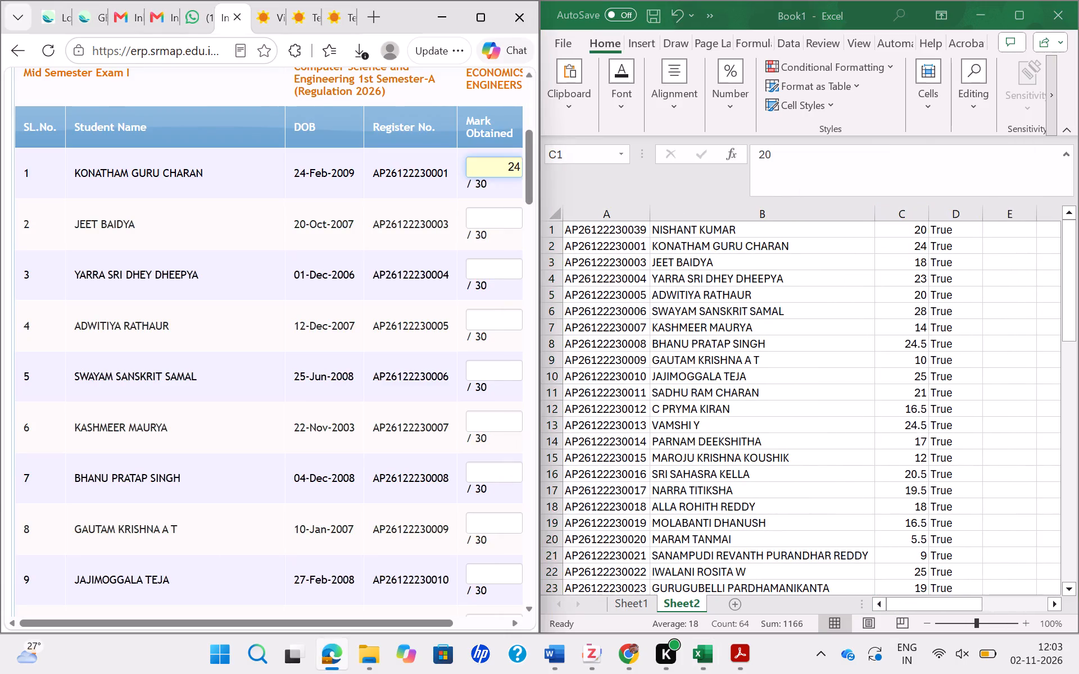
key(Tab)
click(436, 215)
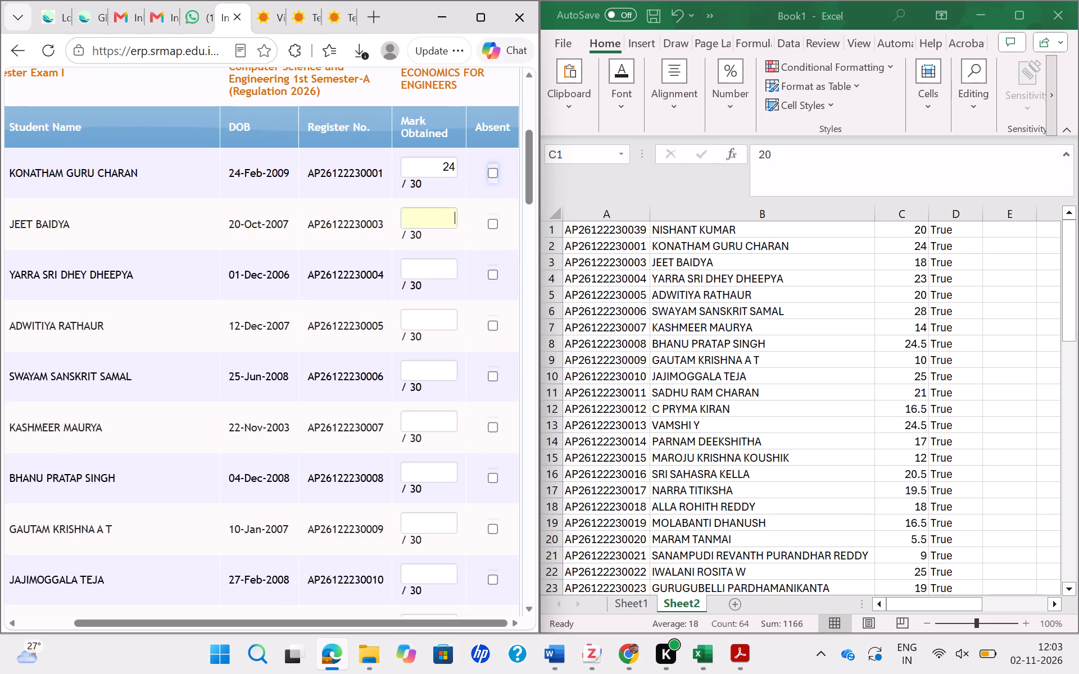
text(18)
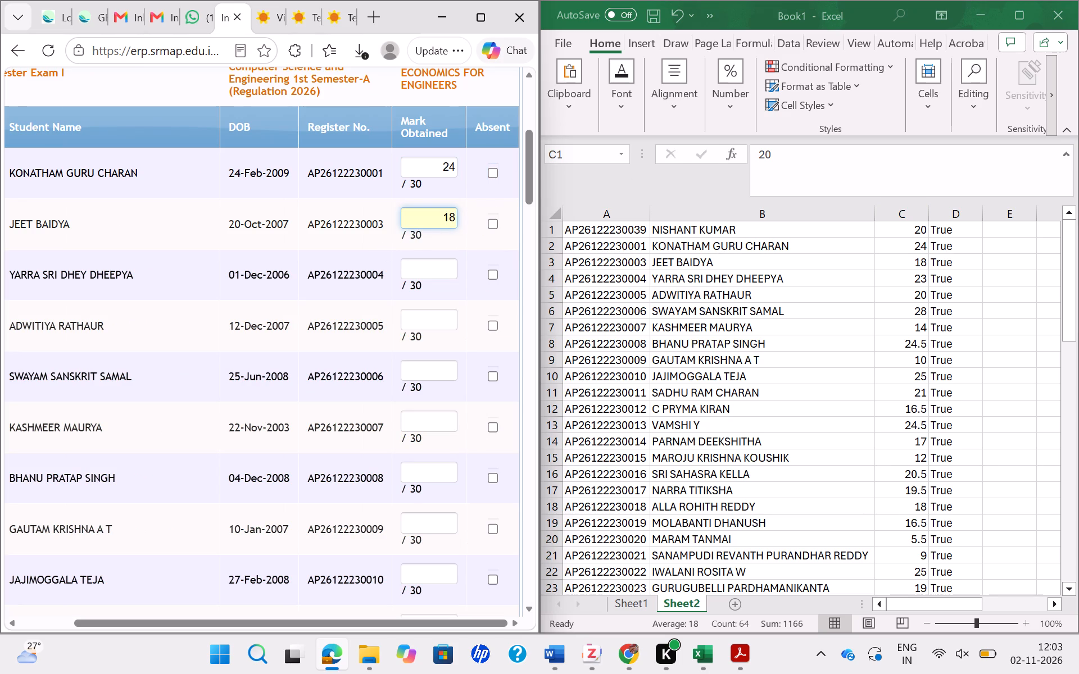
click(429, 272)
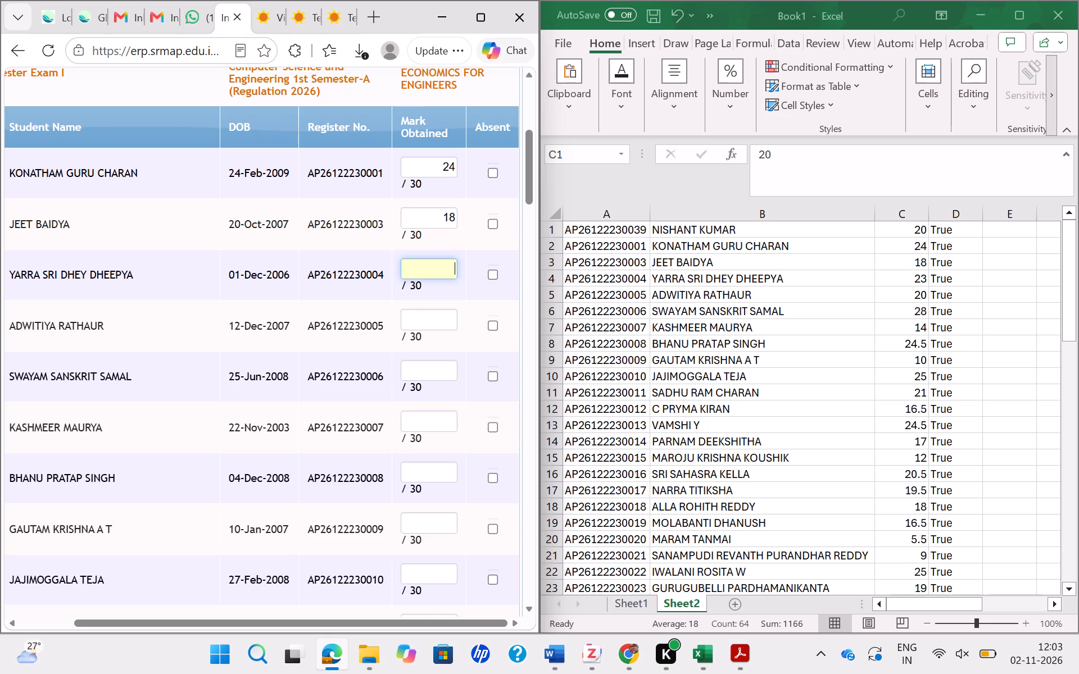
text(13)
key(BackSpace)
key(BackSpace)
text(23)
Enter the marks 20, 28, 14, 24.5, 10 and 25 for serial numbers 4 to 9 in the portal's mark list.
click(419, 319)
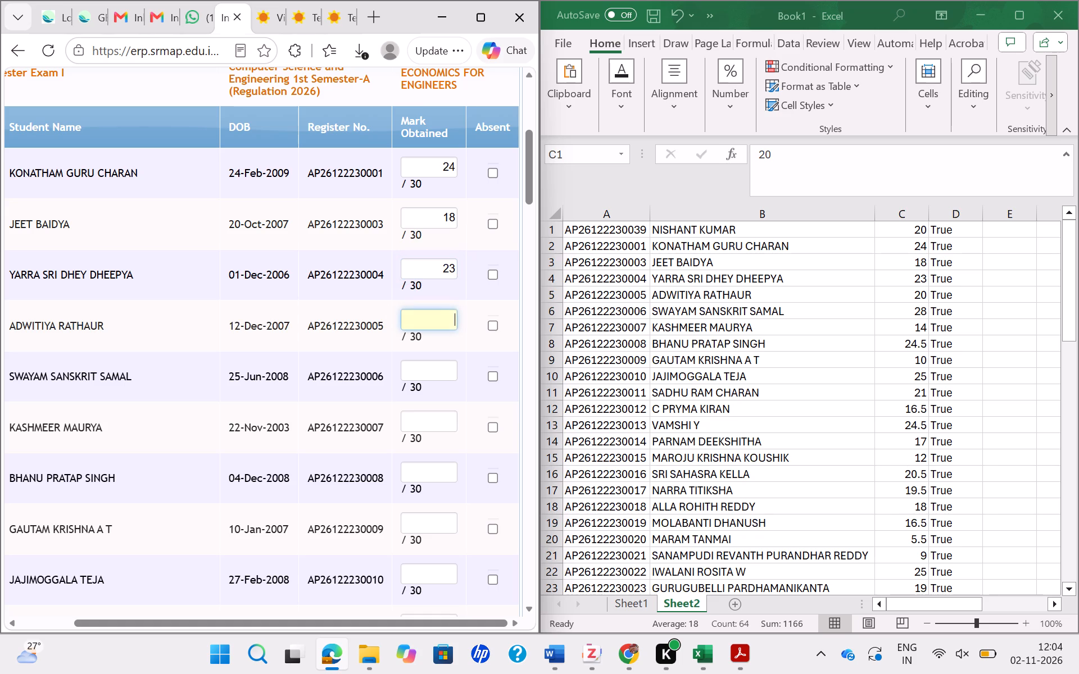
text(20)
click(417, 370)
text(28)
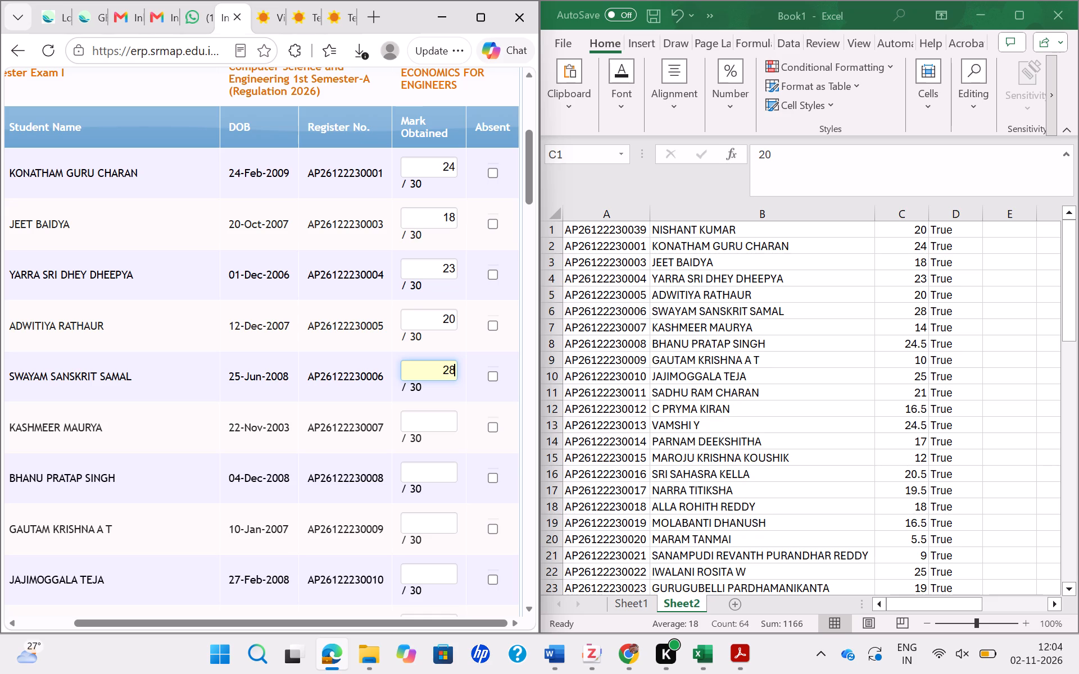
click(418, 422)
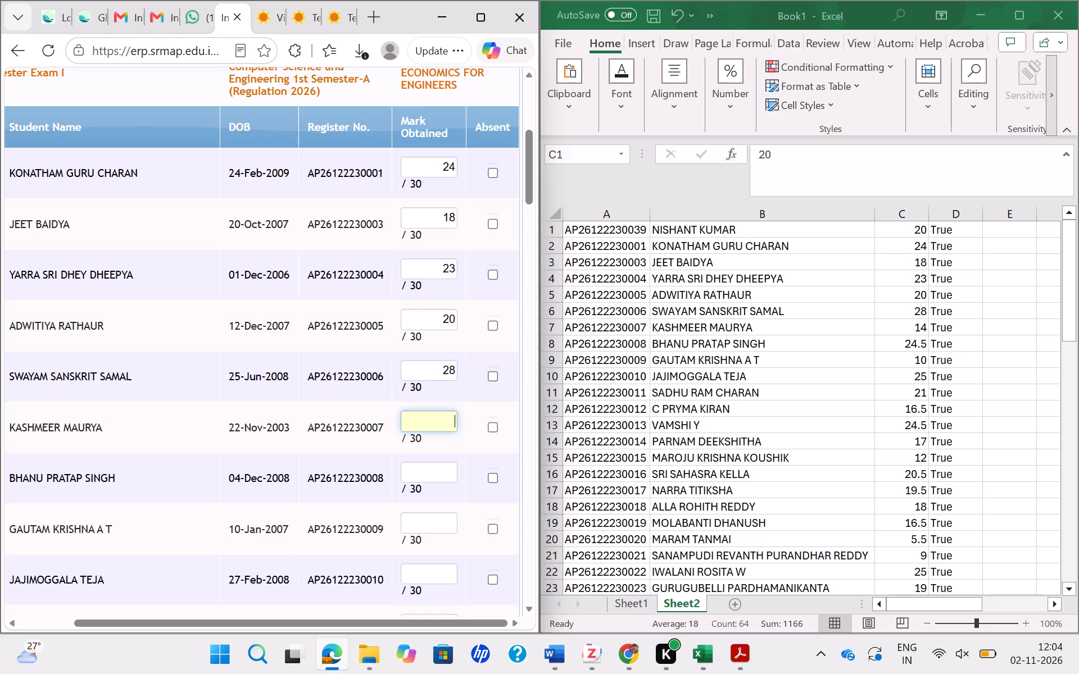
text(14)
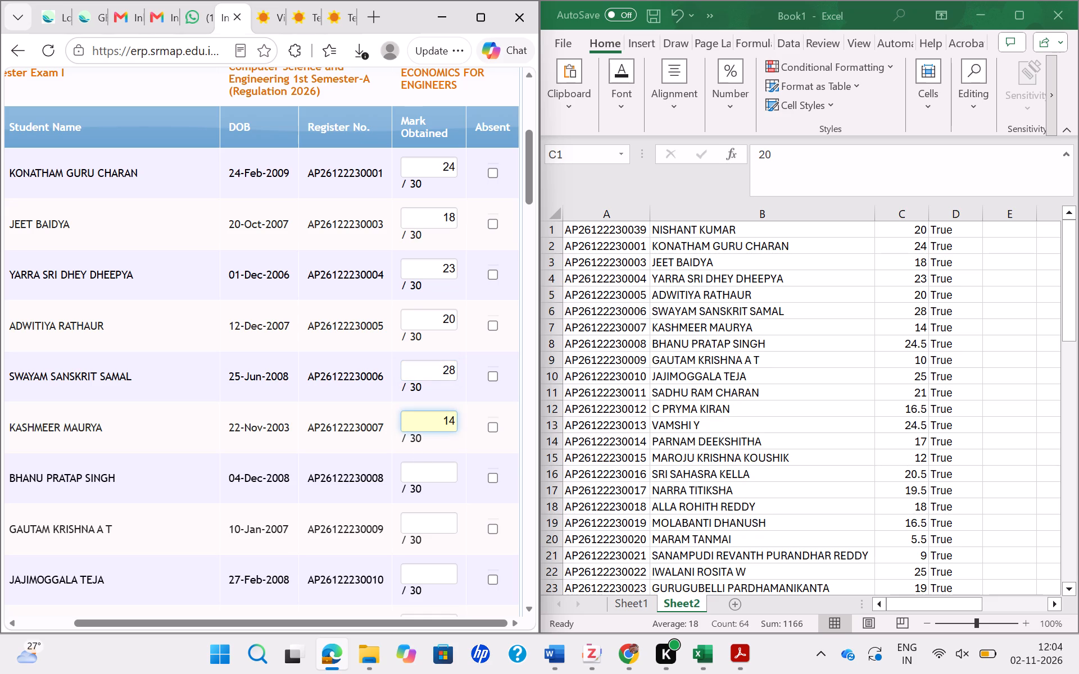
click(416, 475)
text(24.5)
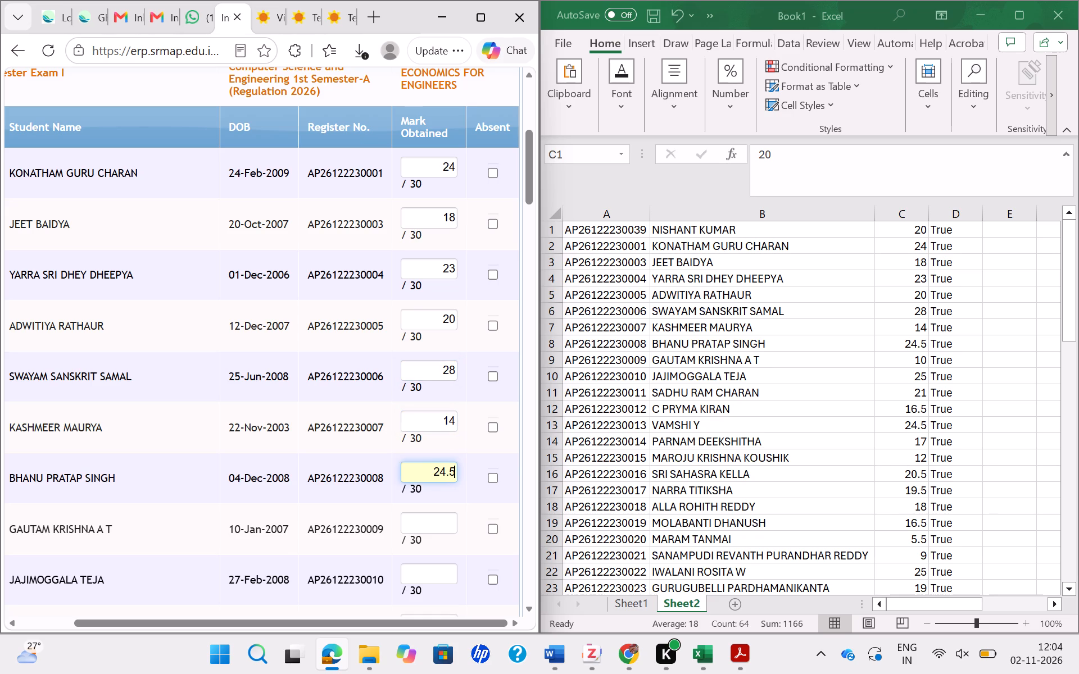
click(418, 525)
text(10)
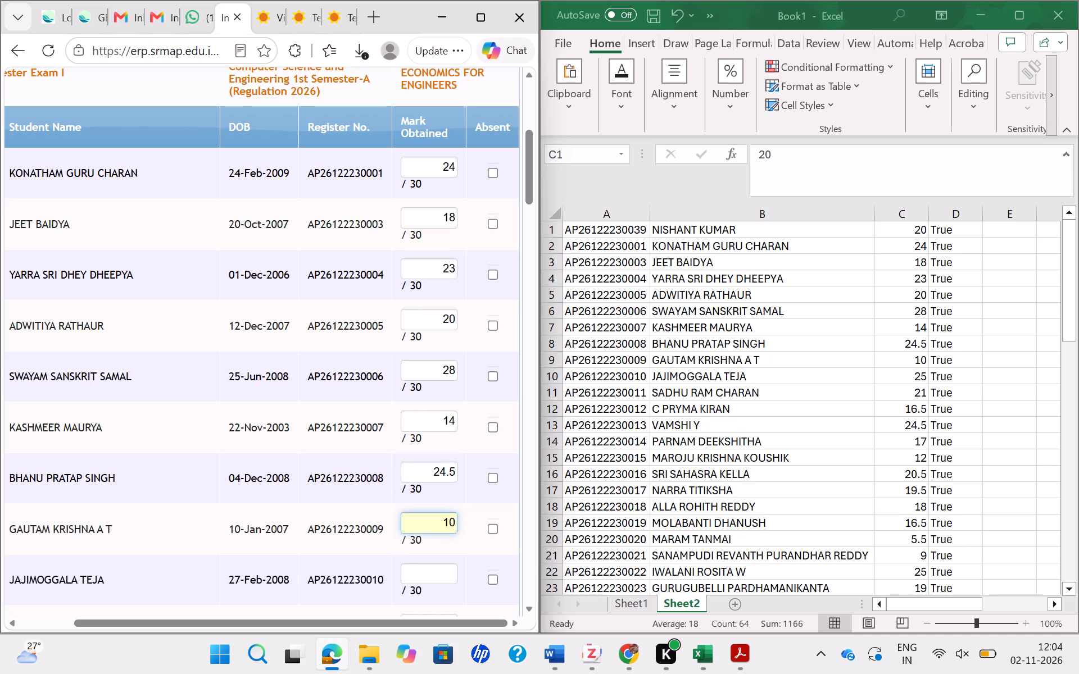
click(416, 572)
text(25)
Enter the marks 21, 16.5 and 24.5 for serial numbers 10 to 12 in the portal's mark list.
scroll(295, 476, down, 2)
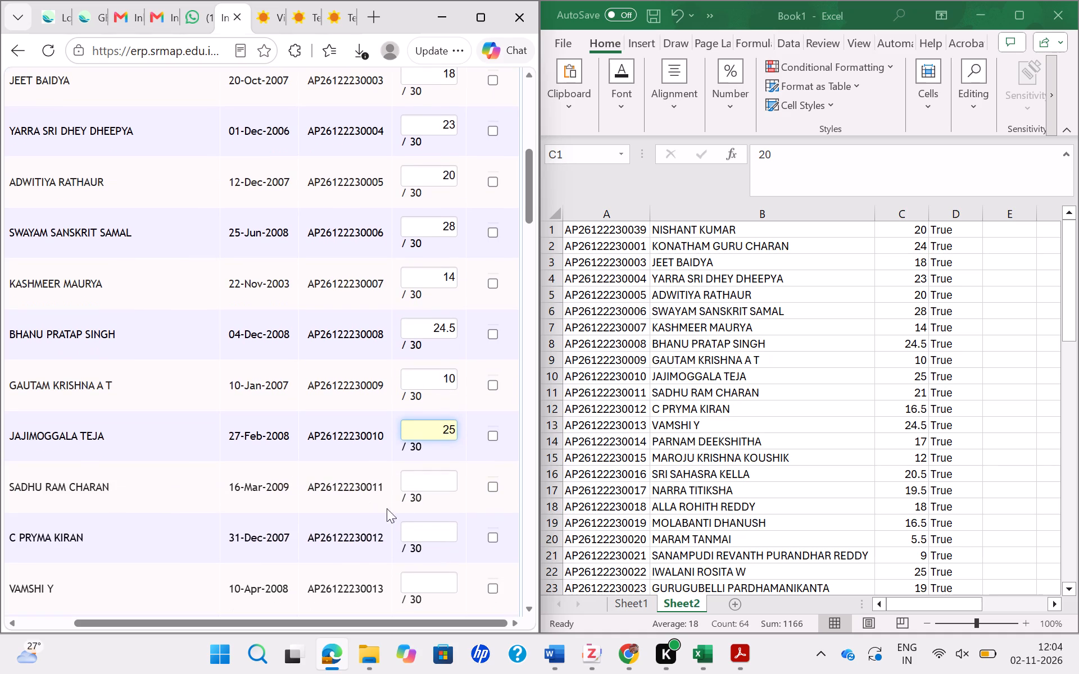
click(424, 485)
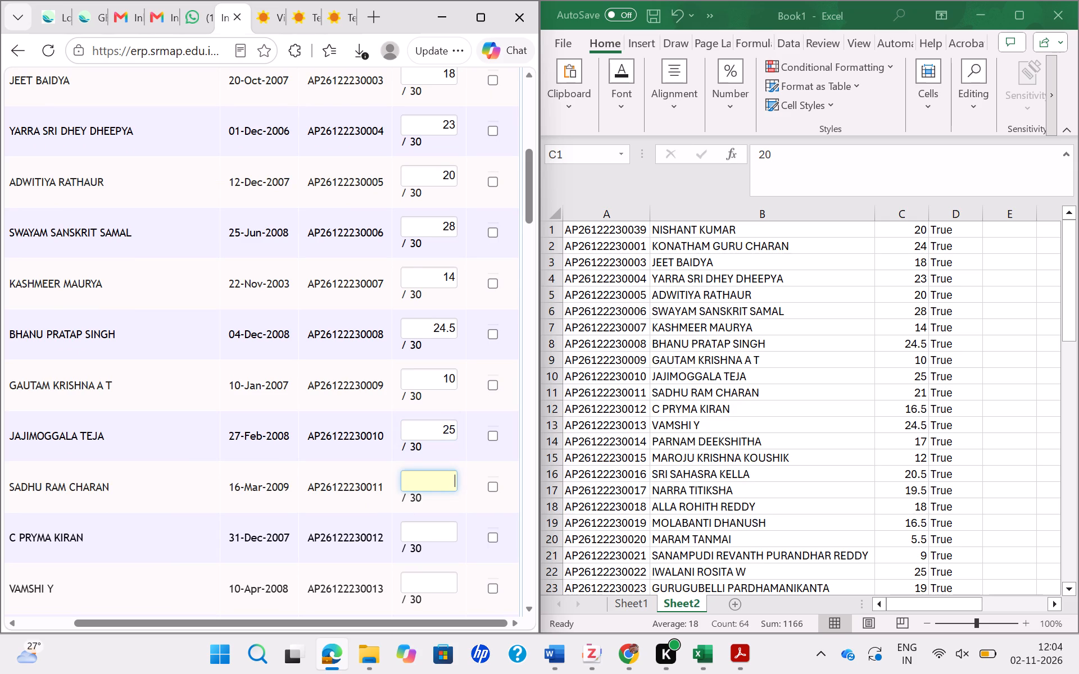
text(21)
click(423, 531)
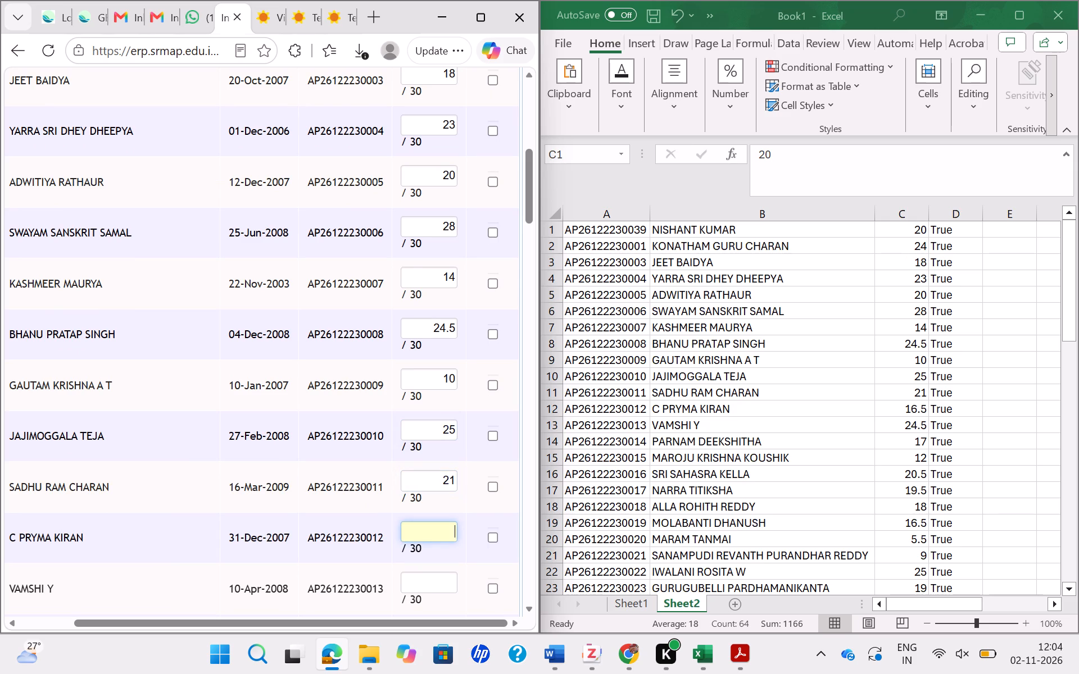
key(2)
key(BackSpace)
text(16.5)
click(420, 577)
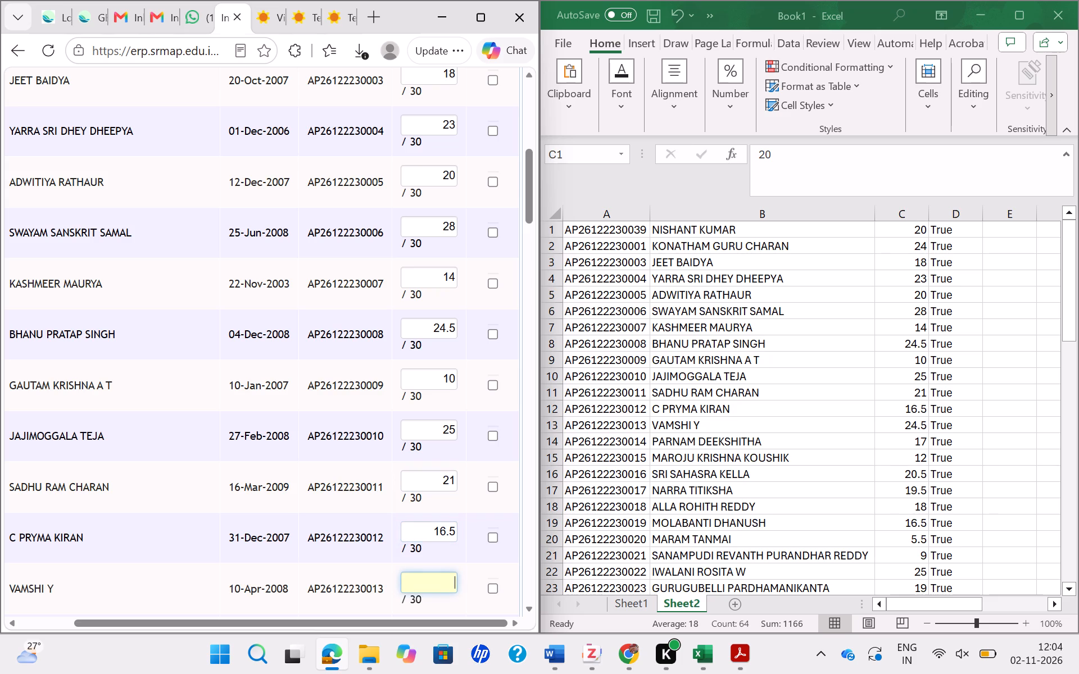
text(24.5)
Enter the marks 17, 12 and 20.5 for serial numbers 13 to 15 in the portal's mark list.
scroll(412, 506, down, 2)
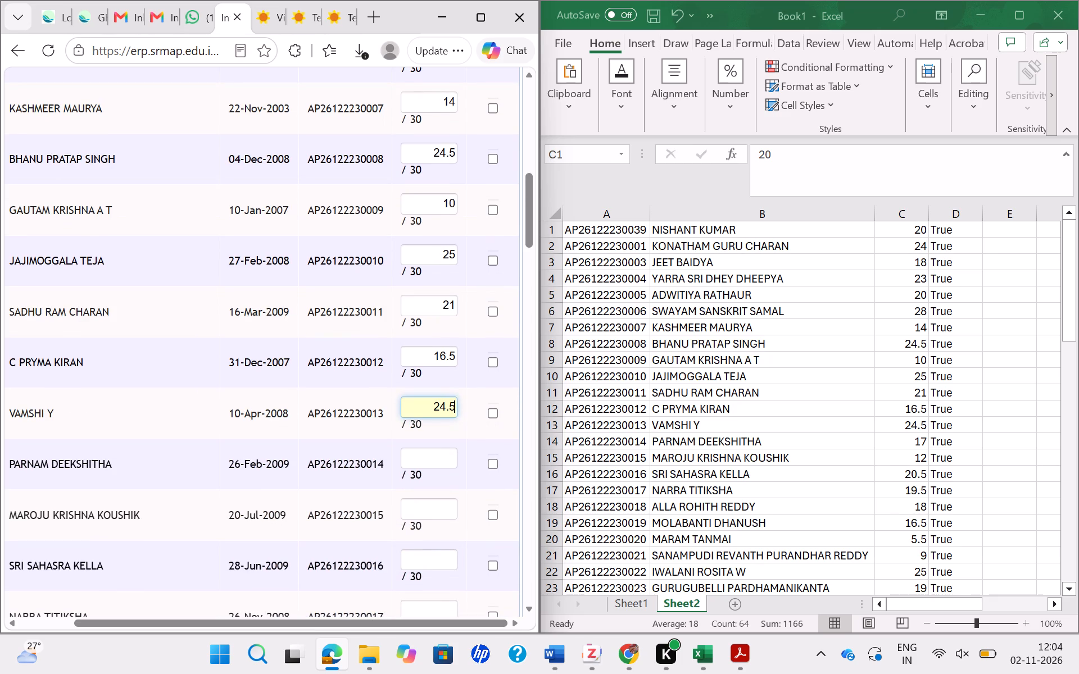
click(431, 456)
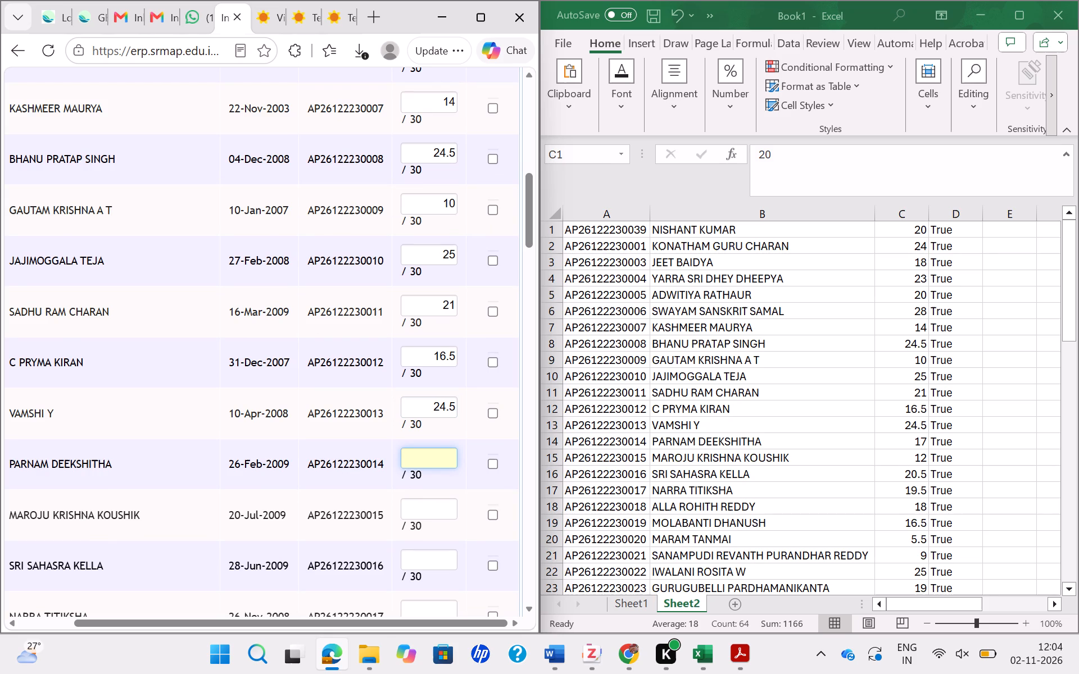
text(17)
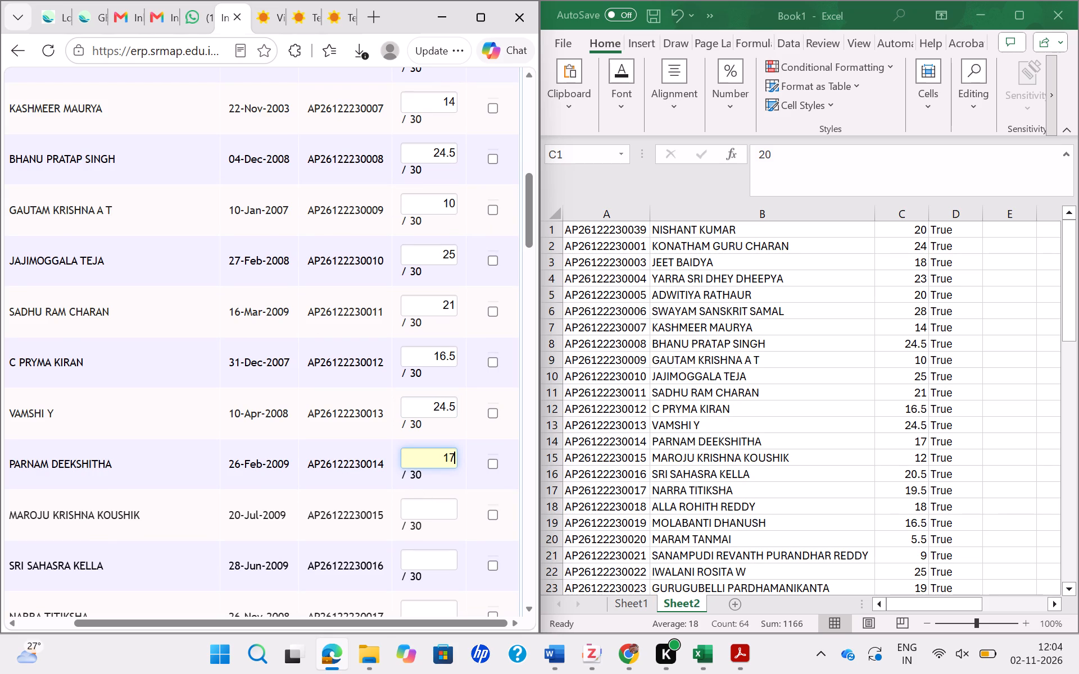
click(428, 509)
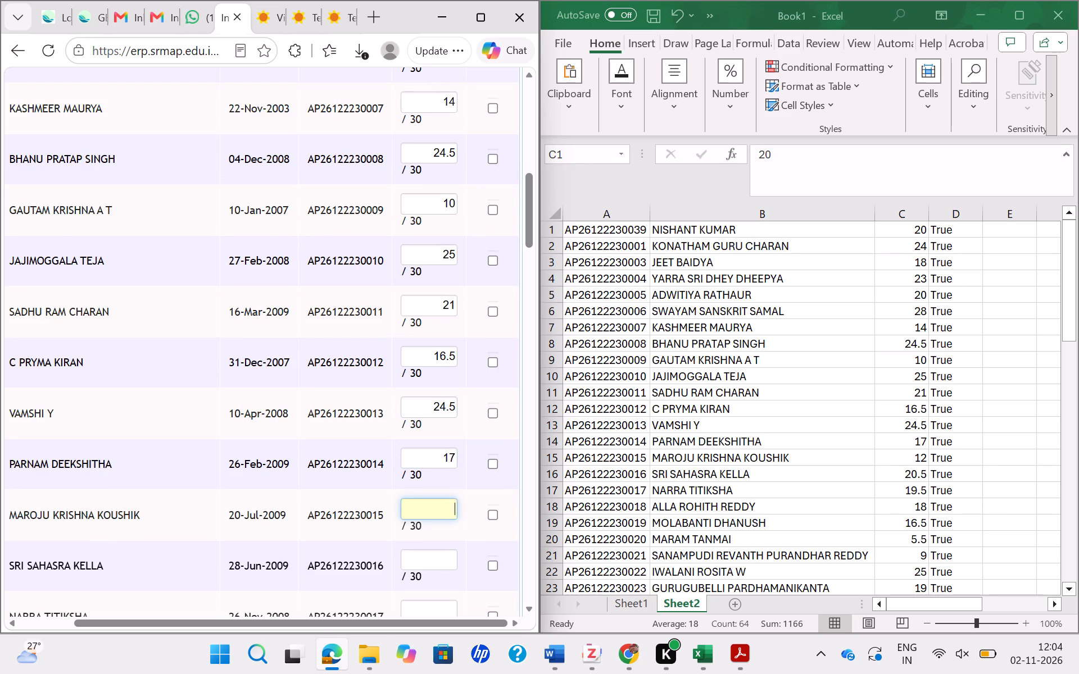
text(12)
scroll(373, 482, down, 3)
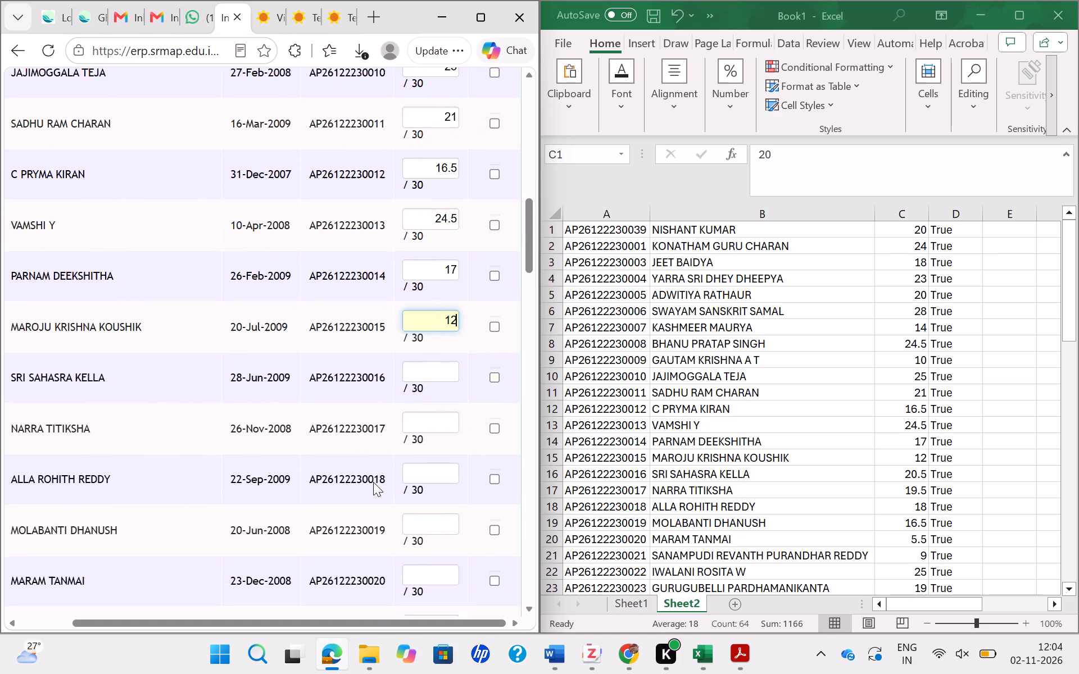
scroll(373, 482, down, 1)
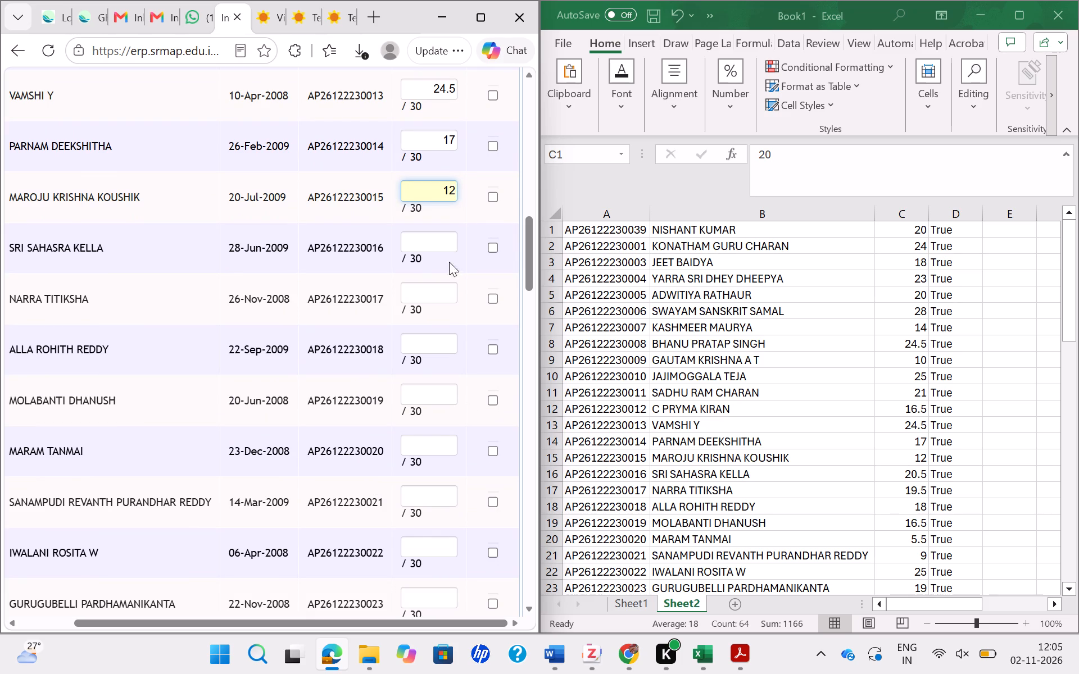
click(446, 241)
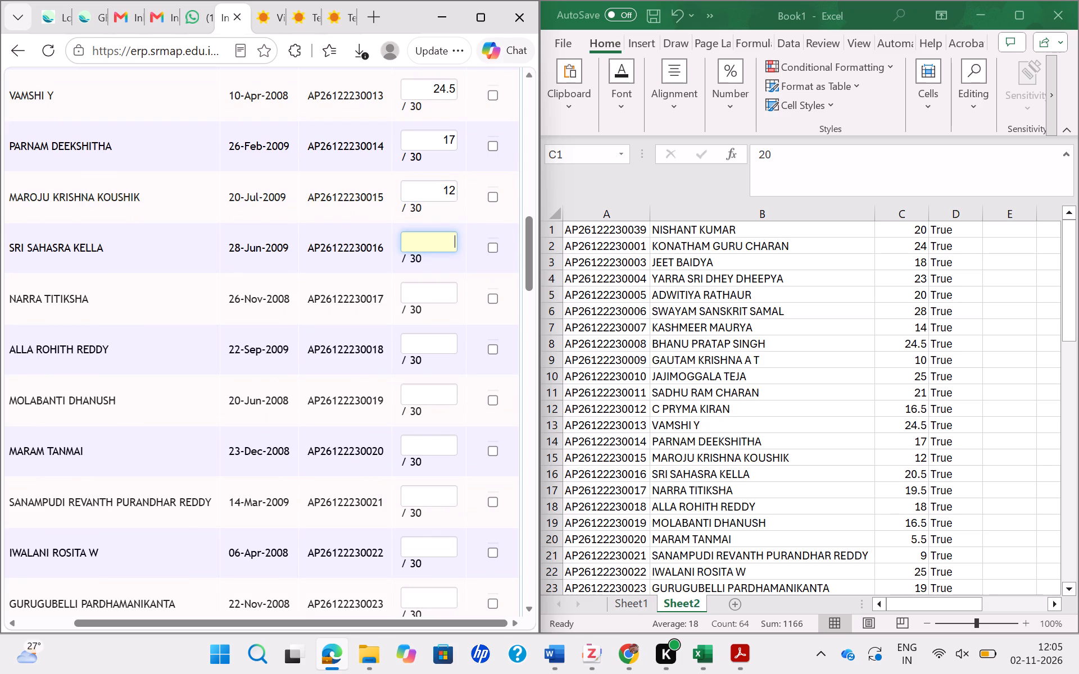
text(20.5)
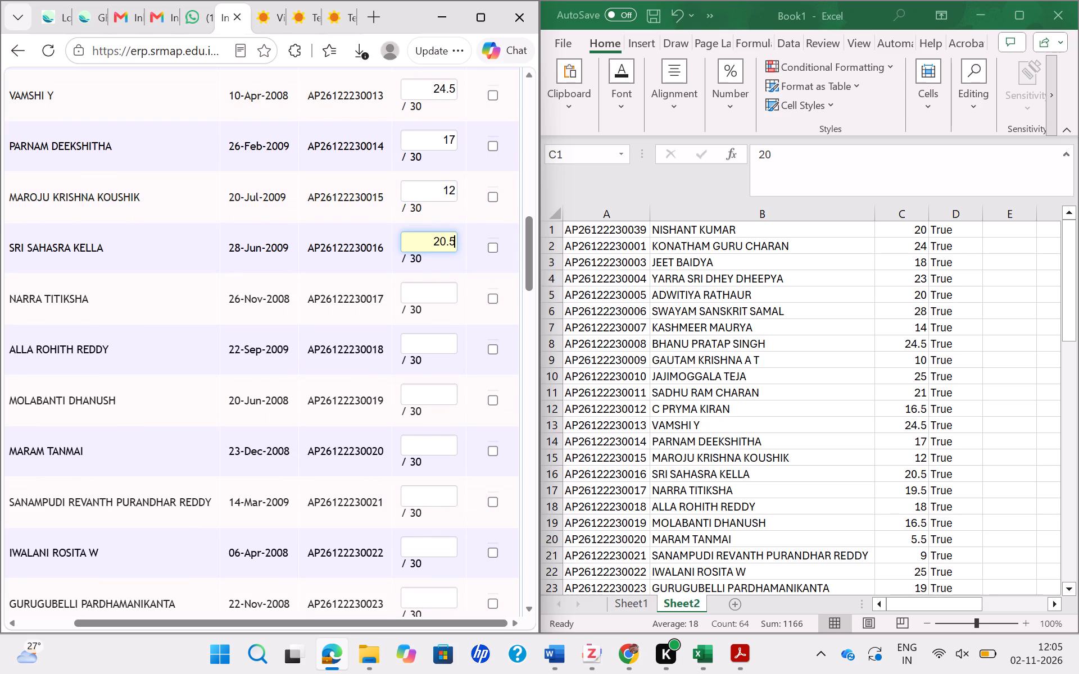
Enter the marks 19.5, 18, 16.5 and 5.5 for serial numbers 16 to 19 in the portal's mark list.
click(429, 298)
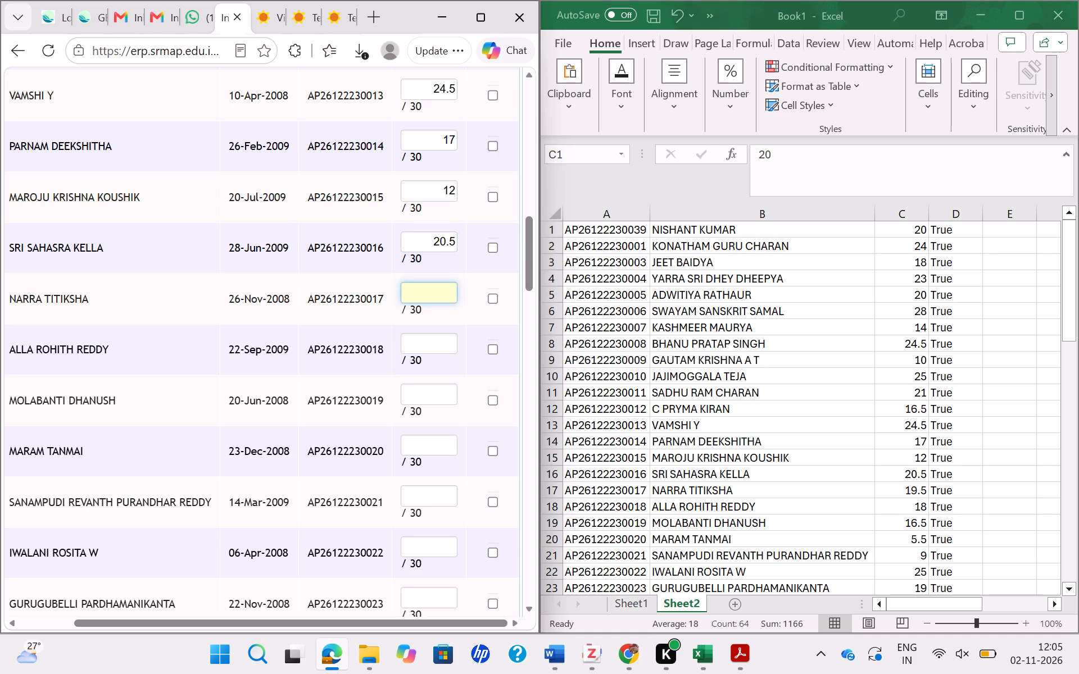
text(19.5)
click(440, 337)
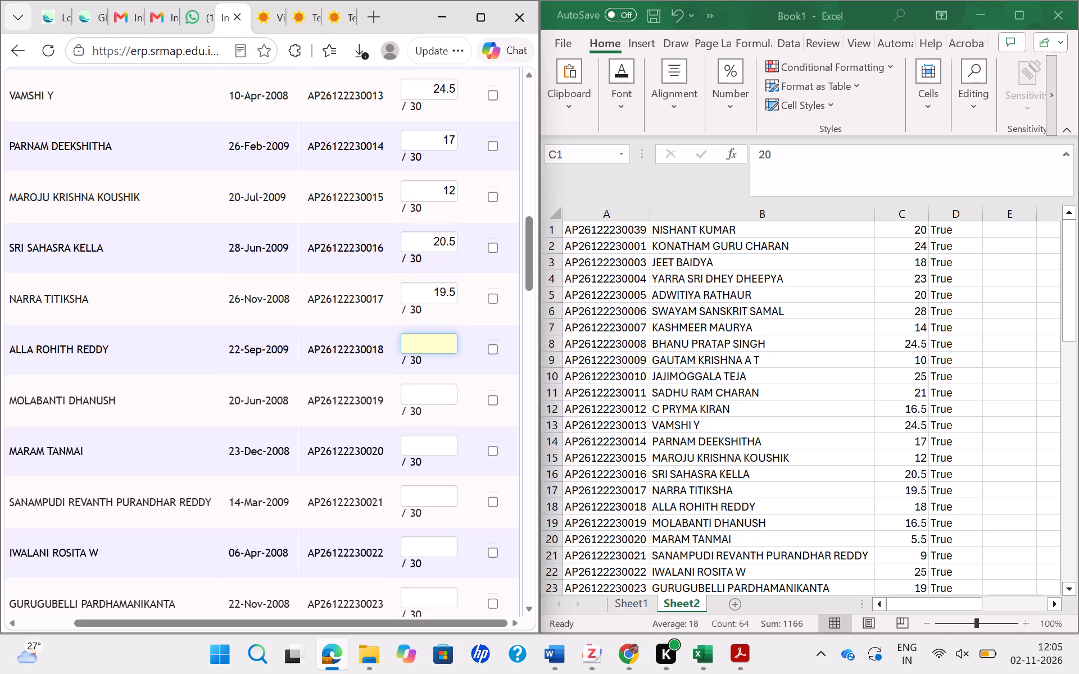
text(18)
click(420, 393)
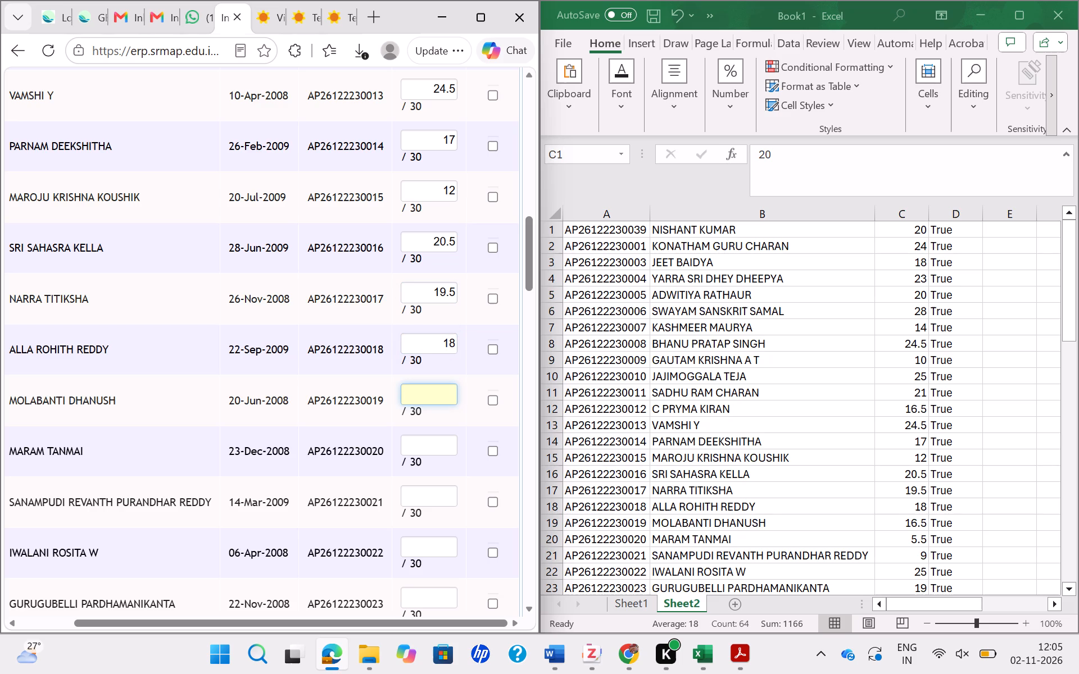
text(16.5)
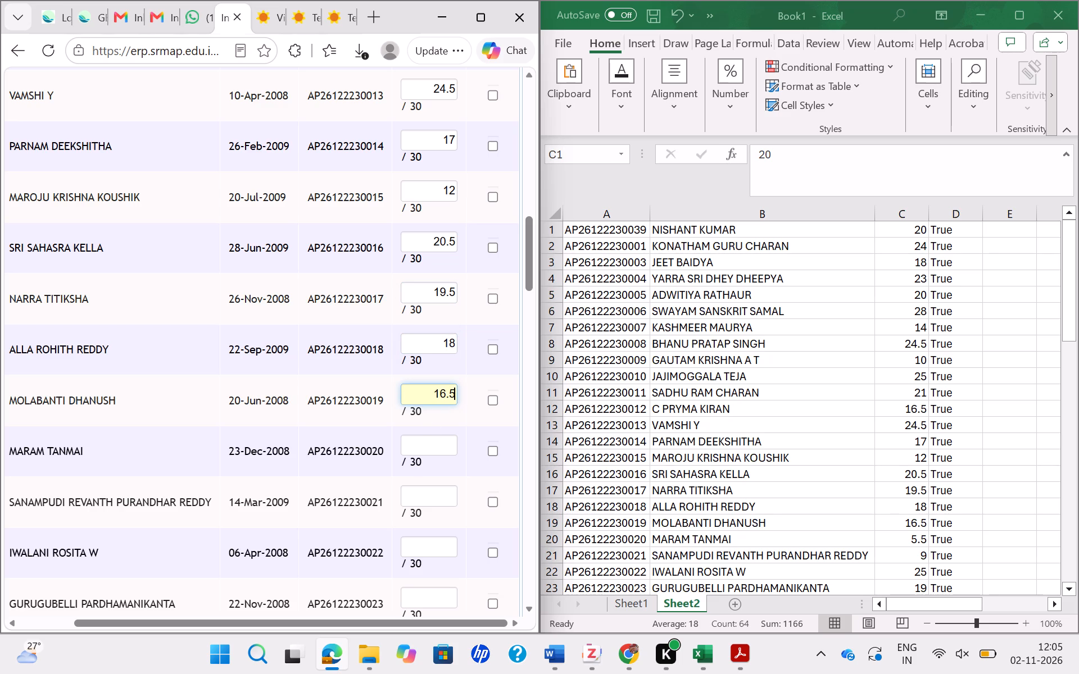
click(427, 440)
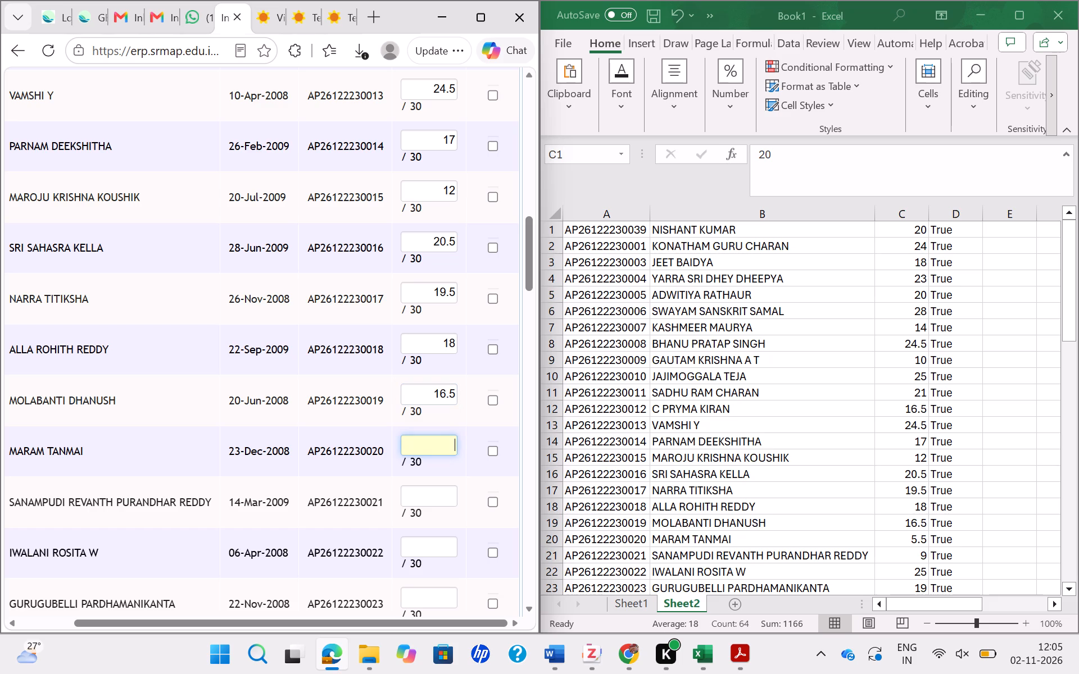
text(5.5)
Enter the marks 9, 25 and 19 for serial numbers 20 to 22 in the portal's mark list.
click(441, 496)
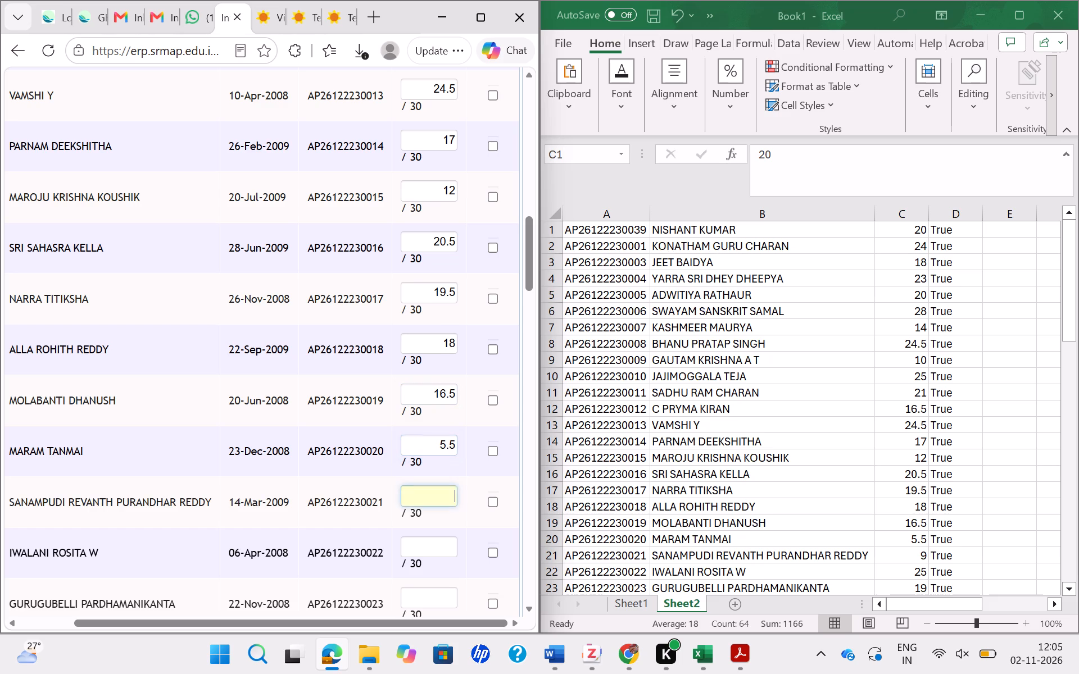
scroll(440, 491, down, 2)
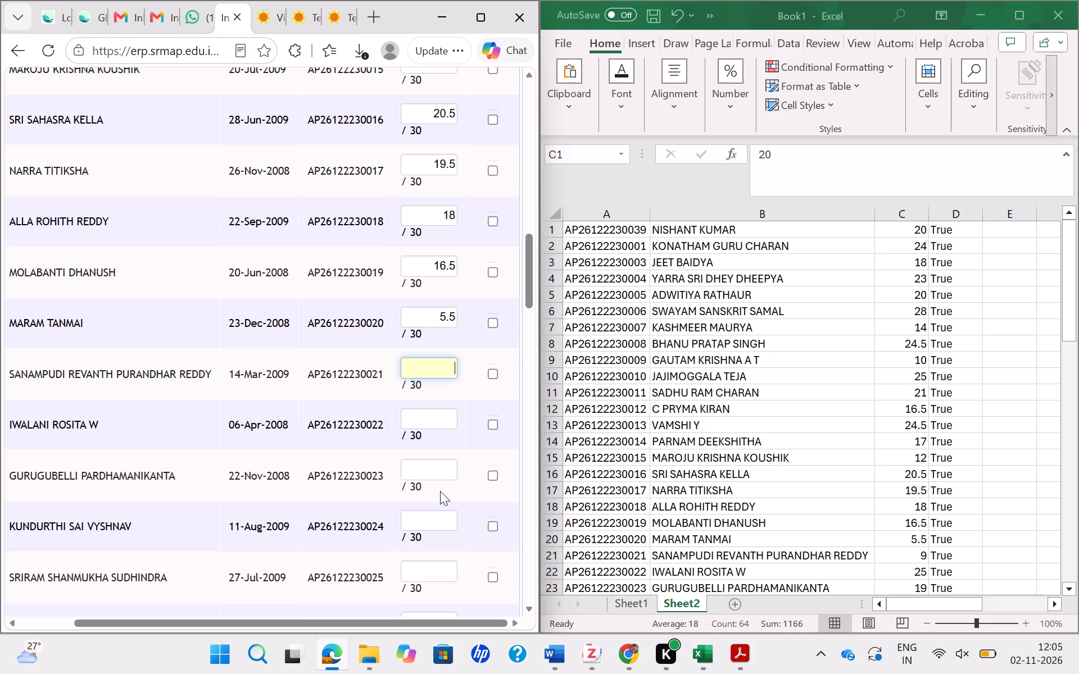
key(9)
click(442, 417)
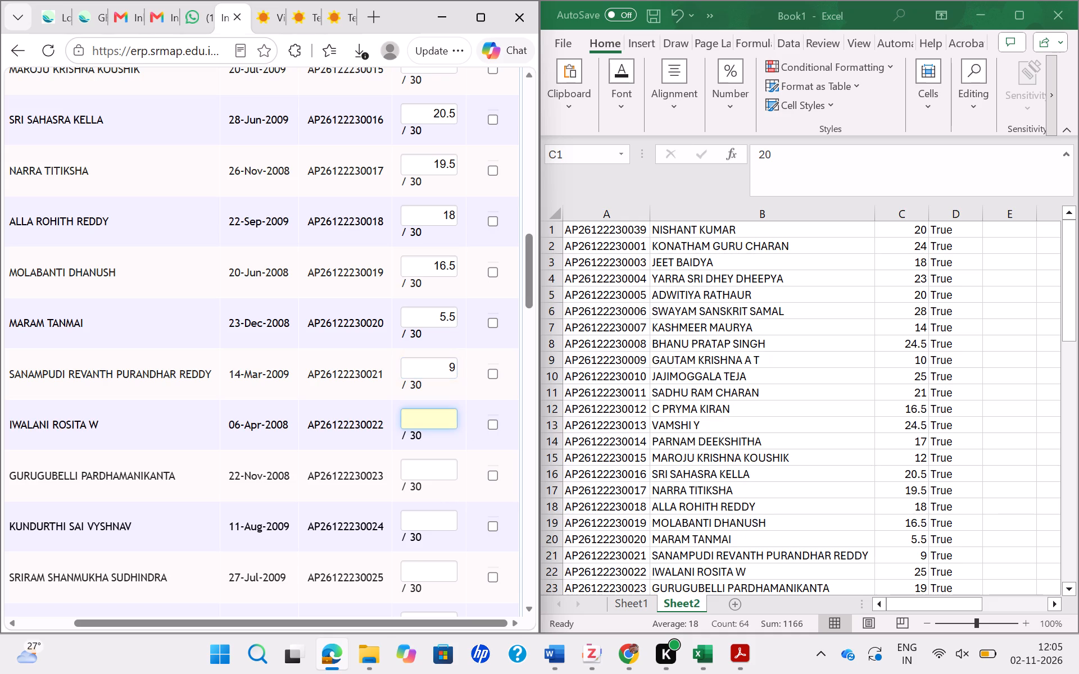
text(25)
click(433, 468)
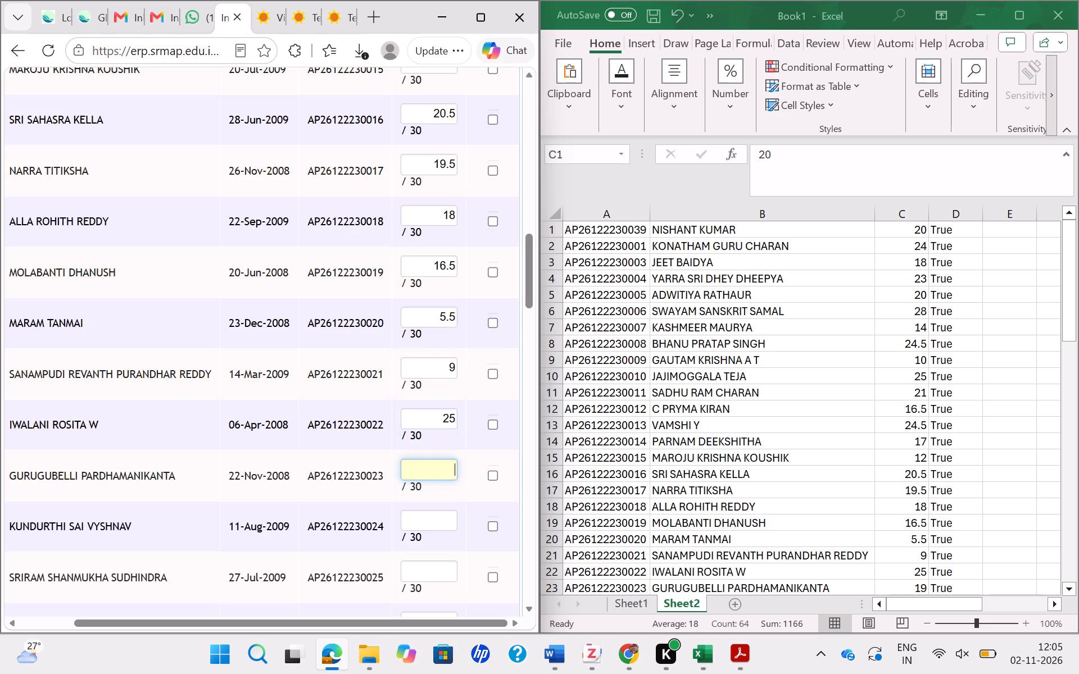
key(8)
key(BackSpace)
key(8)
key(BackSpace)
text(19)
Enter the marks 14.5, 15 and 23.5 for serial numbers 23 to 25 in the portal, following Sheet2's next rows.
scroll(682, 504, down, 1)
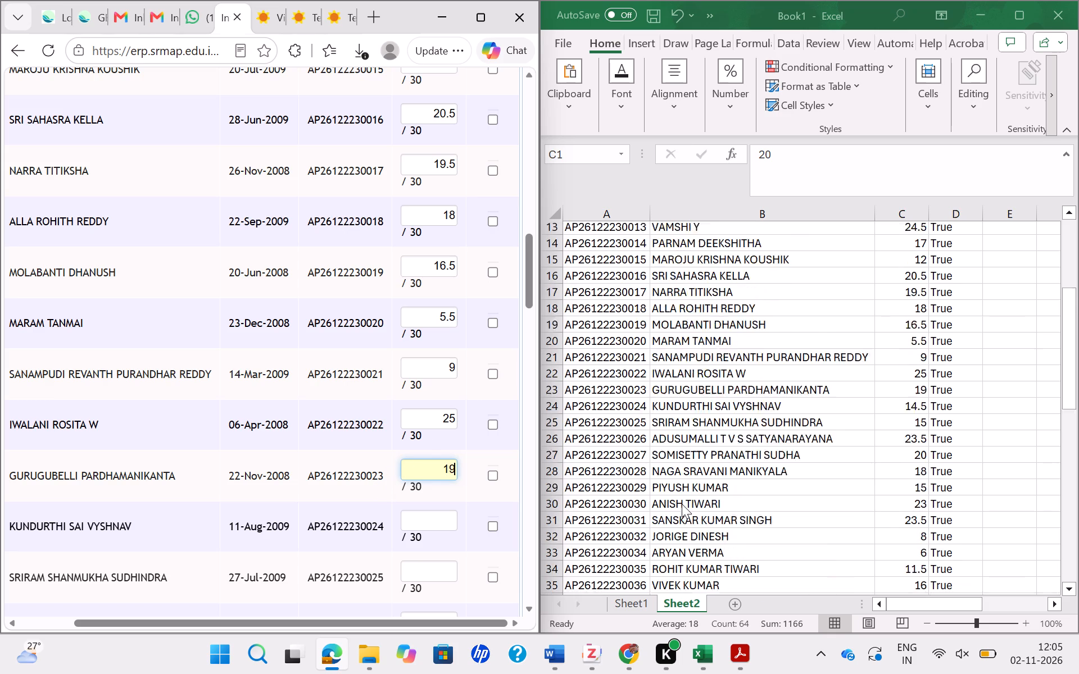
scroll(682, 504, down, 2)
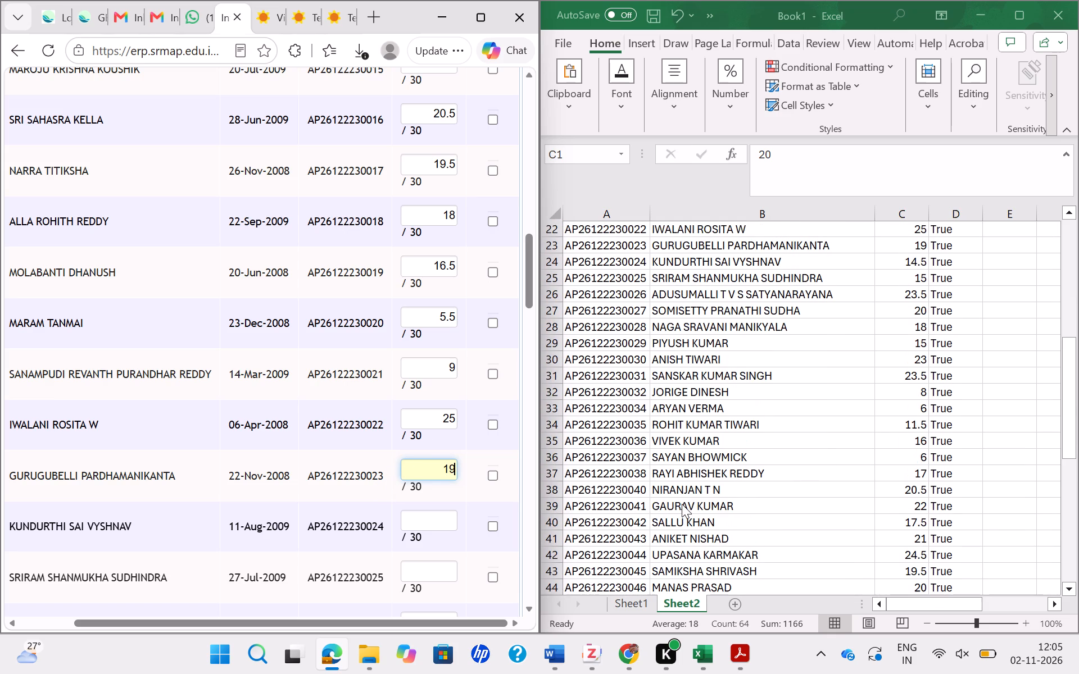
scroll(682, 504, down, 1)
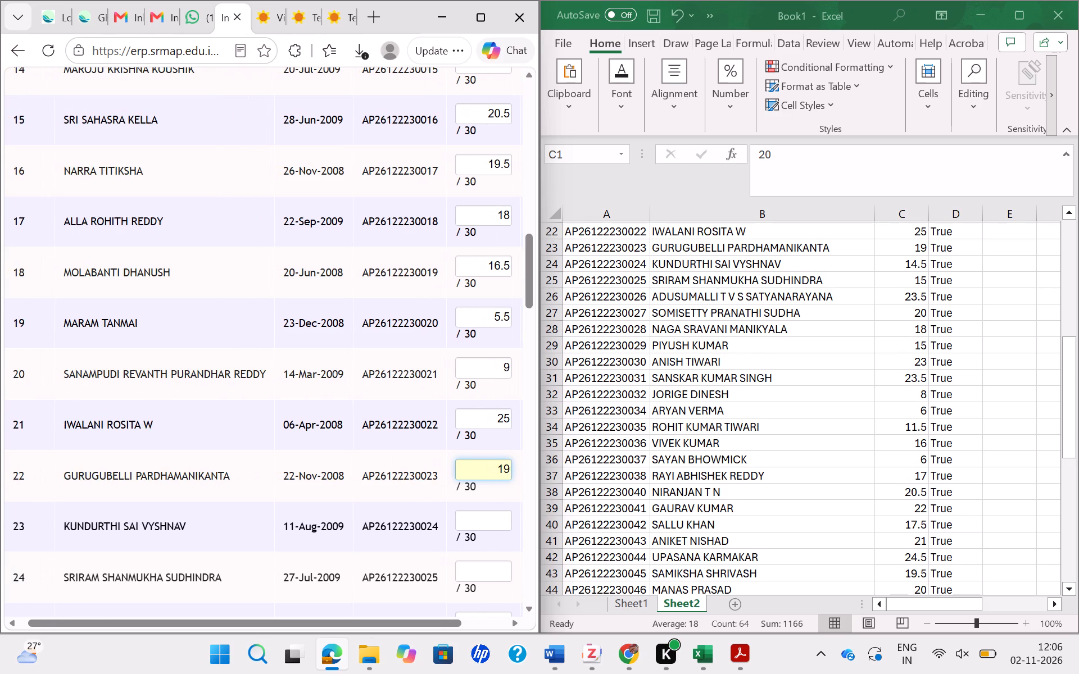
scroll(347, 479, down, 7)
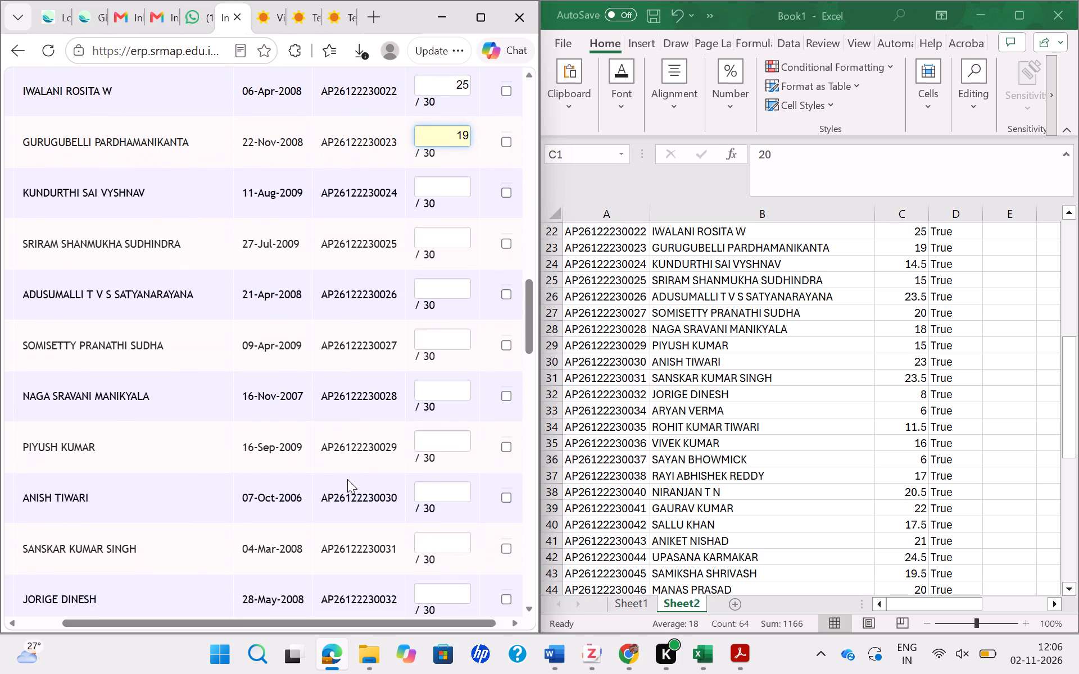
scroll(347, 479, down, 1)
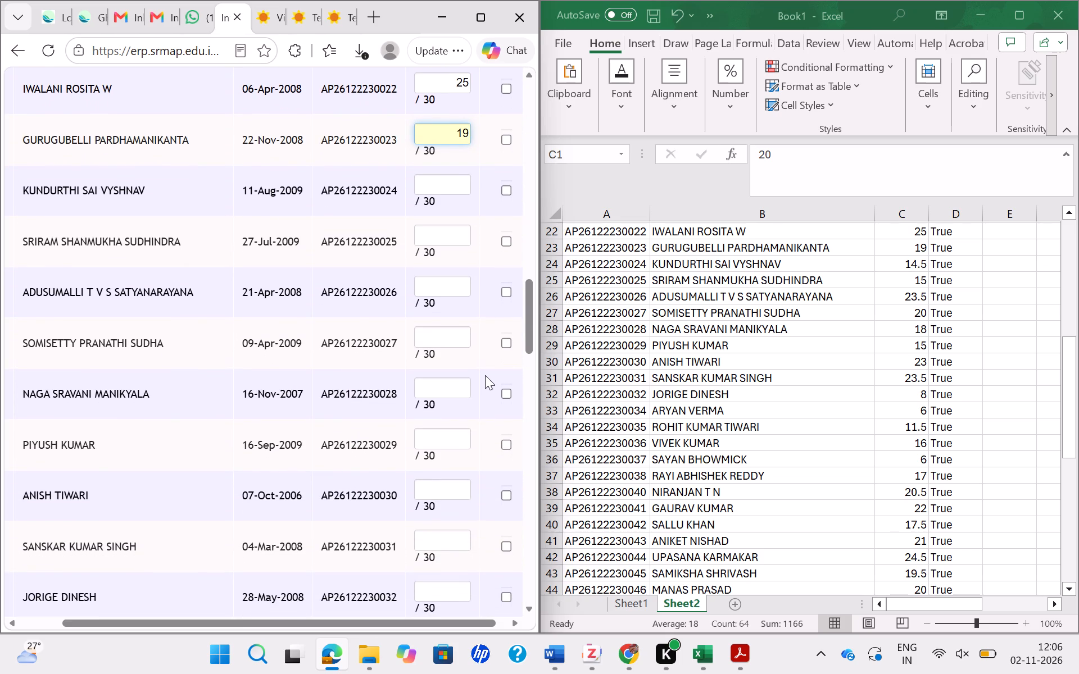
click(432, 180)
text(14.5)
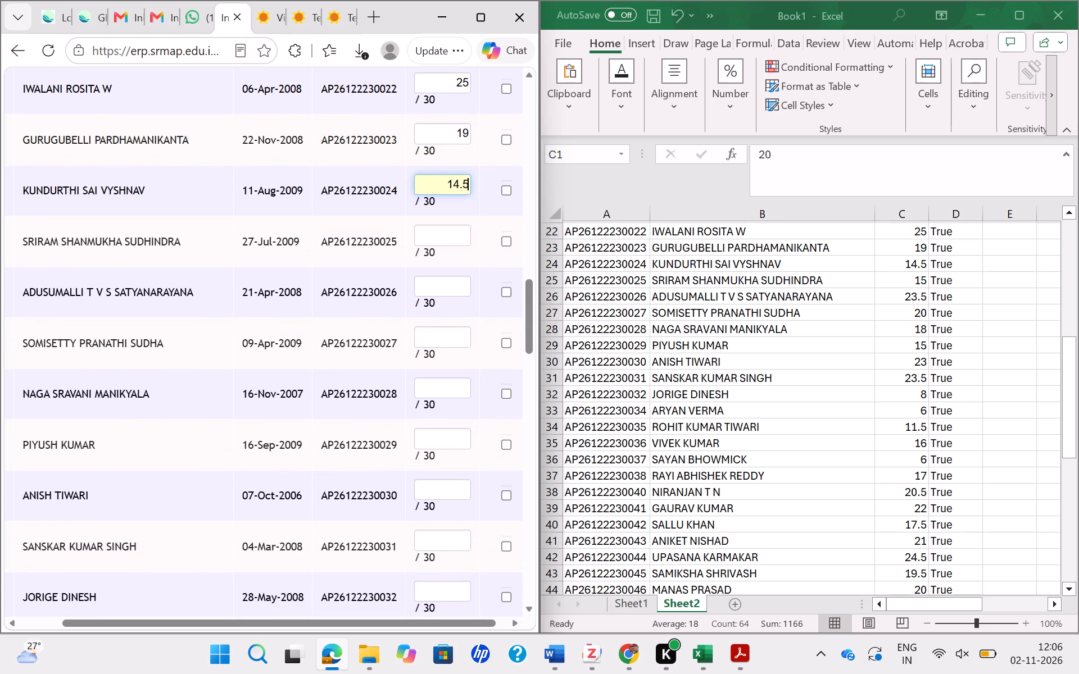
click(430, 233)
text(15)
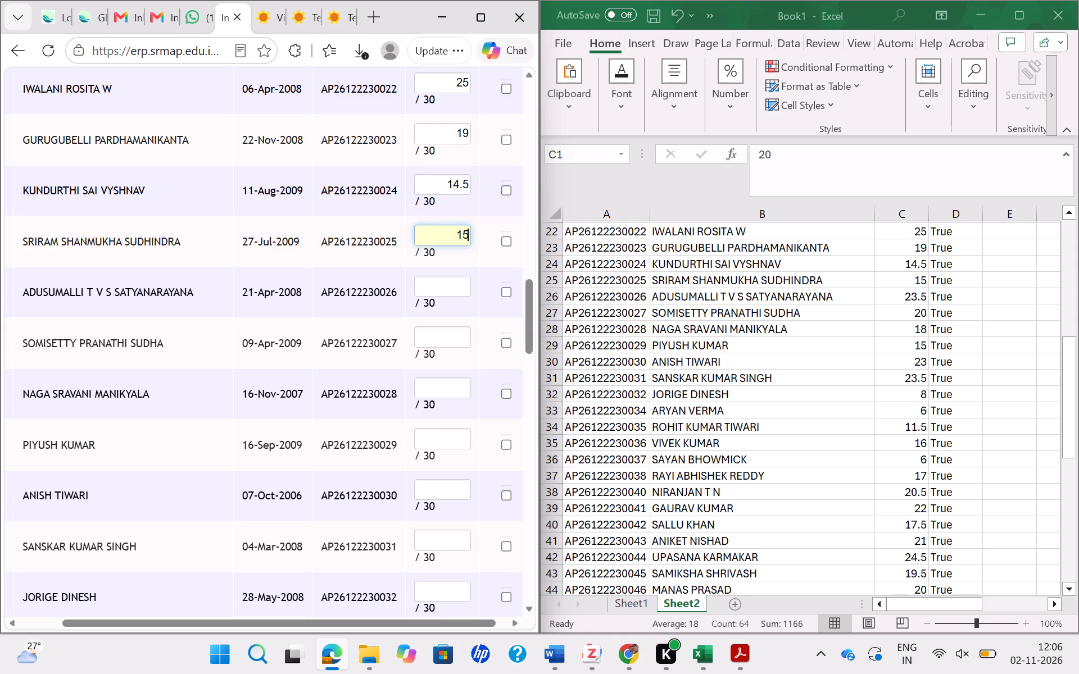
click(444, 285)
text(23.5)
Enter the marks 20, 18, 15, 23 and 23.5 for serial numbers 26 to 30 in the portal's mark list.
click(439, 339)
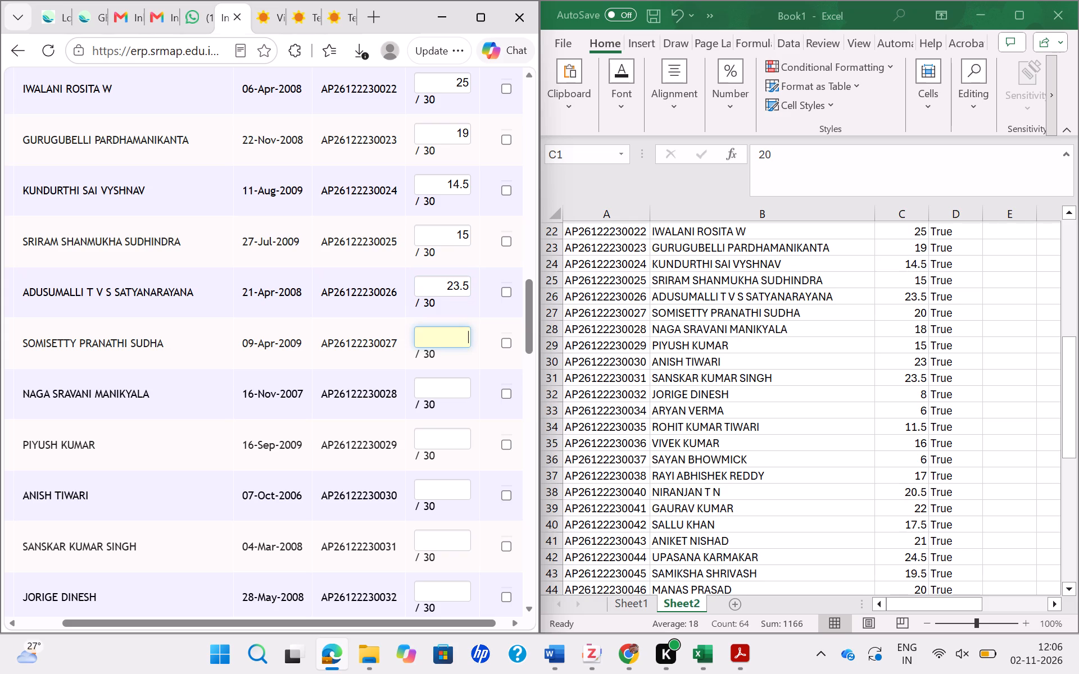
text(20)
click(440, 389)
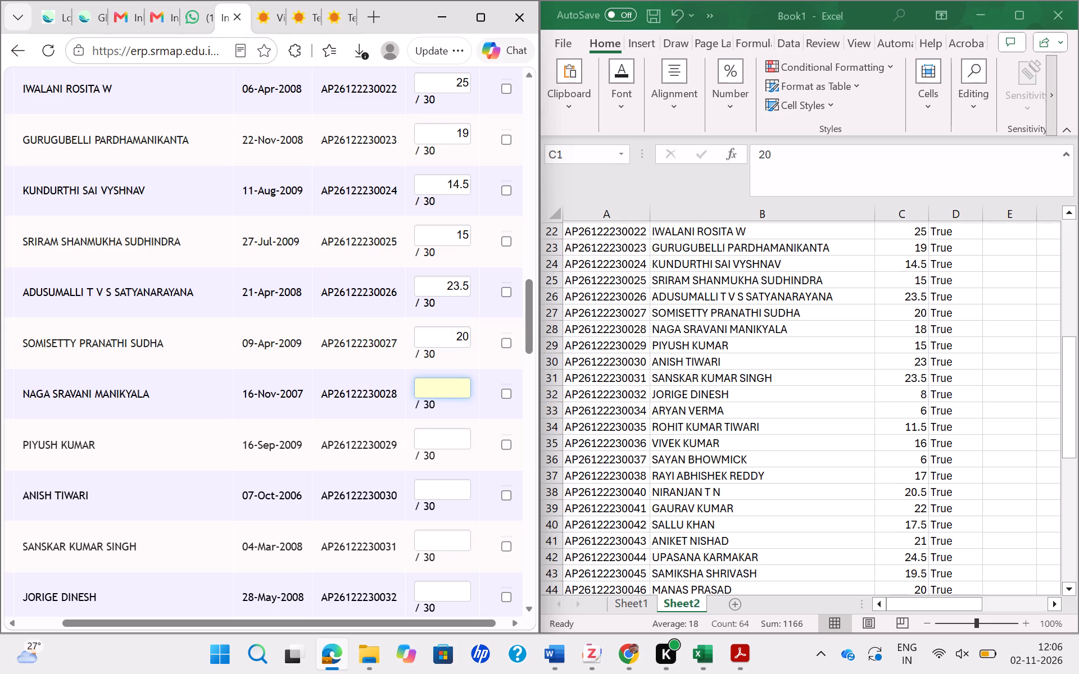
text(18)
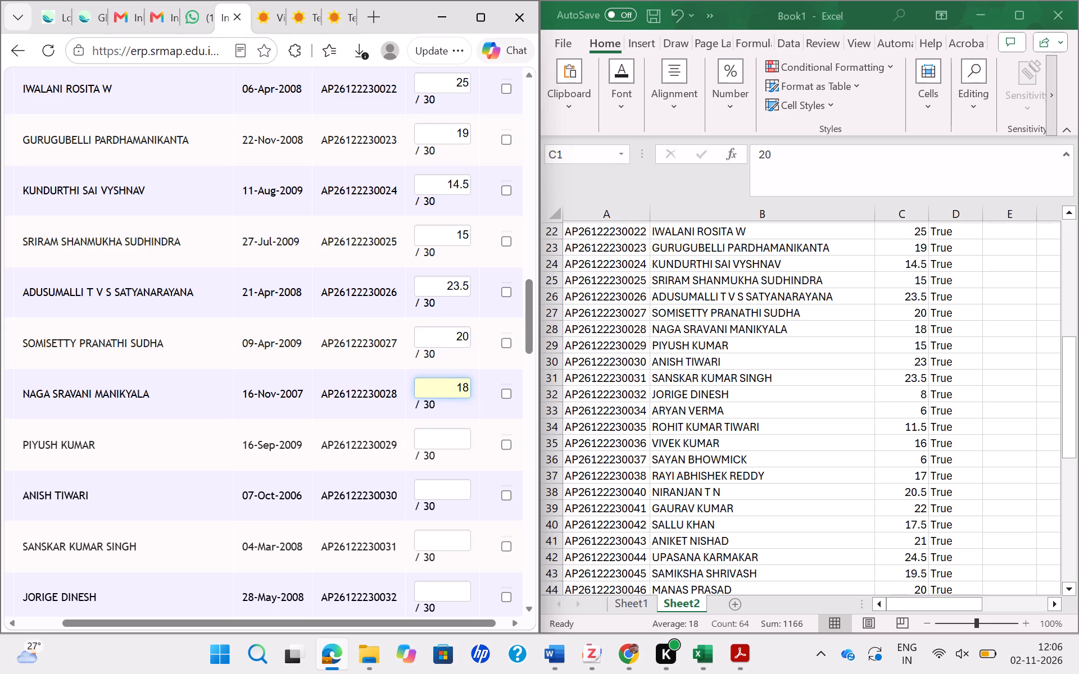
click(437, 438)
text(15)
click(430, 490)
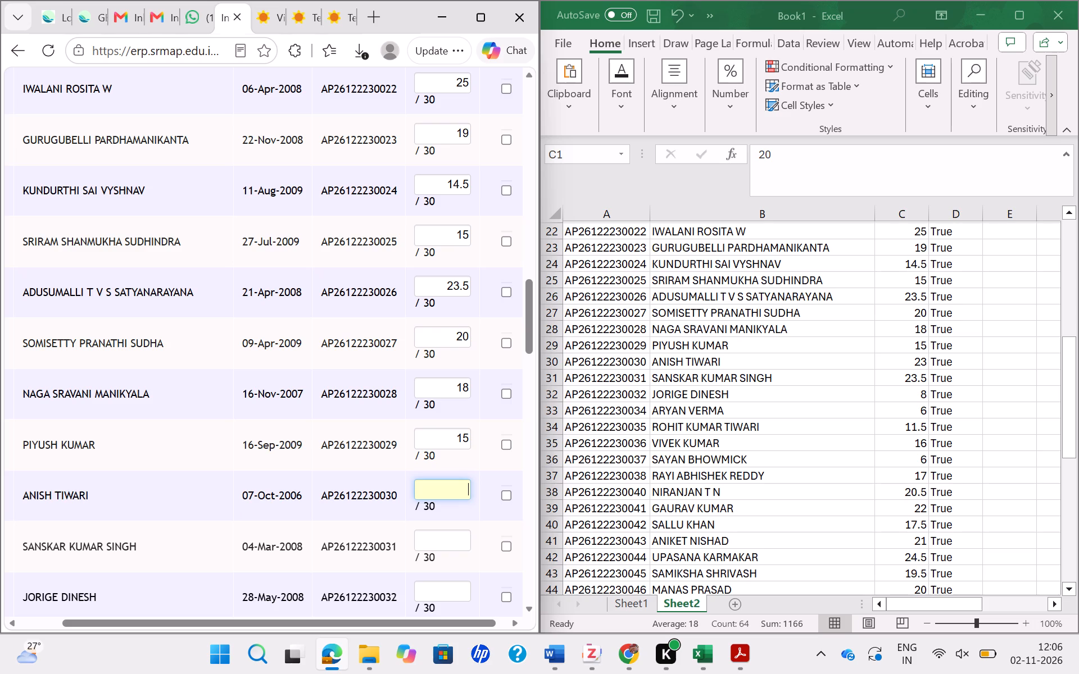
text(23)
click(429, 538)
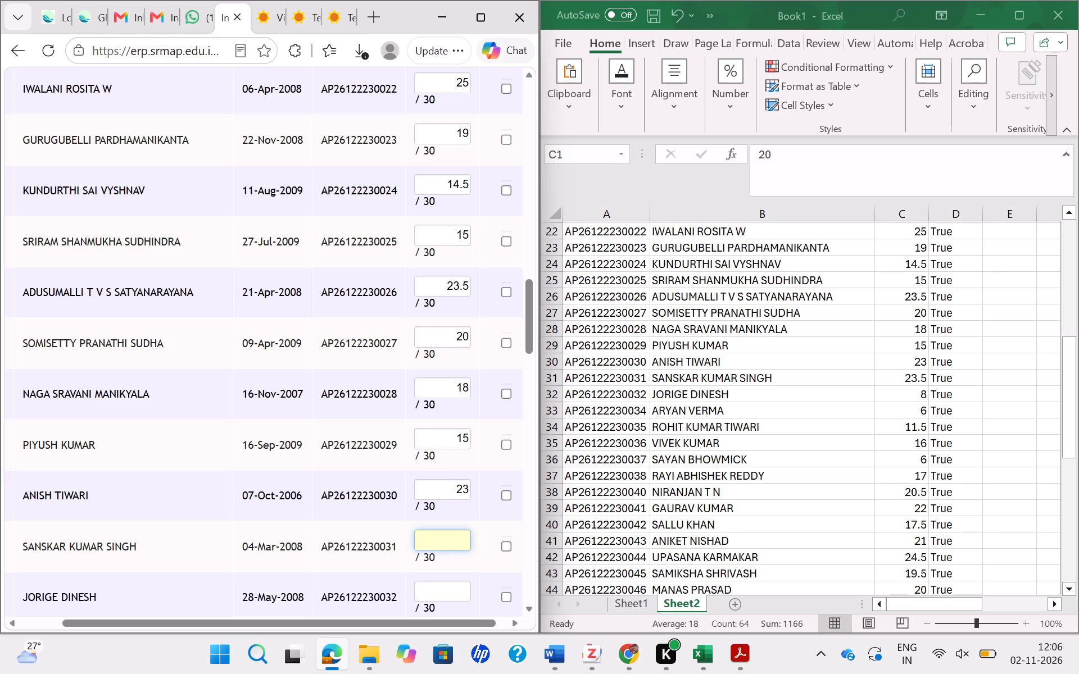
text(23.5)
Enter the marks 8, 6 and 11.5 for serial numbers 31 to 33 in the portal, matching Sheet2's member IDs.
scroll(416, 524, down, 2)
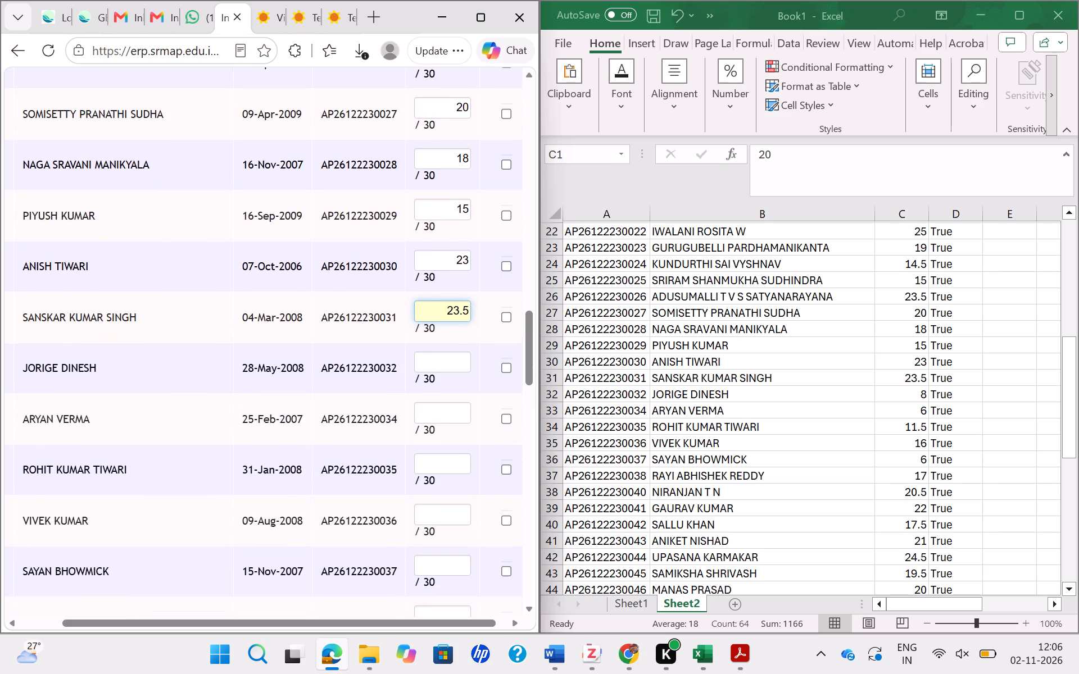
scroll(416, 524, down, 2)
click(451, 253)
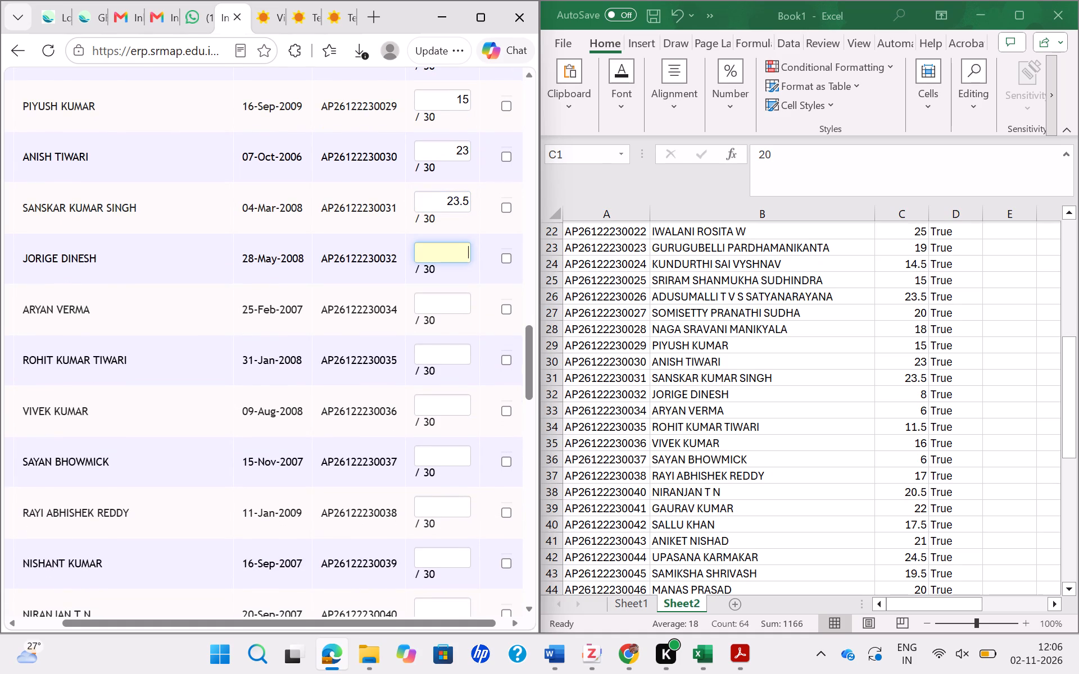
key(8)
click(450, 302)
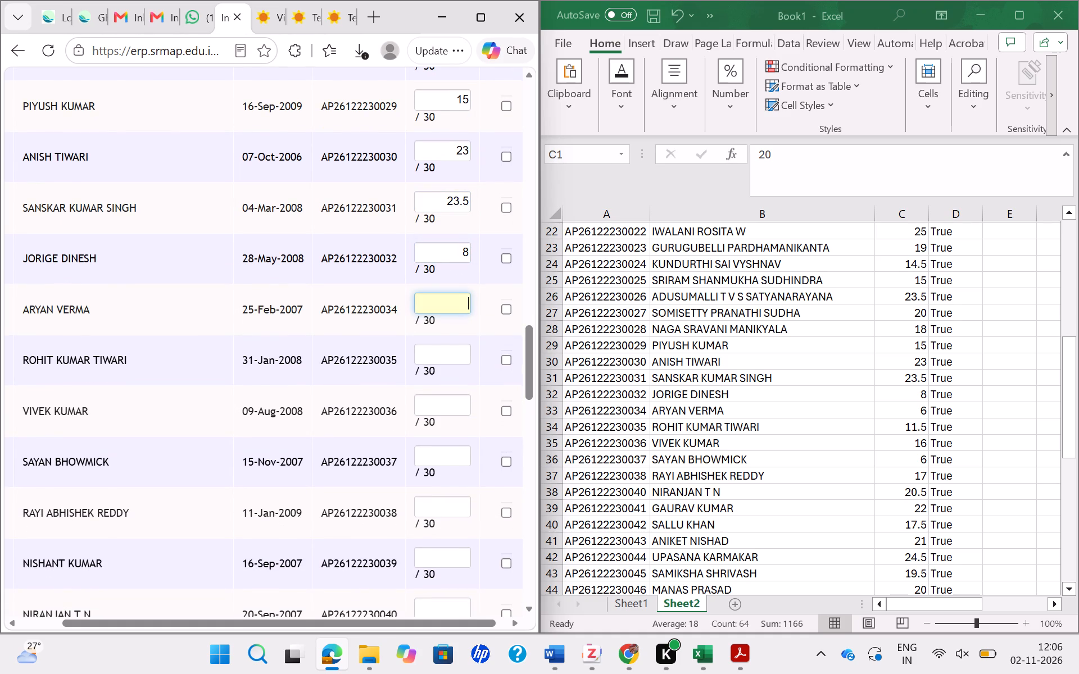
key(6)
click(427, 356)
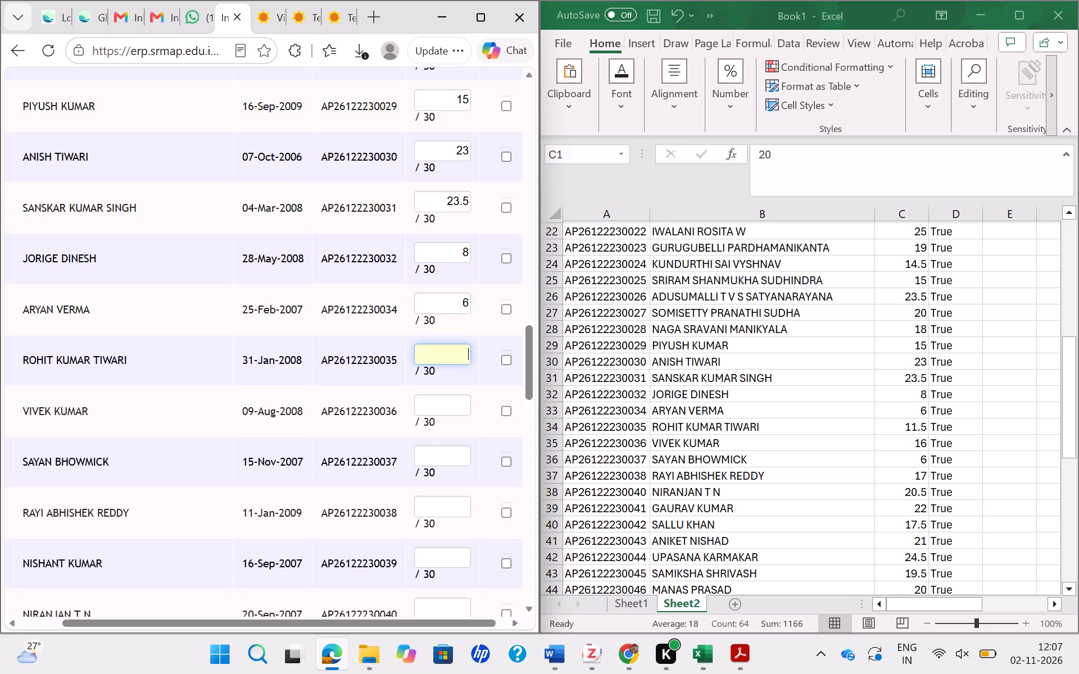
text(11.5)
Enter the marks 16, 6 and 17 for serial numbers 34 to 36 in the portal, matching Sheet2's member IDs.
click(437, 411)
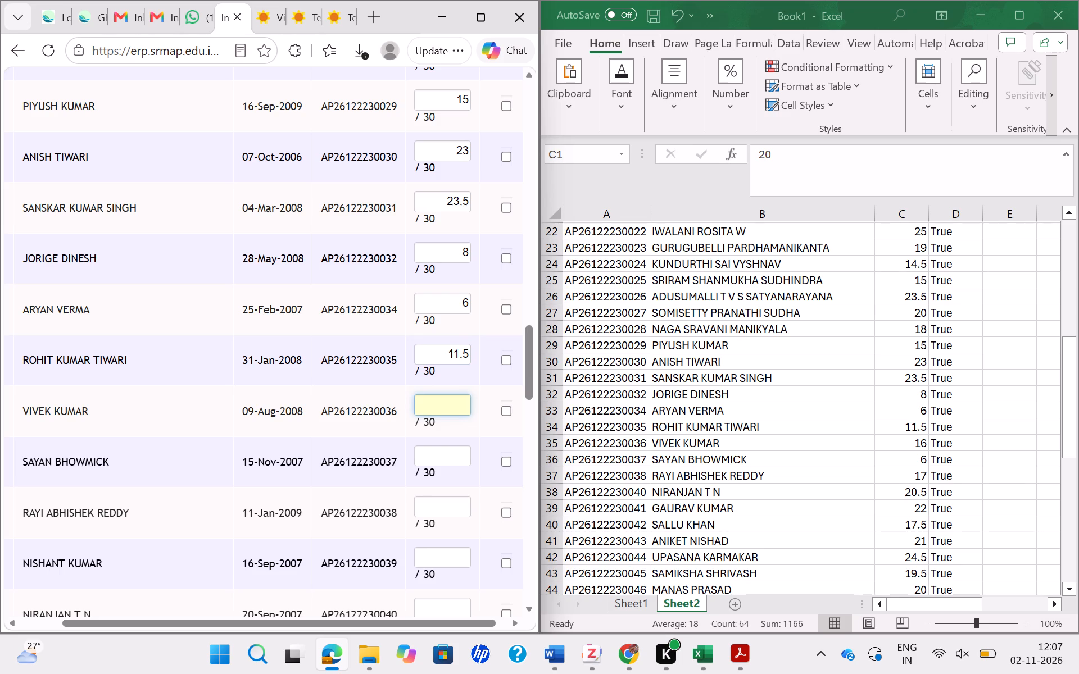
text(16)
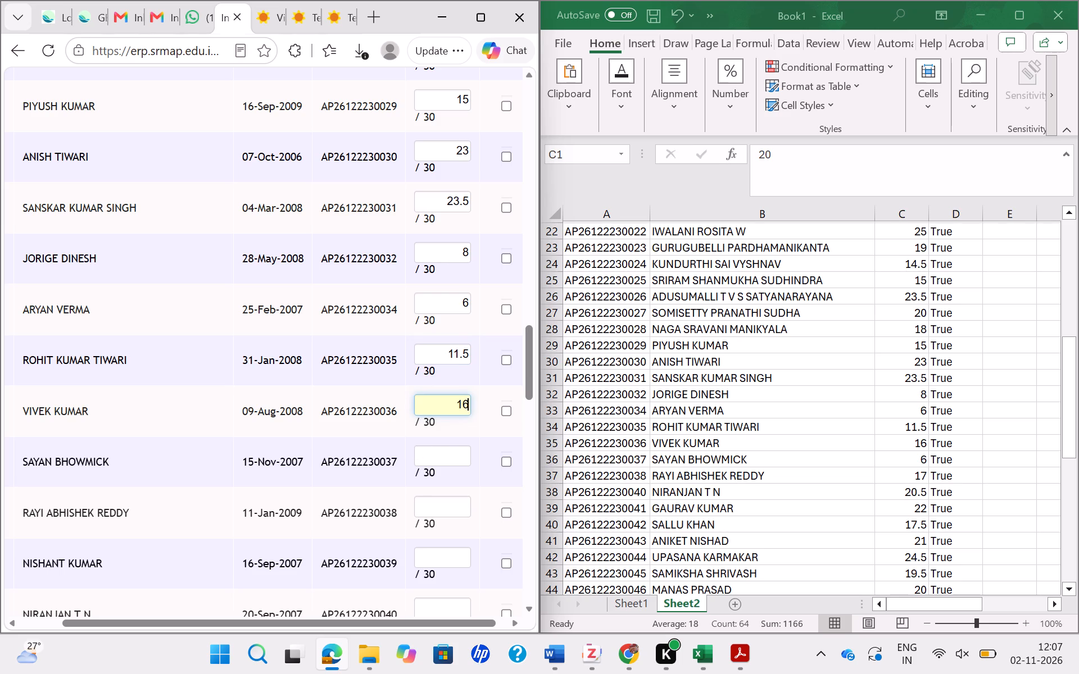
click(436, 457)
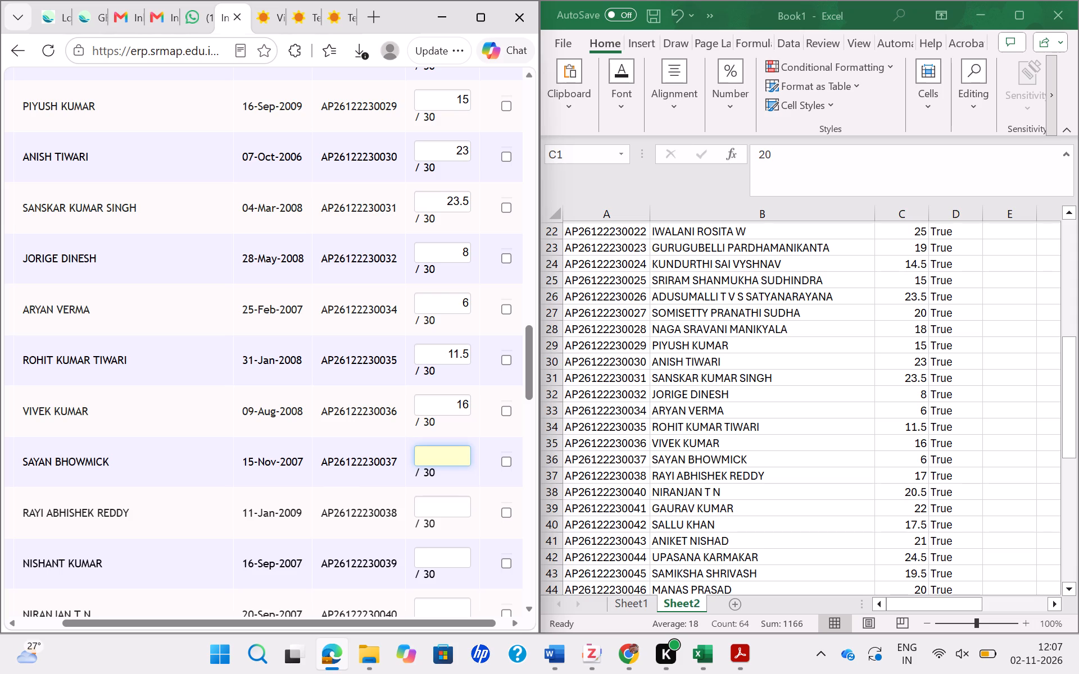
key(6)
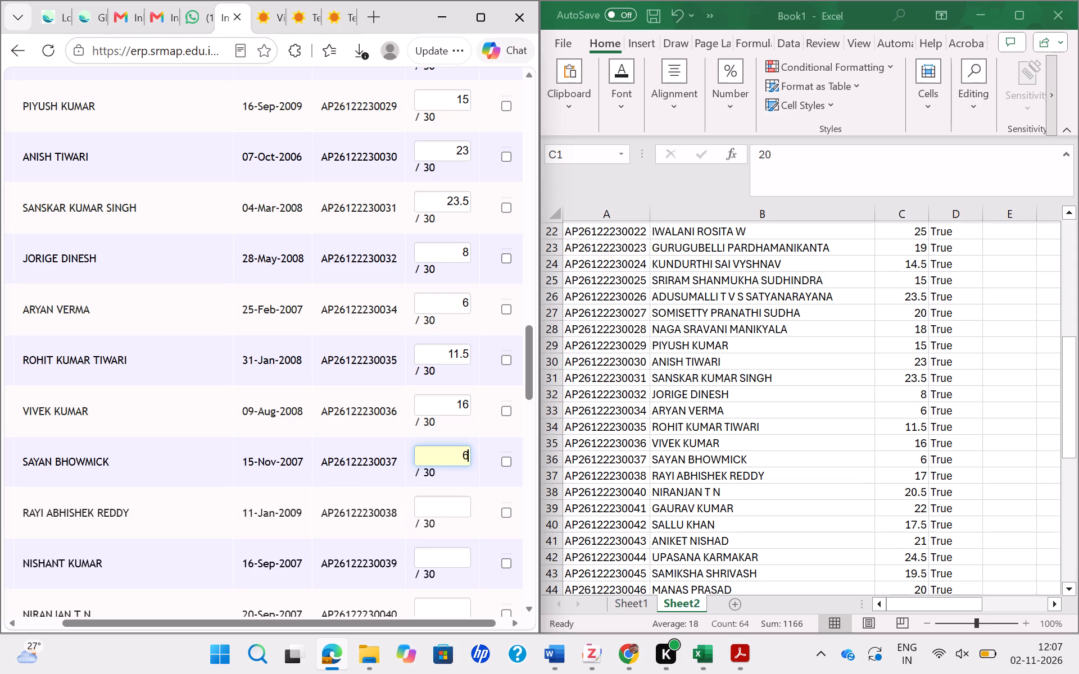
click(430, 507)
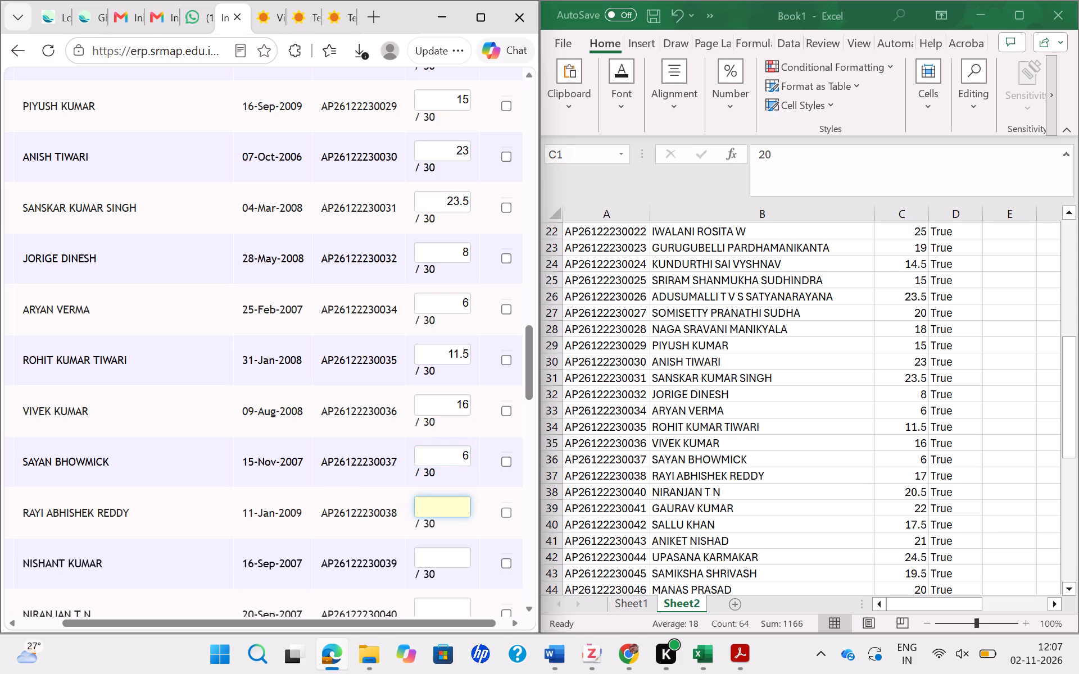
text(17)
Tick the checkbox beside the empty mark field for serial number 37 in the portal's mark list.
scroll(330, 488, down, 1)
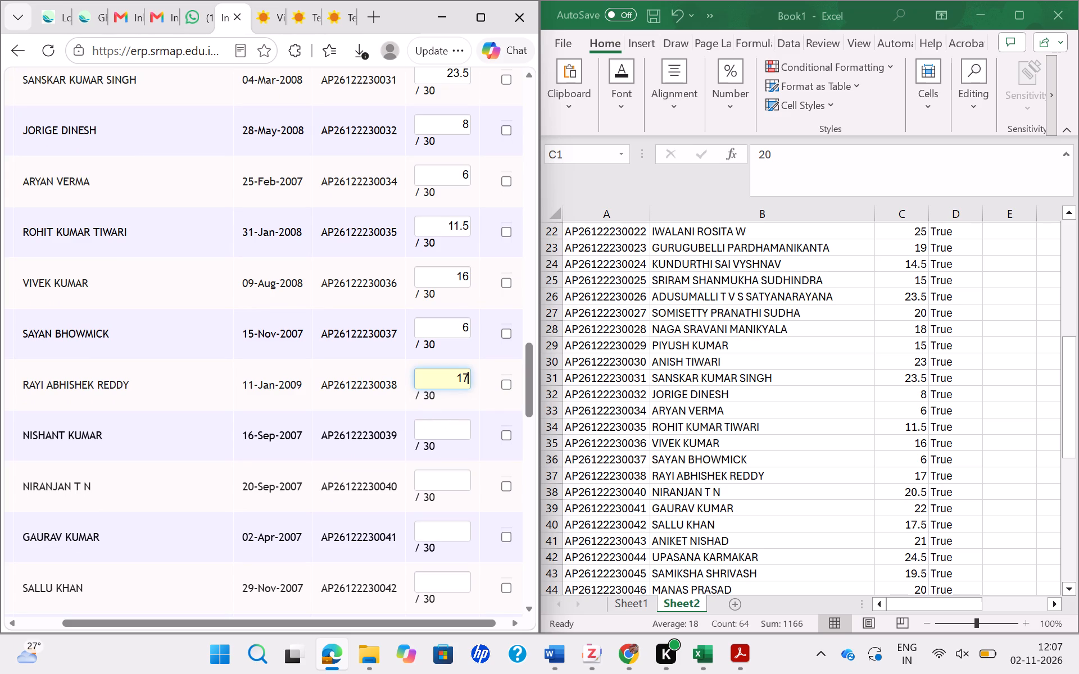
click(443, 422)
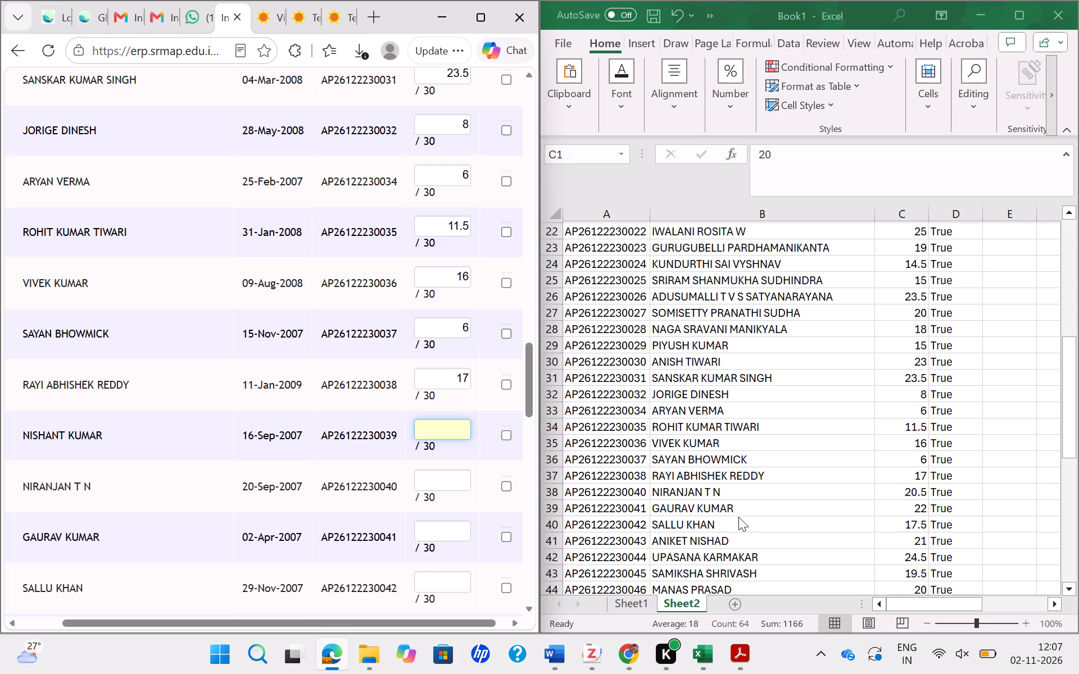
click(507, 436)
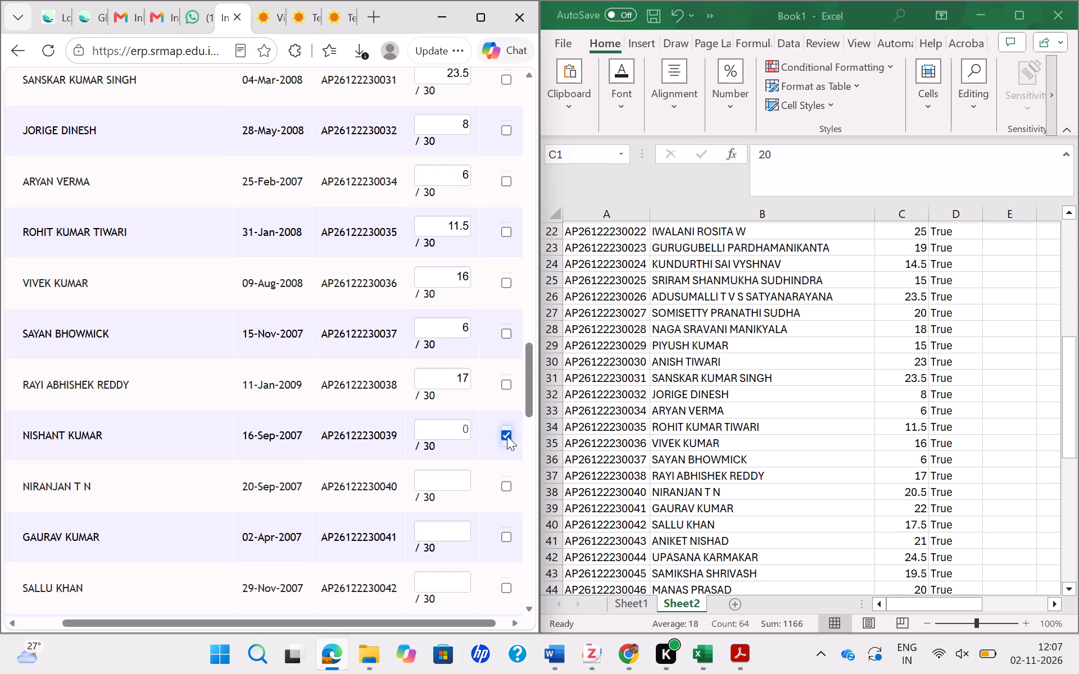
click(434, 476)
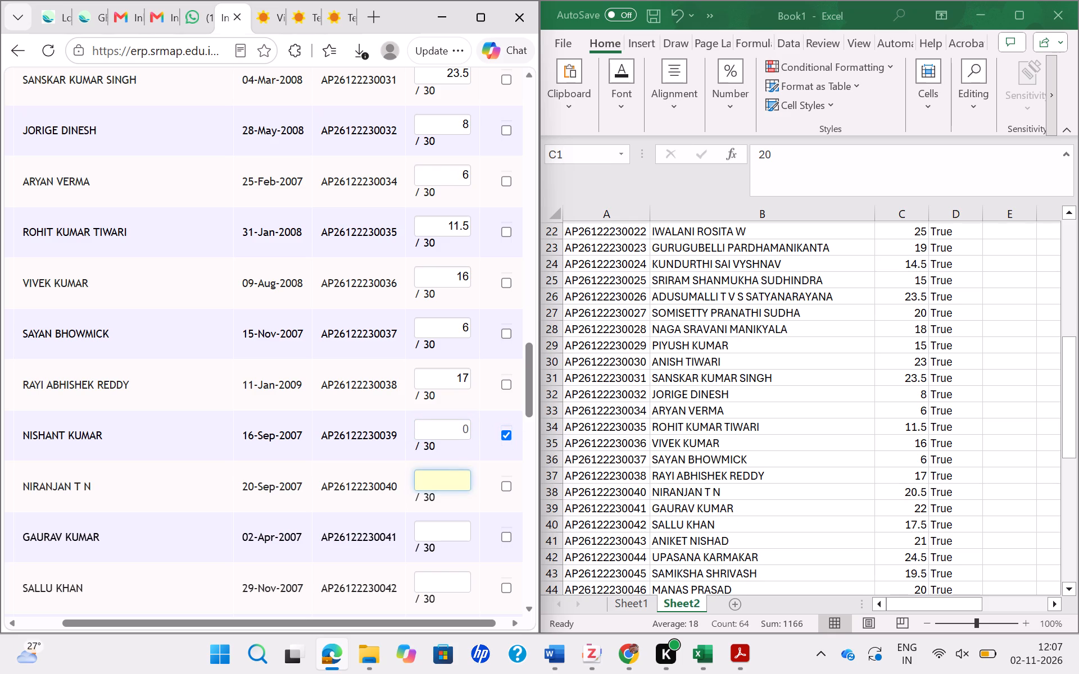
Clear the checkbox for serial number 37 and enter the mark 20 from Sheet2's first row.
scroll(536, 403, up, 2)
scroll(741, 330, up, 3)
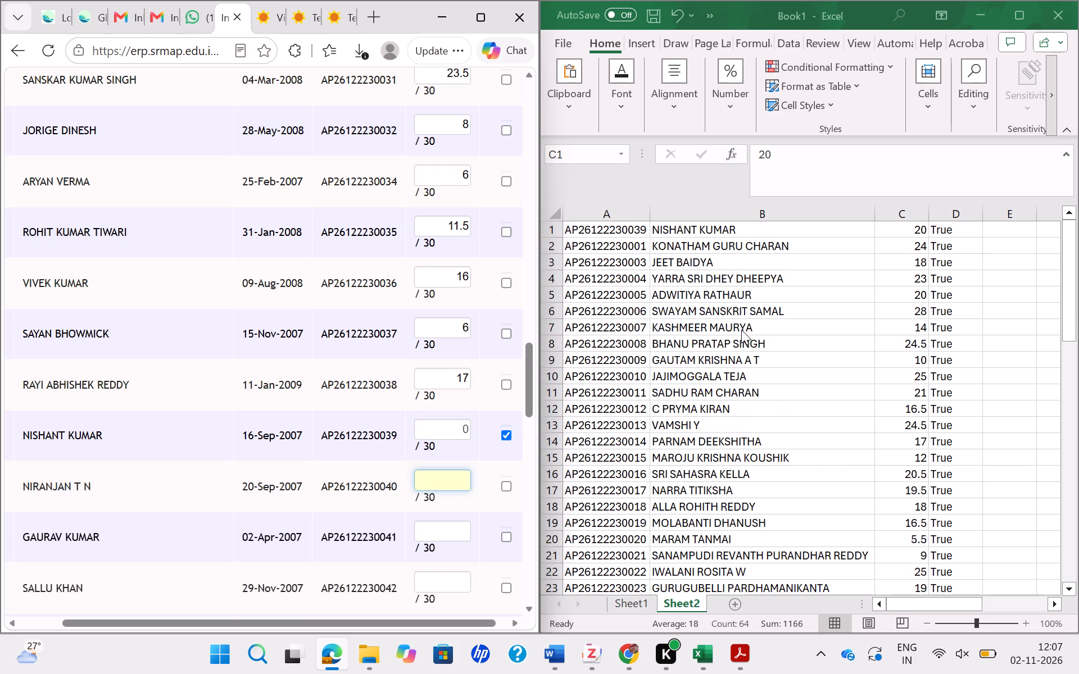
scroll(741, 330, up, 1)
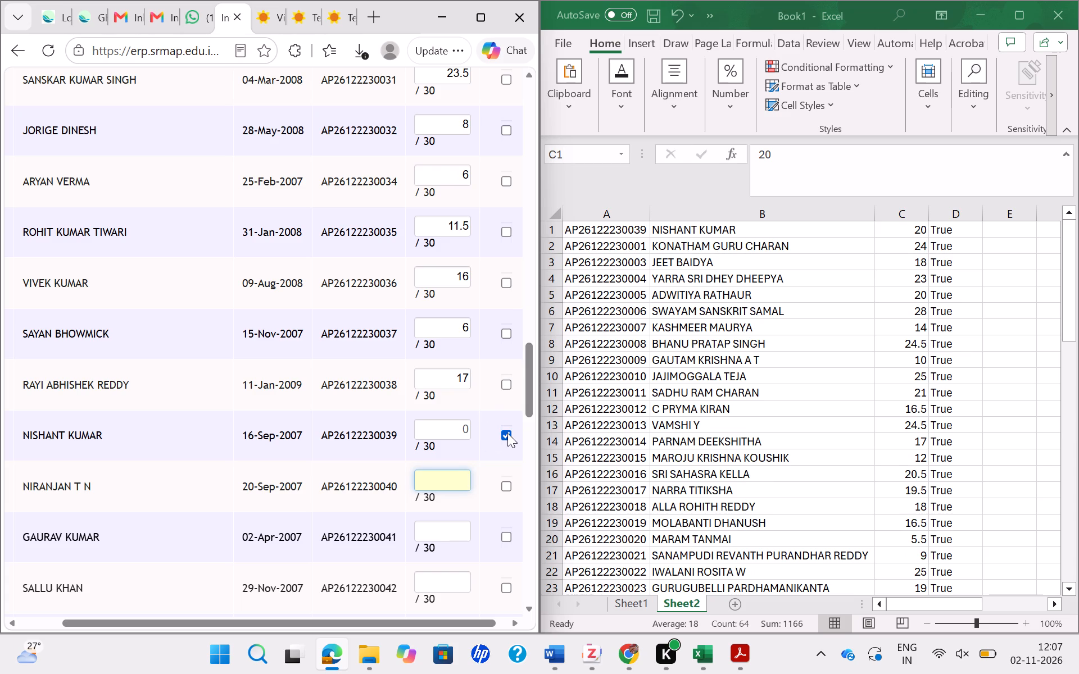
click(507, 433)
click(453, 434)
text(20)
Enter the marks 20.5, 22 and 17.5 for serial numbers 38 to 40, taken from Sheet2's rows 38 to 40.
click(460, 476)
scroll(688, 479, down, 3)
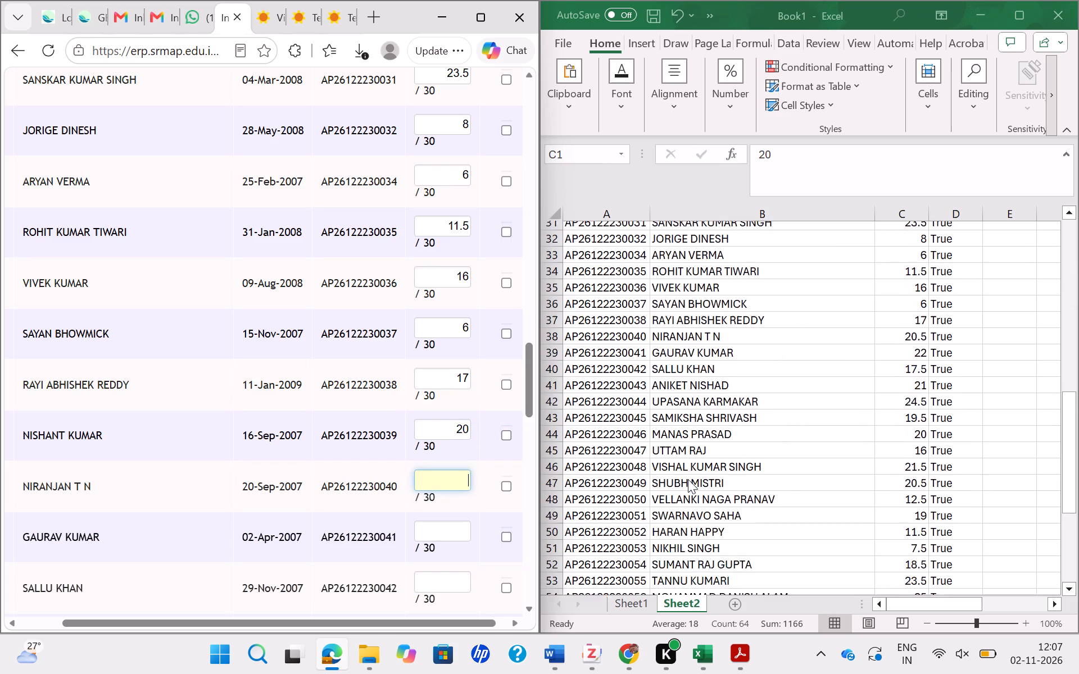
scroll(688, 479, down, 3)
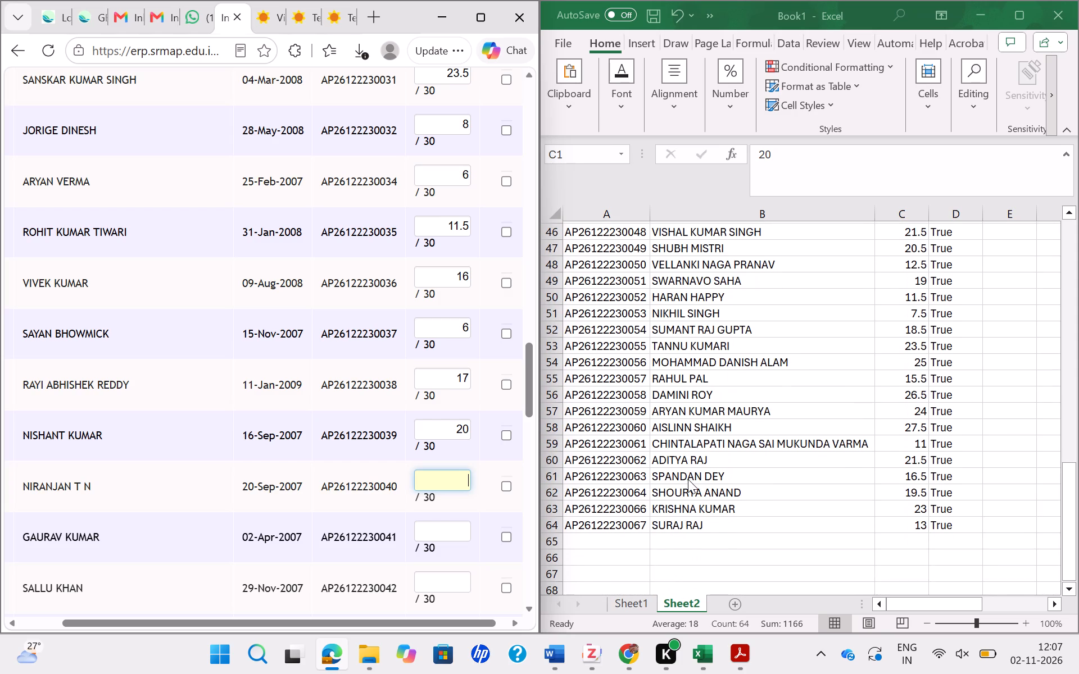
scroll(708, 290, up, 1)
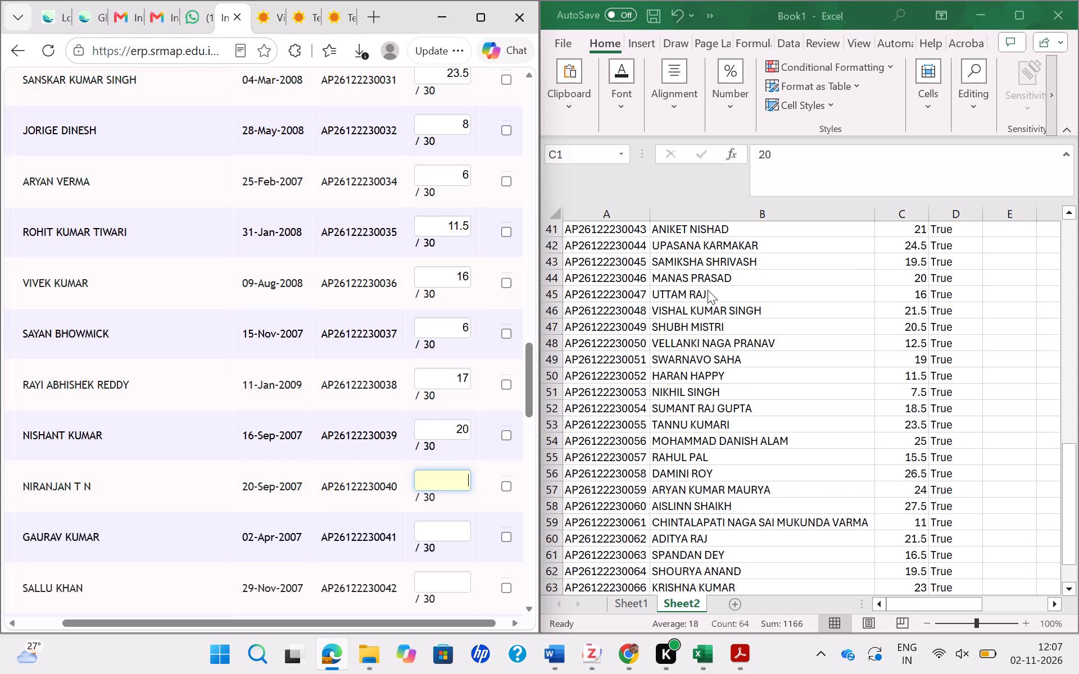
scroll(708, 290, up, 3)
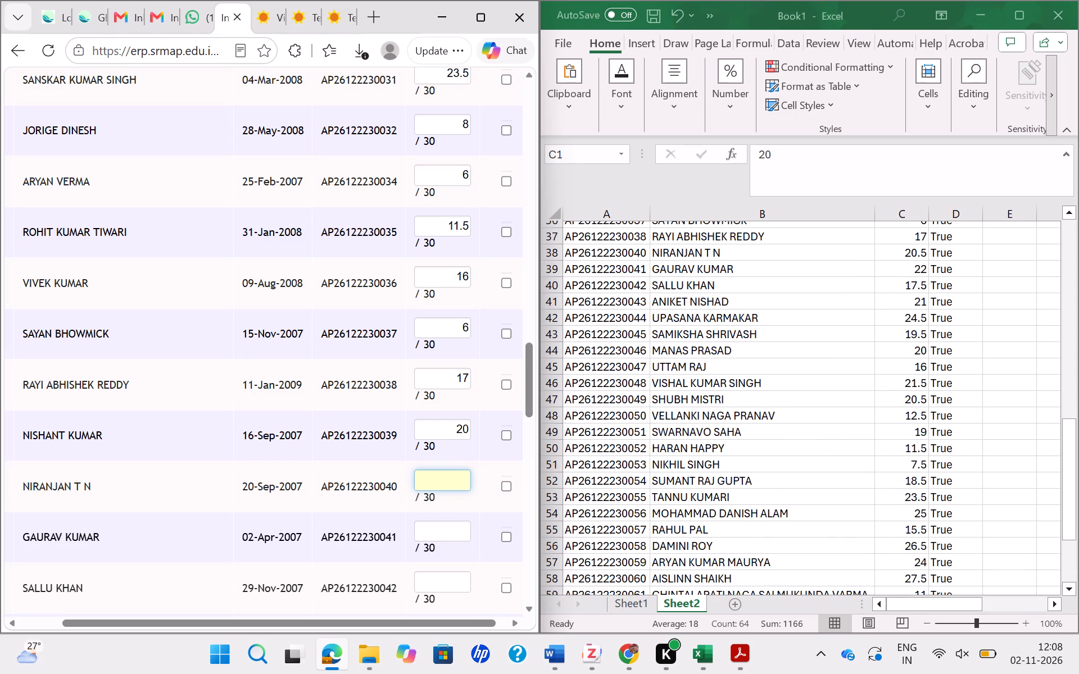
text(20.5)
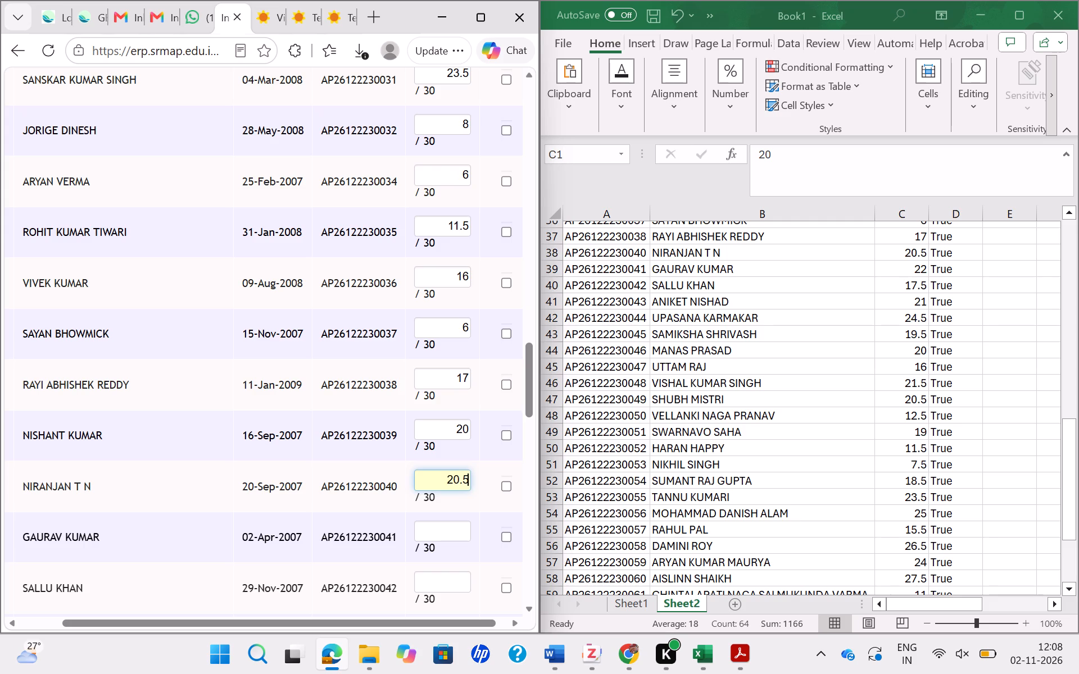
click(455, 532)
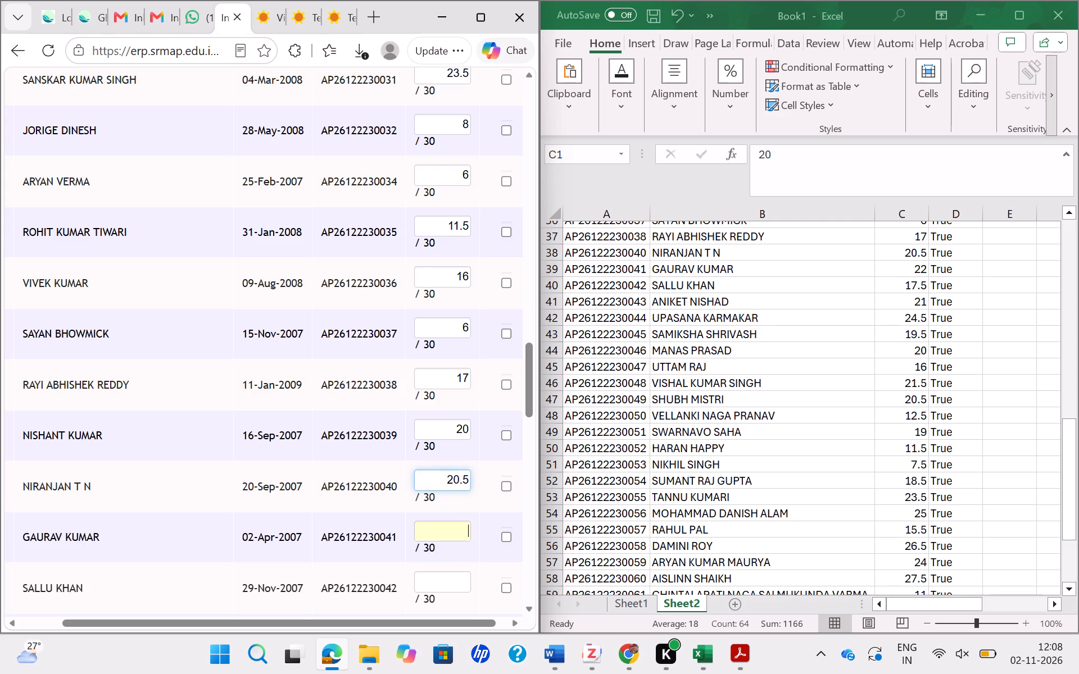
text(22)
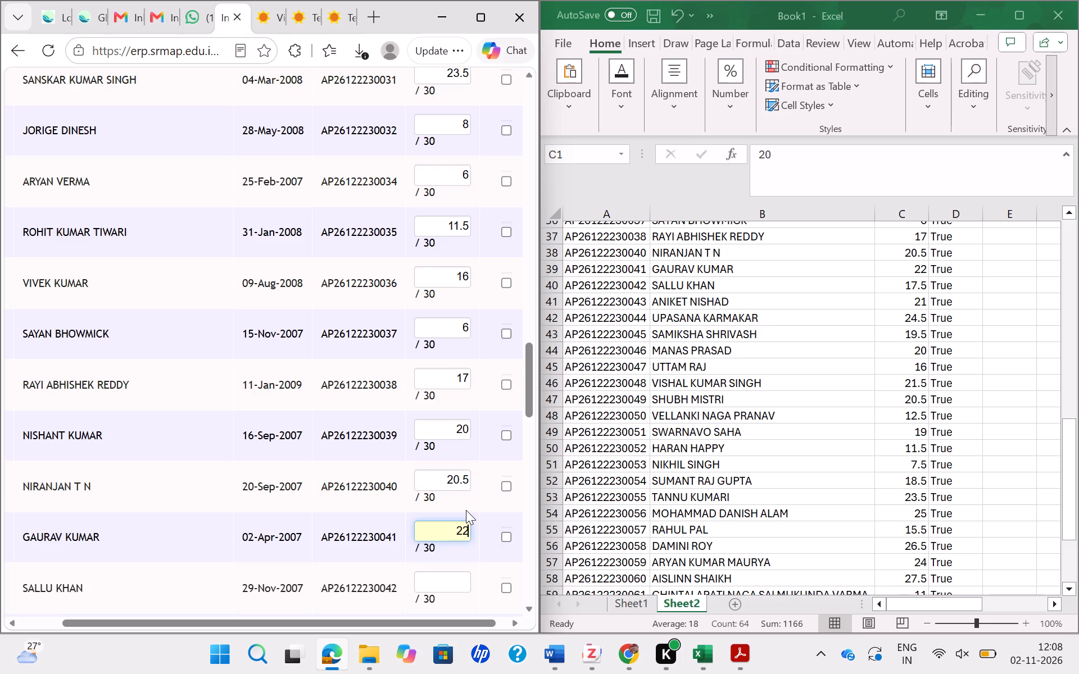
click(450, 590)
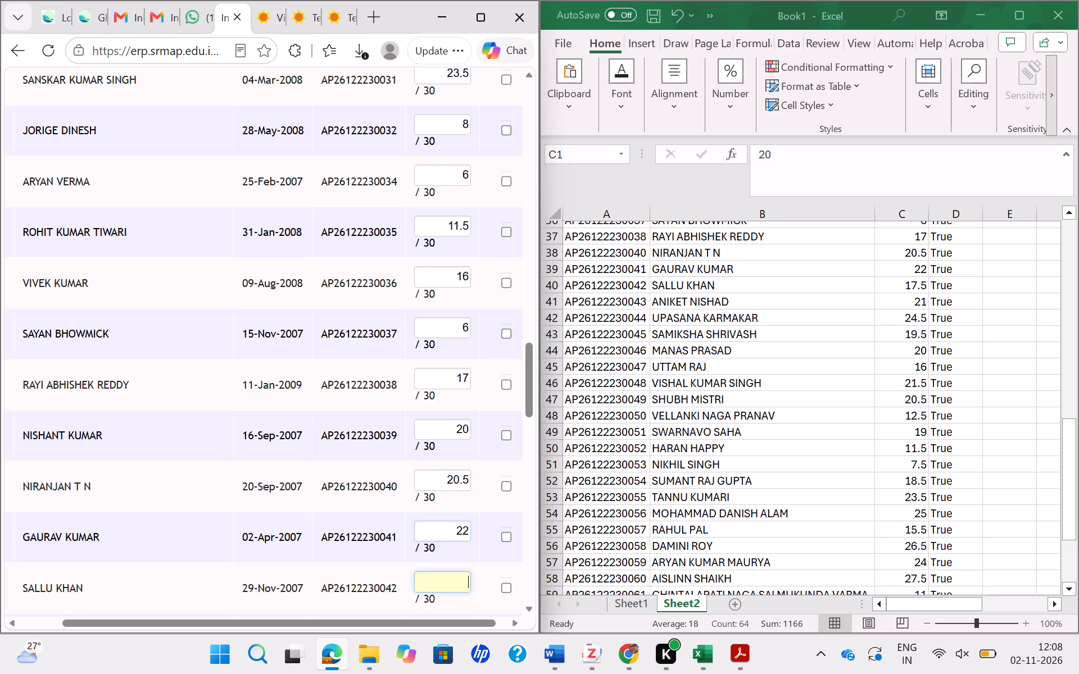
text(17.5)
Enter the marks 21 and 24.5 for serial numbers 41 and 42 in the portal's mark list.
scroll(296, 539, down, 1)
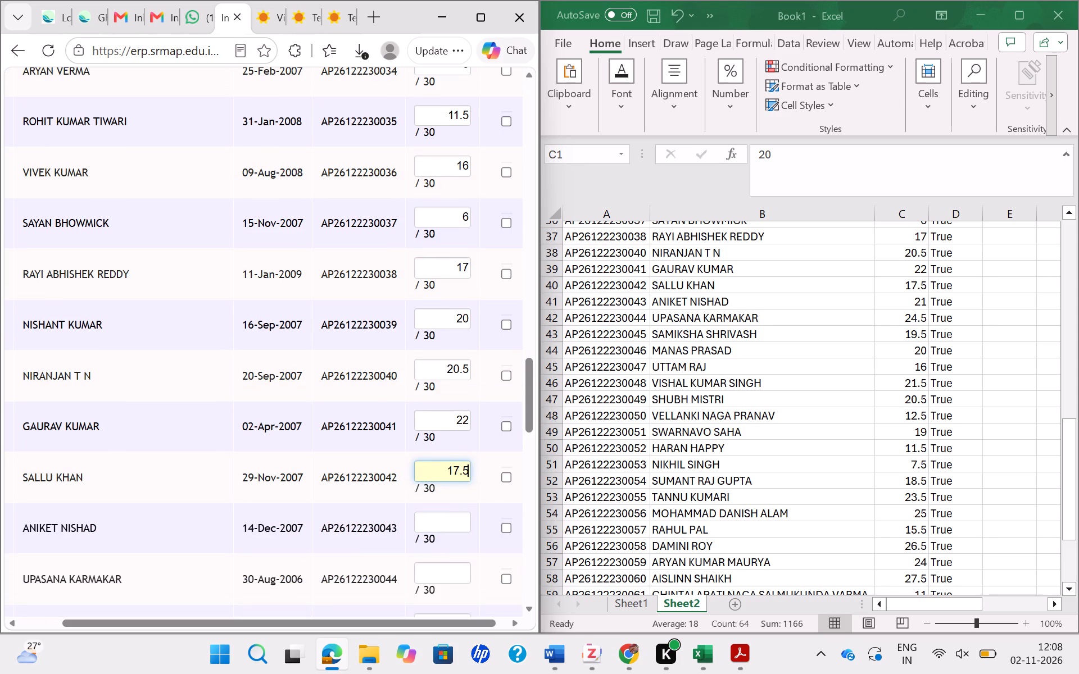
click(434, 521)
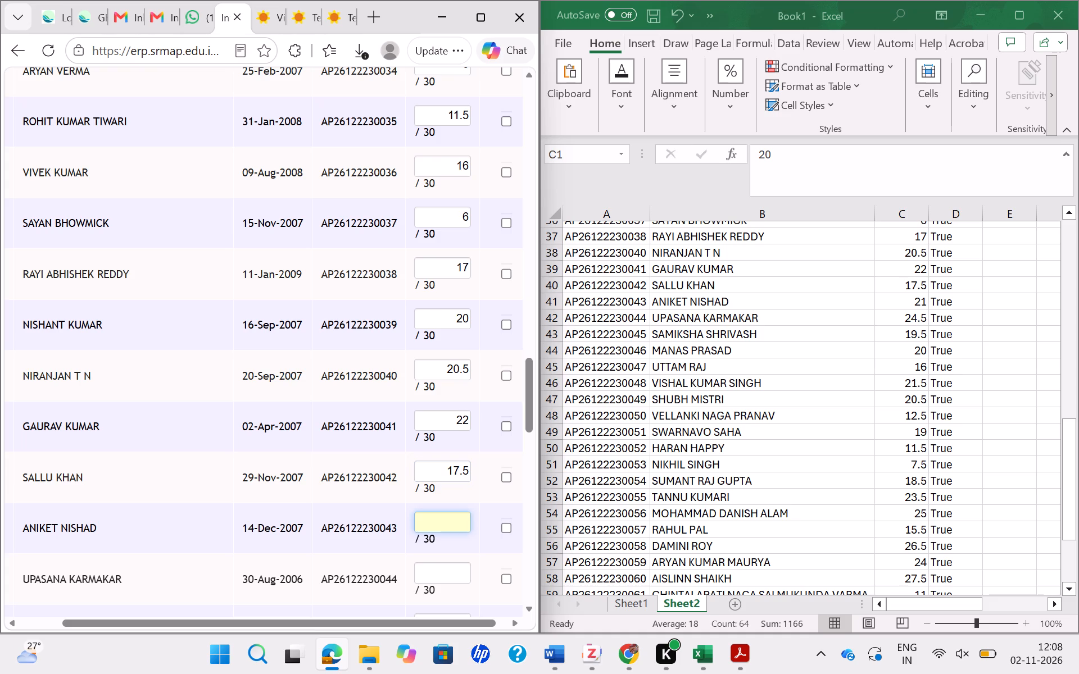
text(21)
scroll(442, 492, down, 2)
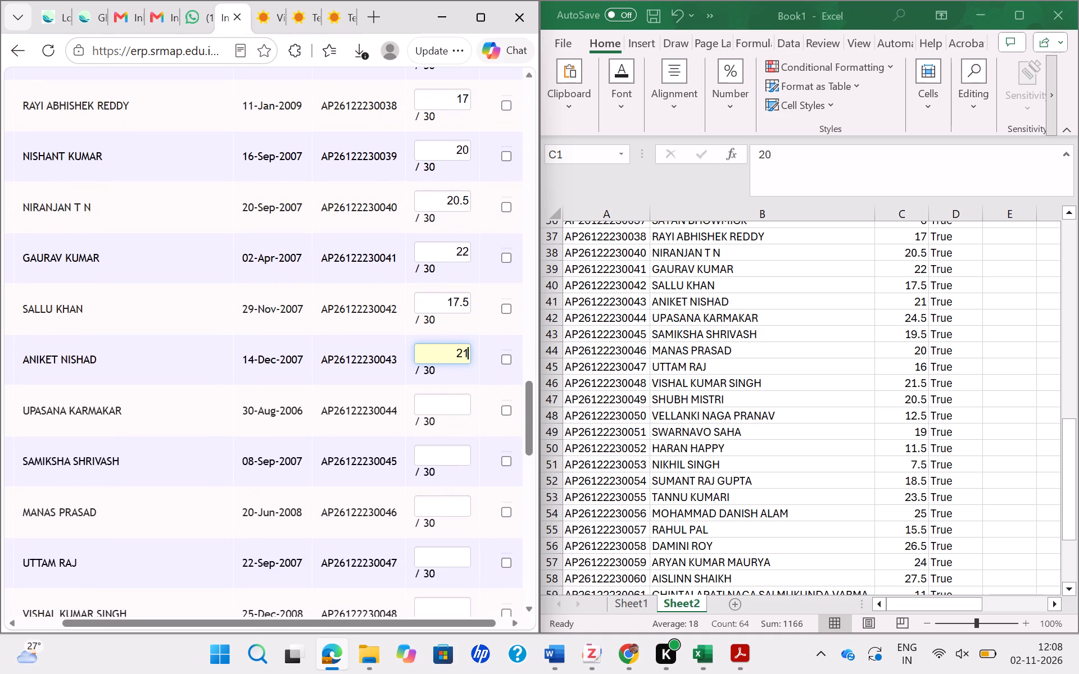
click(448, 402)
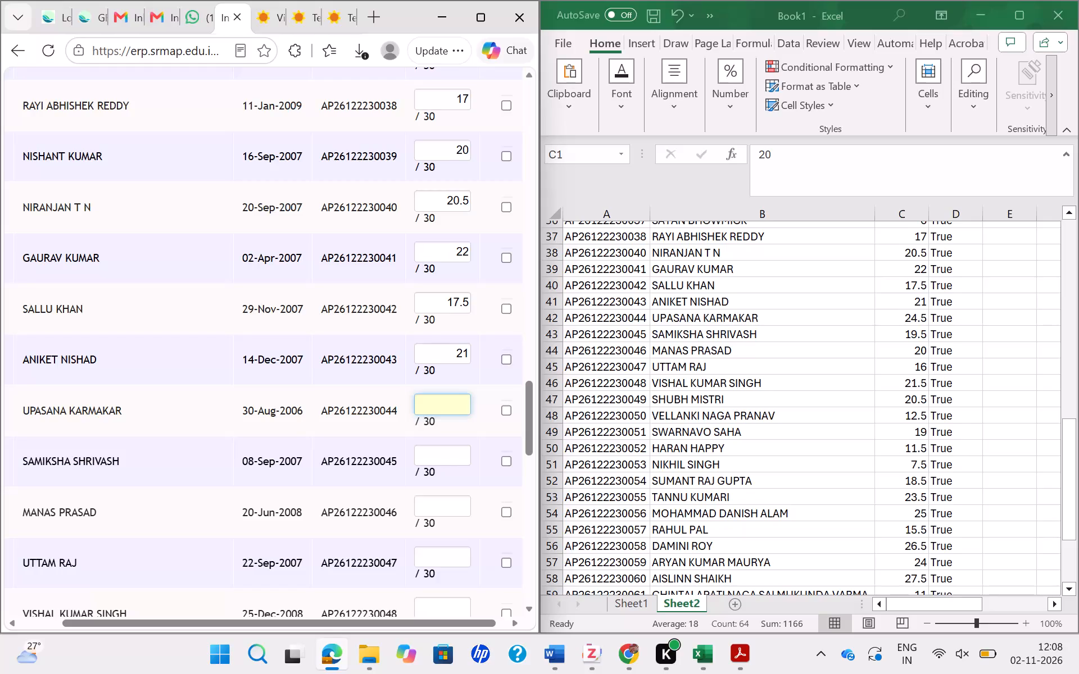
text(024.5)
click(449, 396)
key(BackSpace)
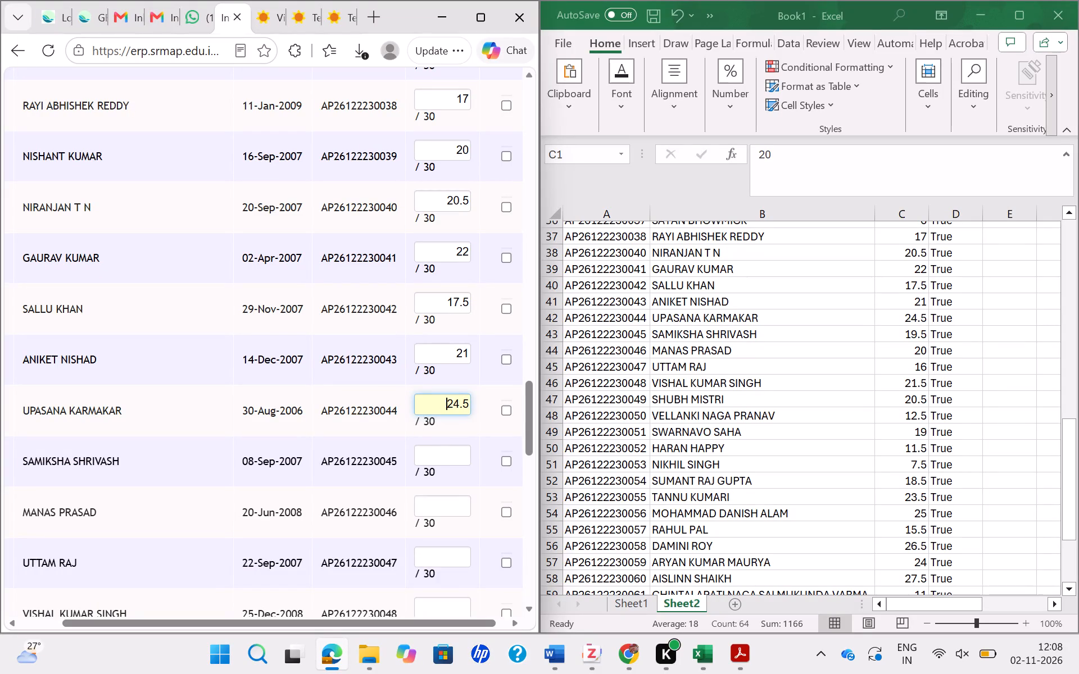
Enter the marks 19.5, 20 and 16 for serial numbers 43 to 45, following Sheet2's next rows.
click(449, 460)
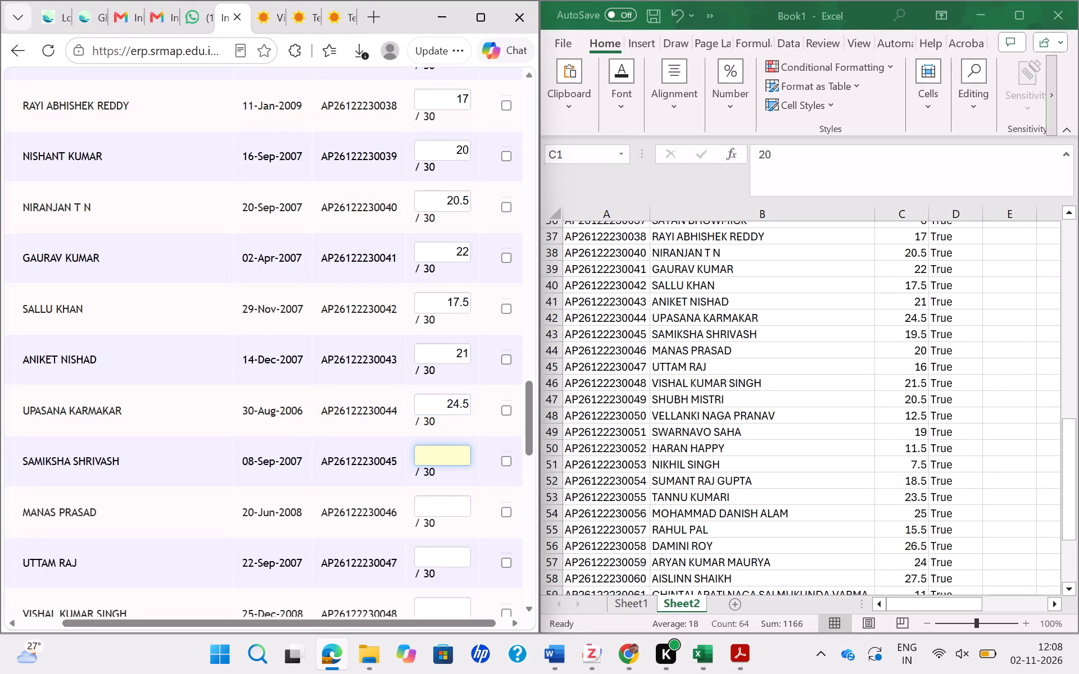
text(19.5)
click(445, 505)
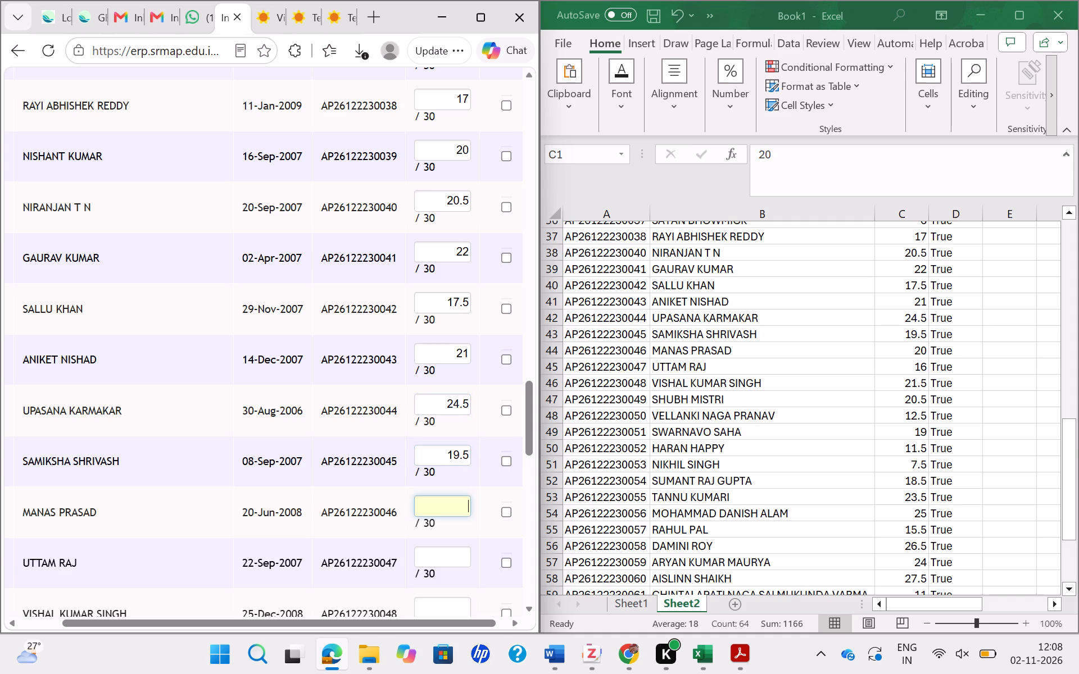
text(20)
click(437, 558)
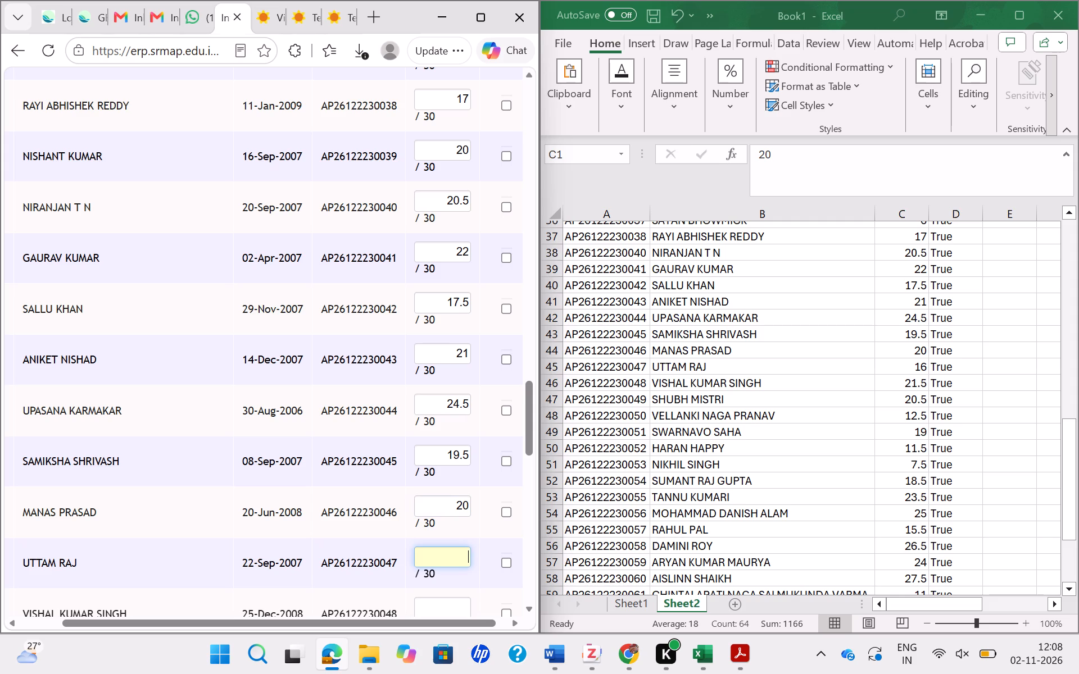
text(16)
Enter the marks 21.5, 20.5, 12.5 and 19 in the portal for the students in Sheet2's rows 46 to 49.
scroll(333, 500, down, 1)
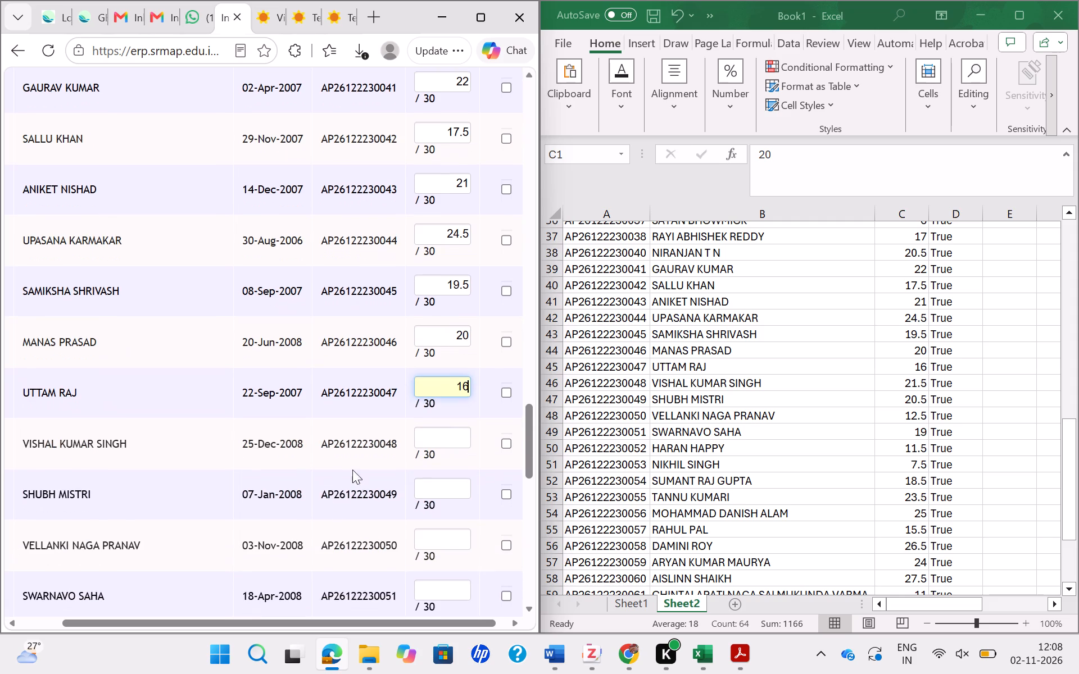
click(438, 432)
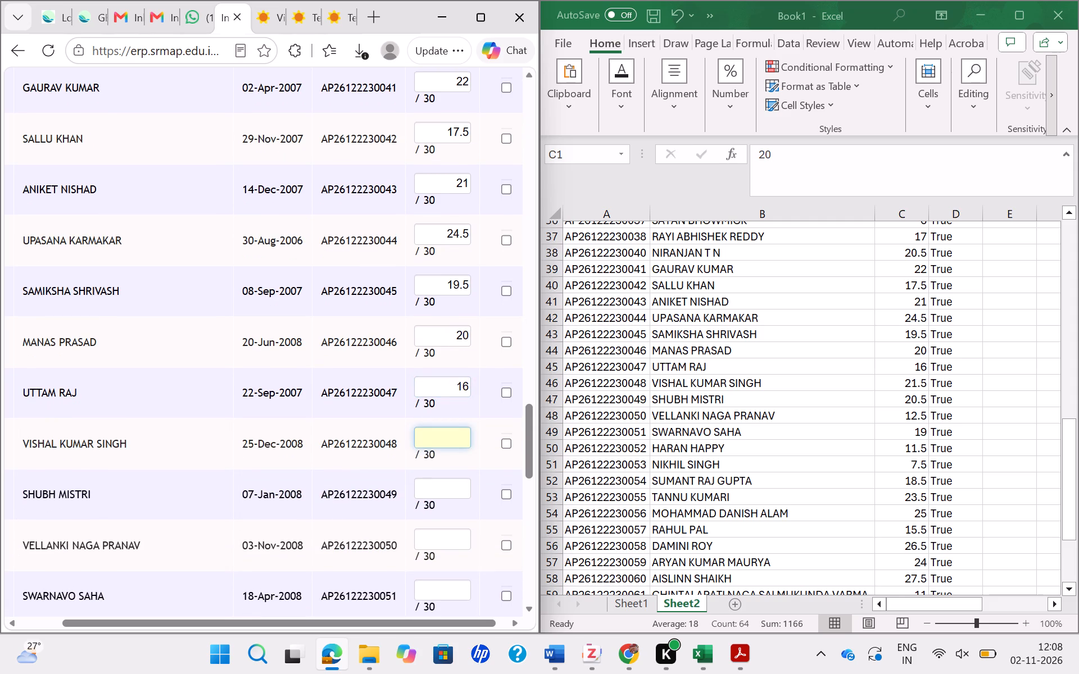
text(21.5)
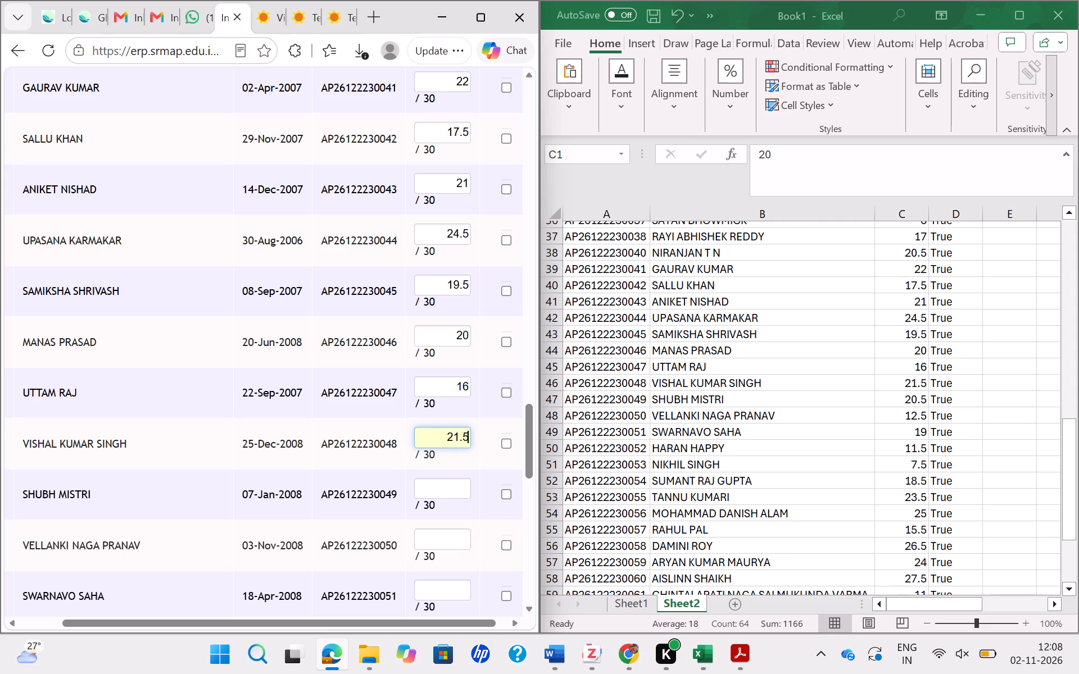
click(436, 488)
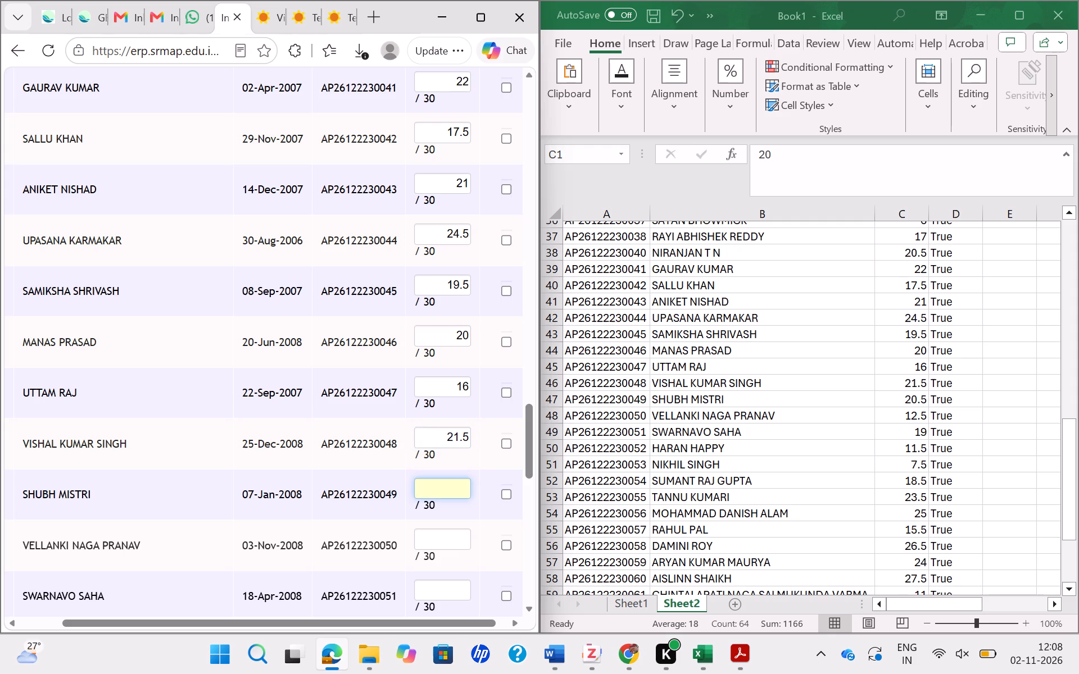
text(20.5)
scroll(300, 503, down, 1)
click(454, 436)
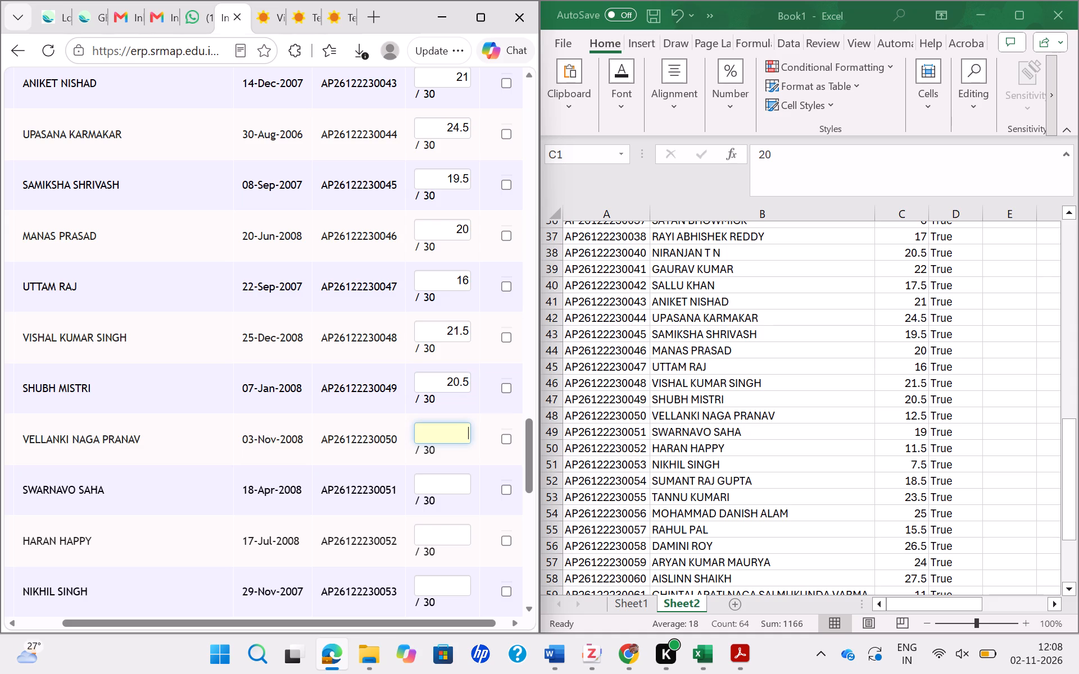
text(12.5)
click(438, 485)
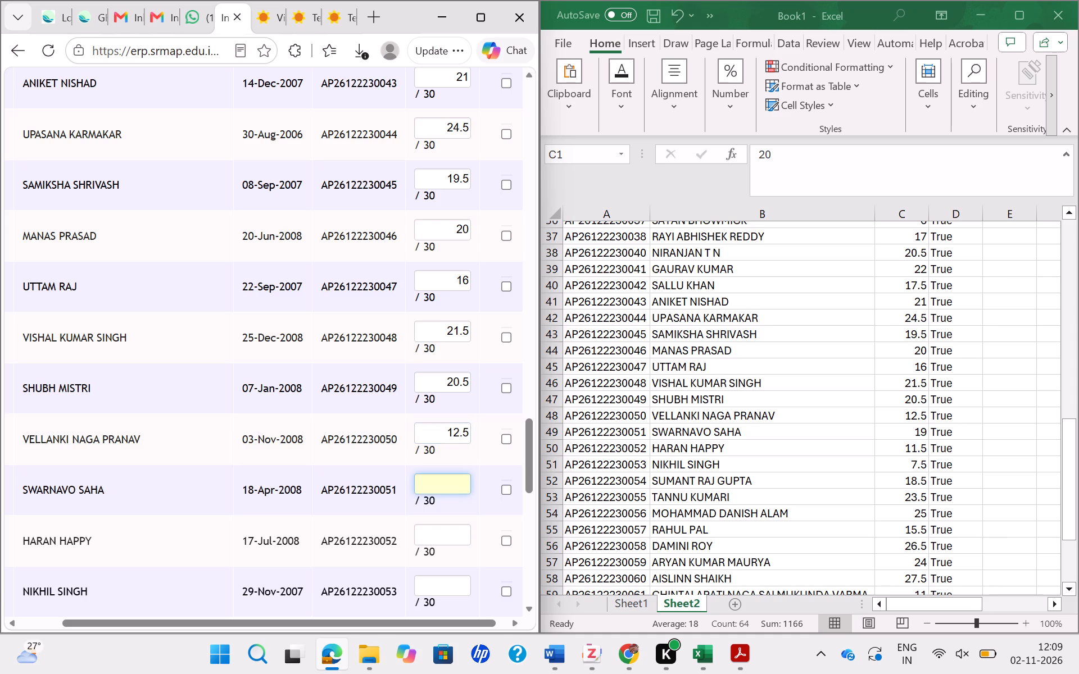
text(19)
Enter the marks 11.5, 7.5 and 18.5 in the portal for the students in Sheet2's rows 50 to 52.
scroll(345, 486, down, 1)
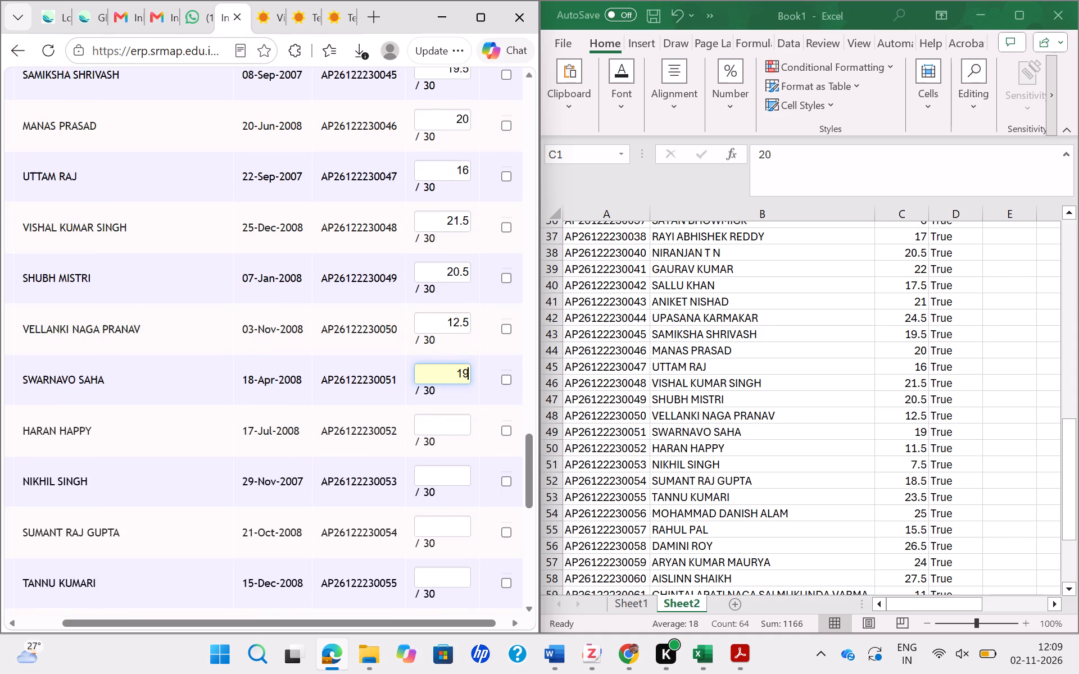
scroll(345, 486, down, 1)
click(450, 404)
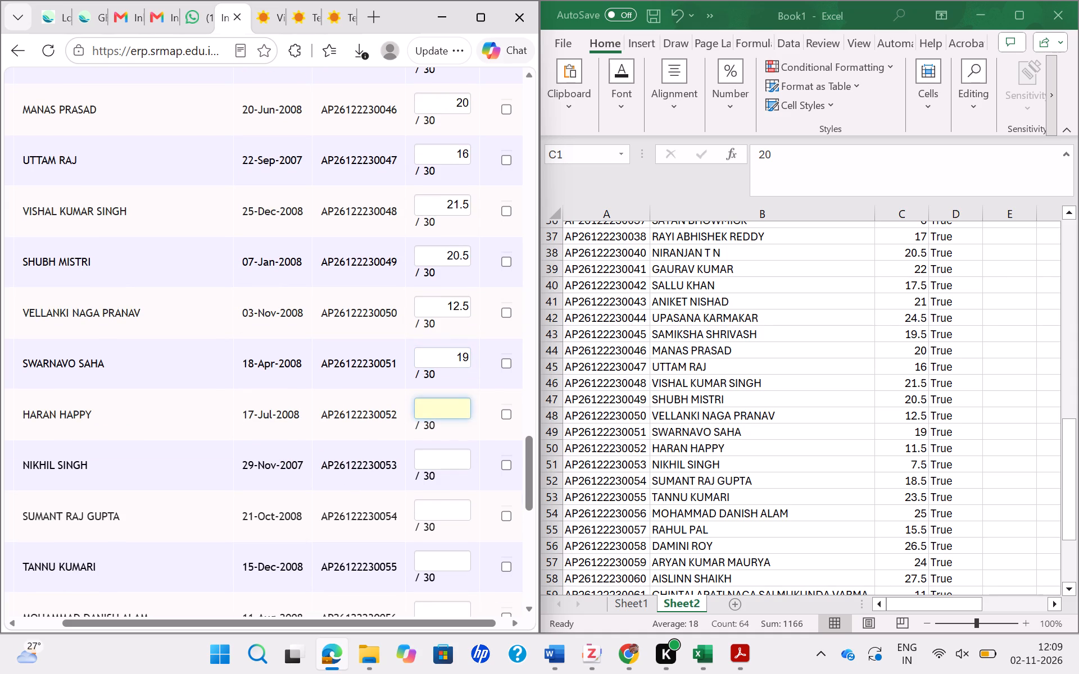
text(11.5)
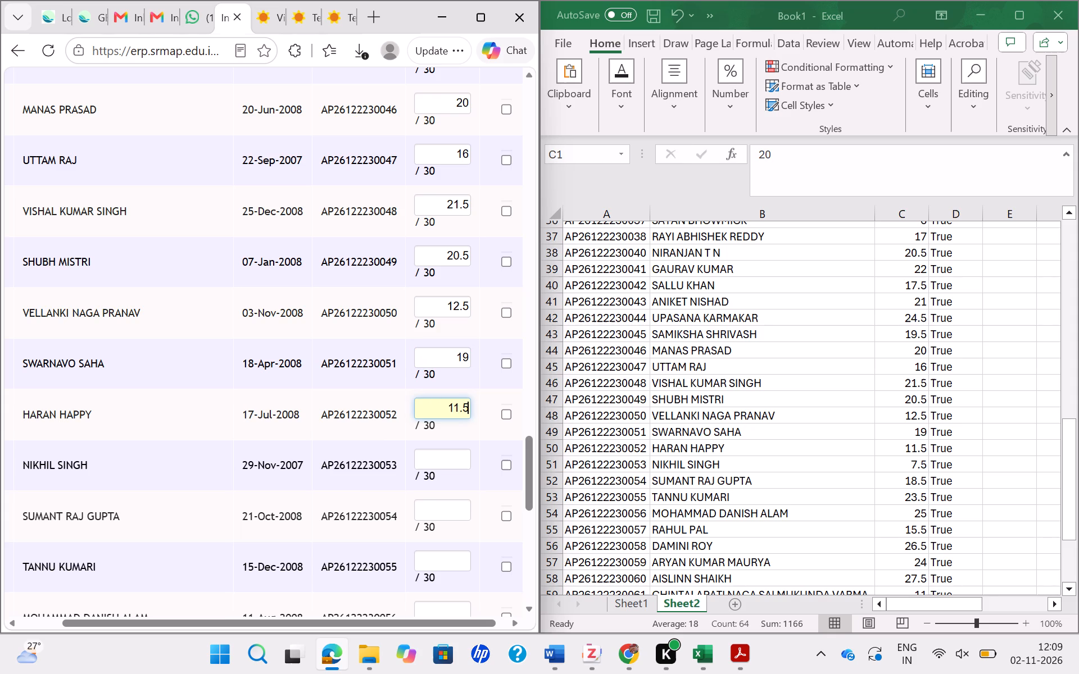
click(436, 465)
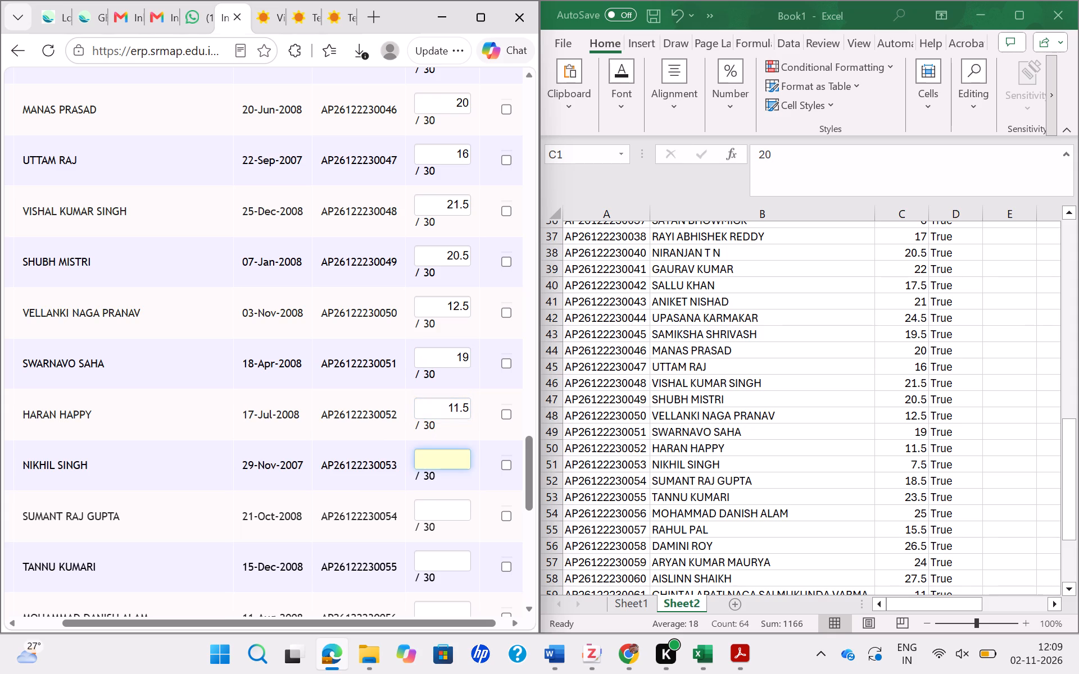
text(7.5)
click(437, 516)
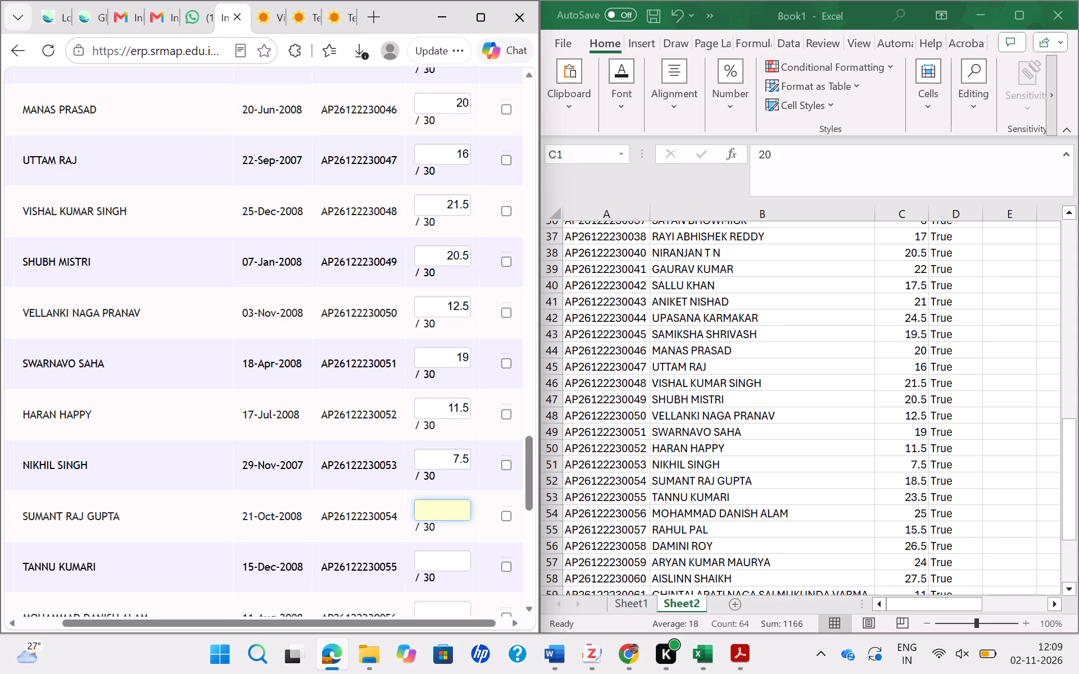
text(18.5)
Enter the marks 23.5, 25, 15.5 and 26.5 in the portal for the students in Sheet2's rows 53 to 56.
scroll(359, 501, down, 1)
click(448, 453)
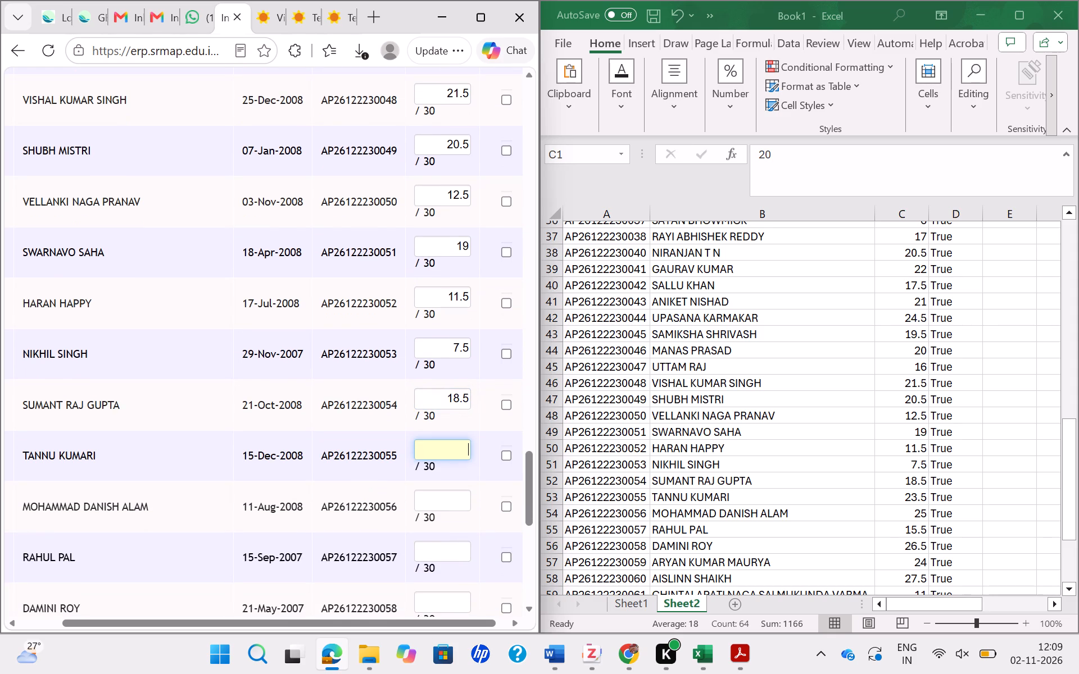
text(23.5)
click(442, 498)
scroll(337, 495, down, 1)
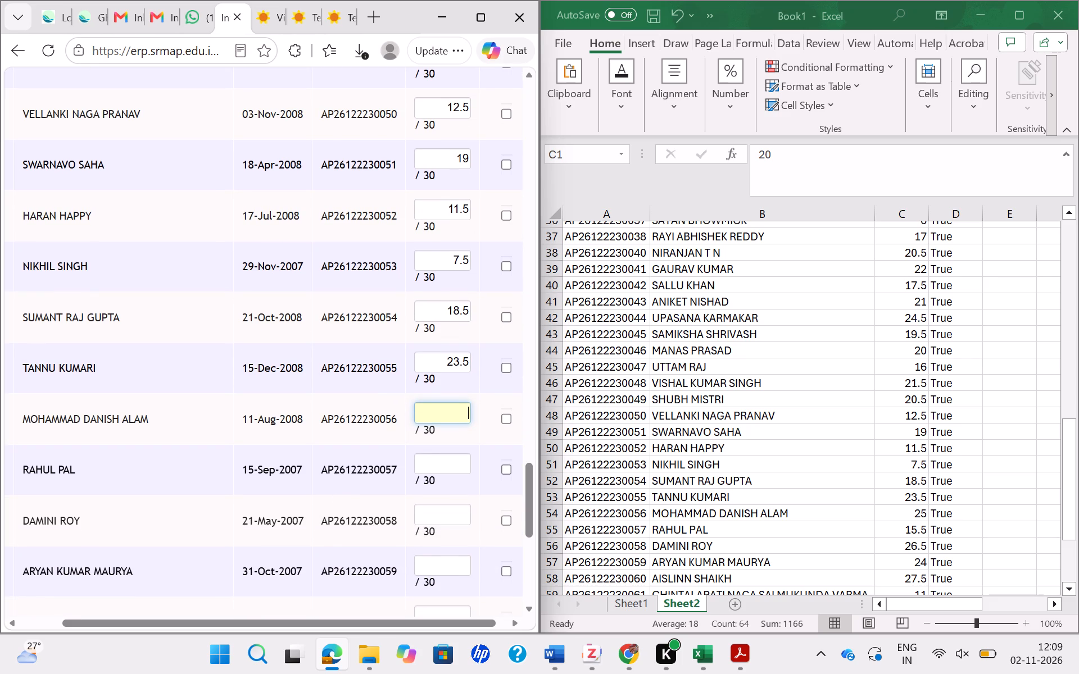
text(25)
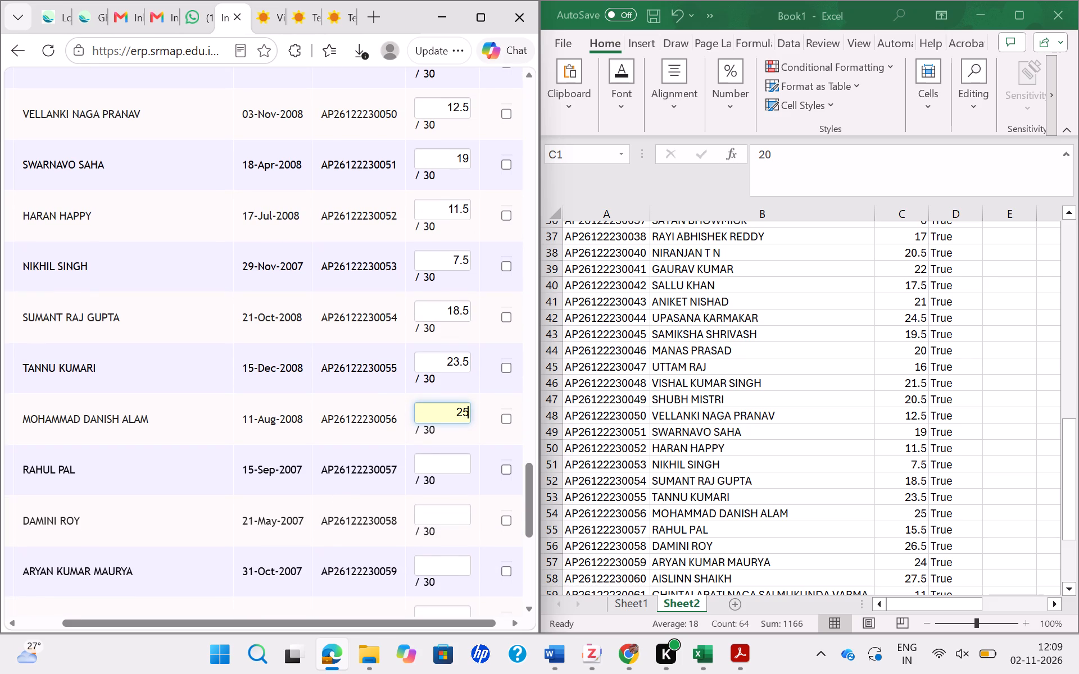
click(428, 464)
text(15.5)
click(441, 509)
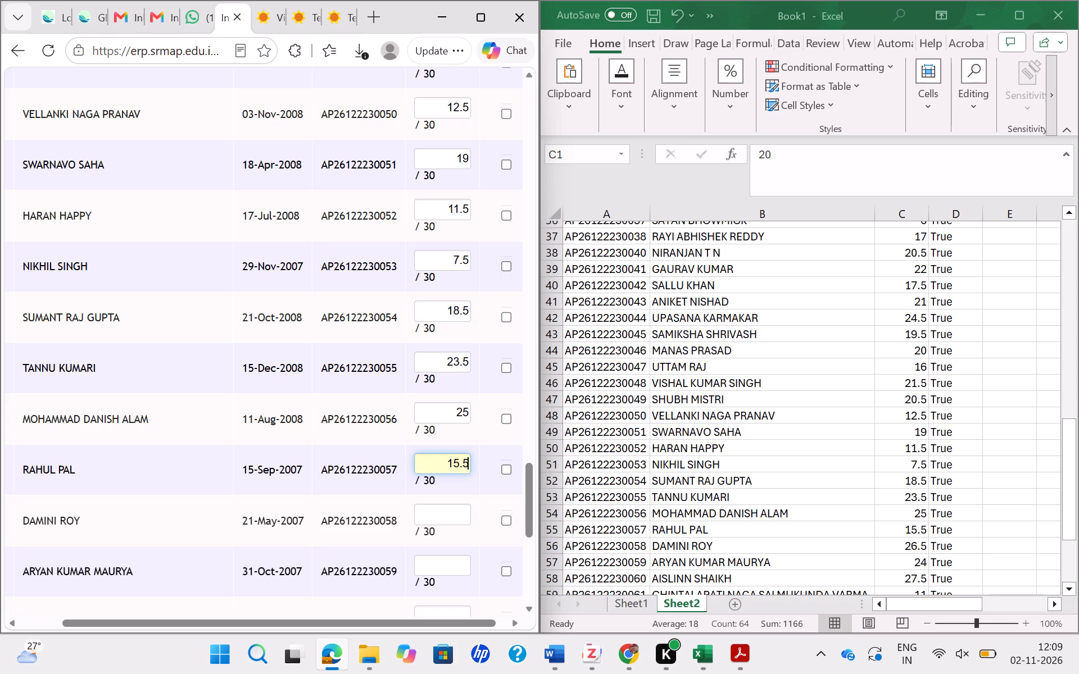
text(26.5)
Enter the marks 24, 27.5 and 11 in the portal for the students in Sheet2's rows 57 to 59.
scroll(311, 444, down, 1)
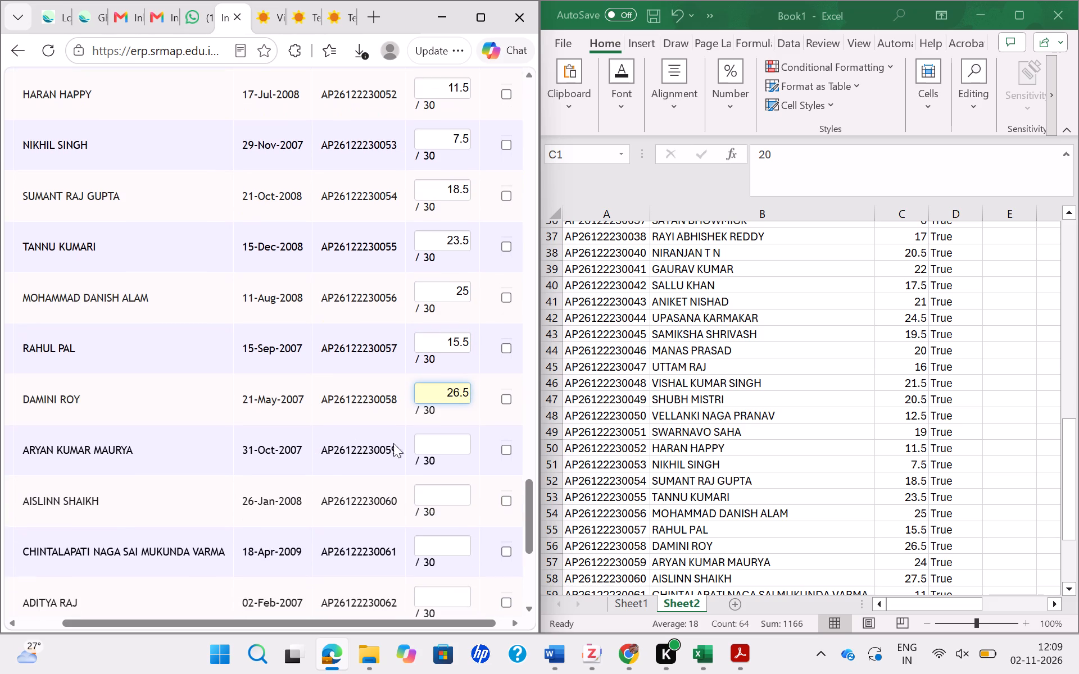
click(433, 438)
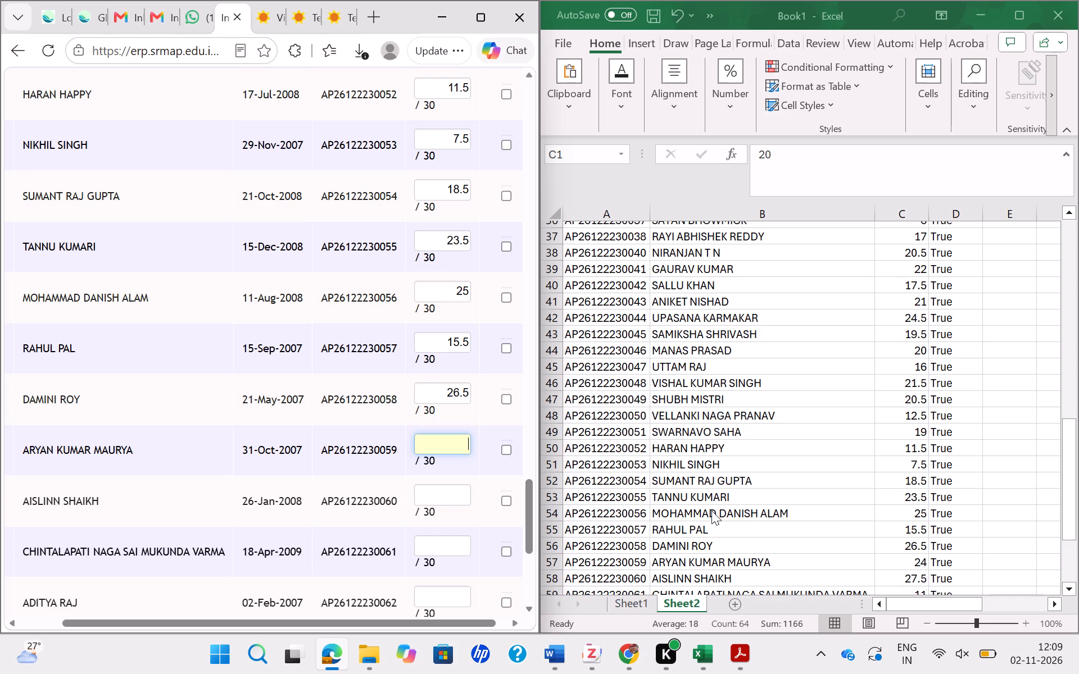
text(24)
scroll(633, 541, down, 1)
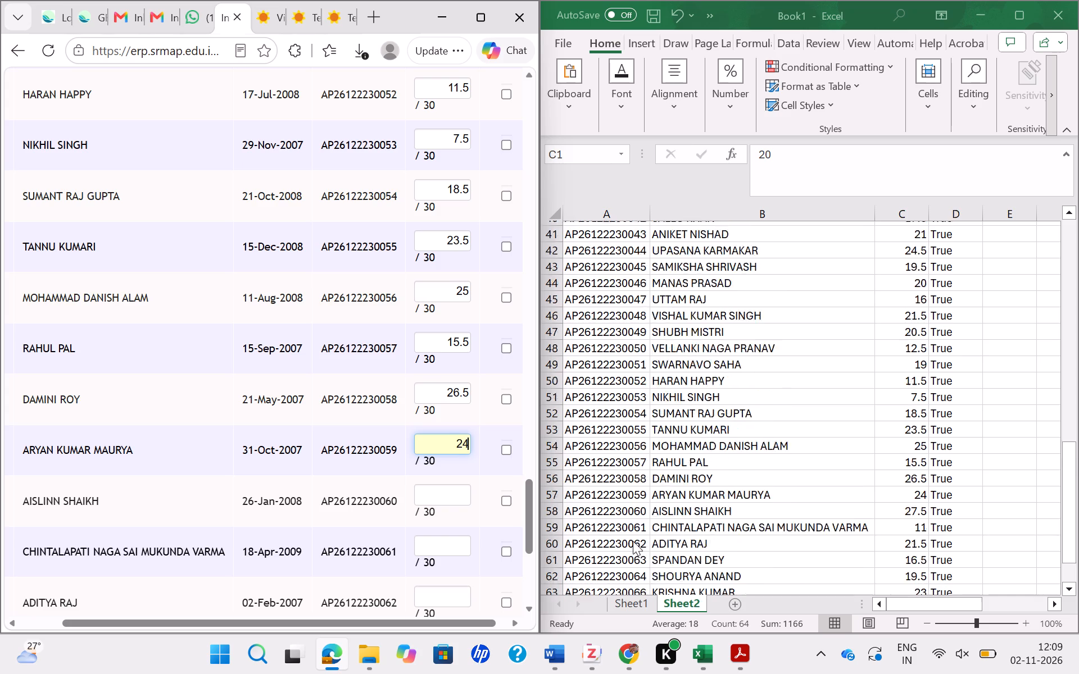
scroll(633, 541, down, 1)
scroll(386, 493, down, 1)
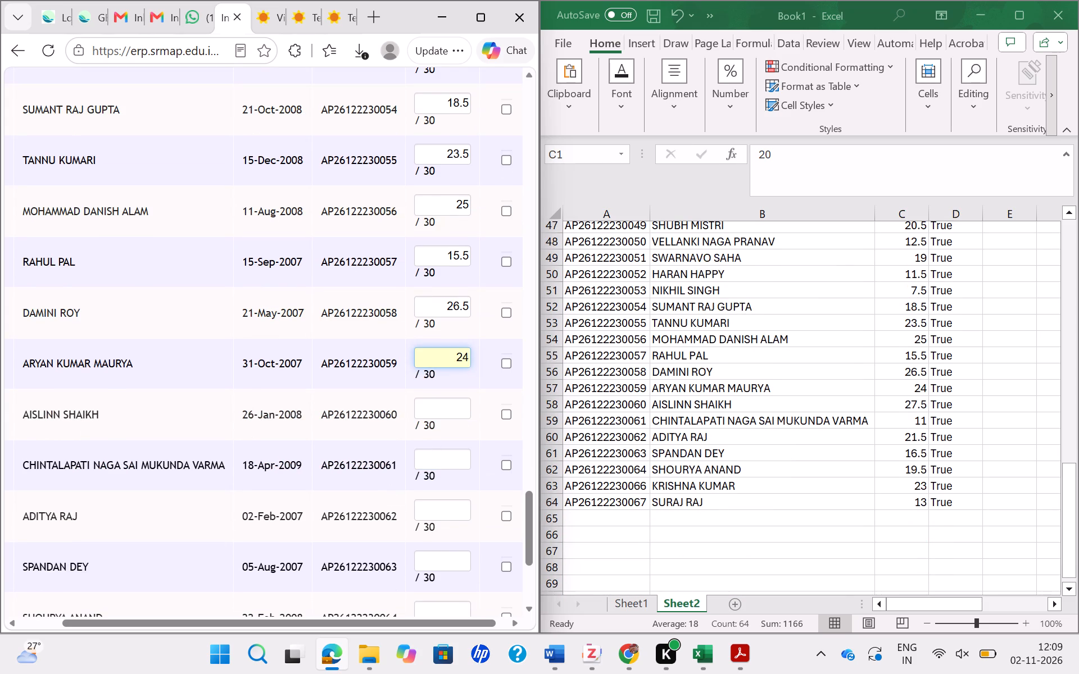
click(449, 407)
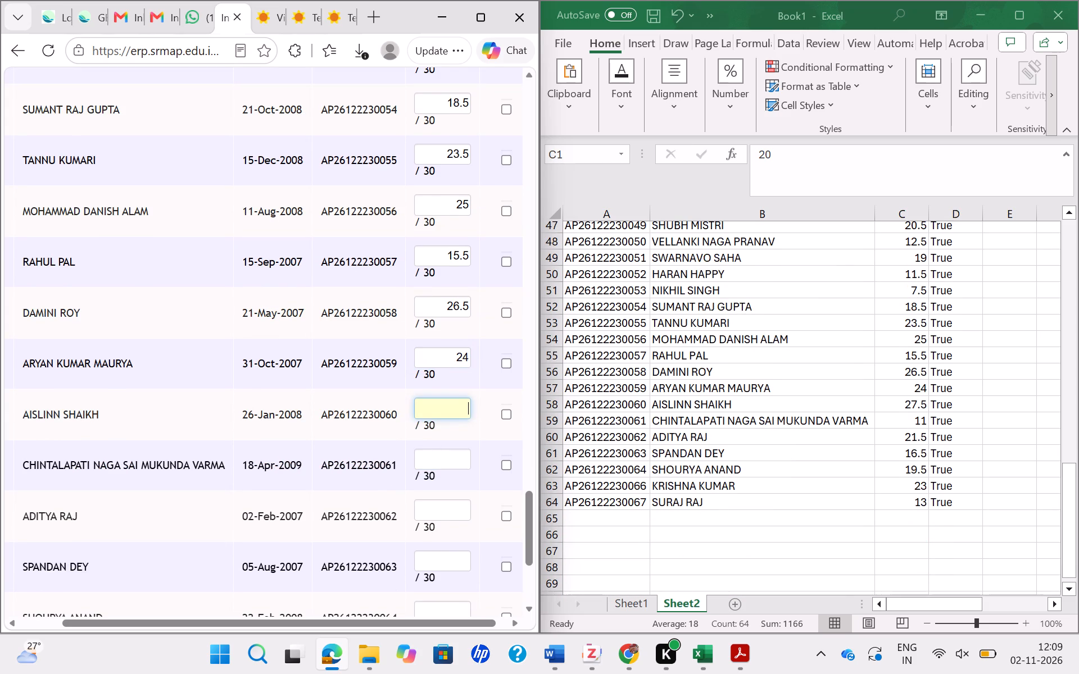
text(27.5)
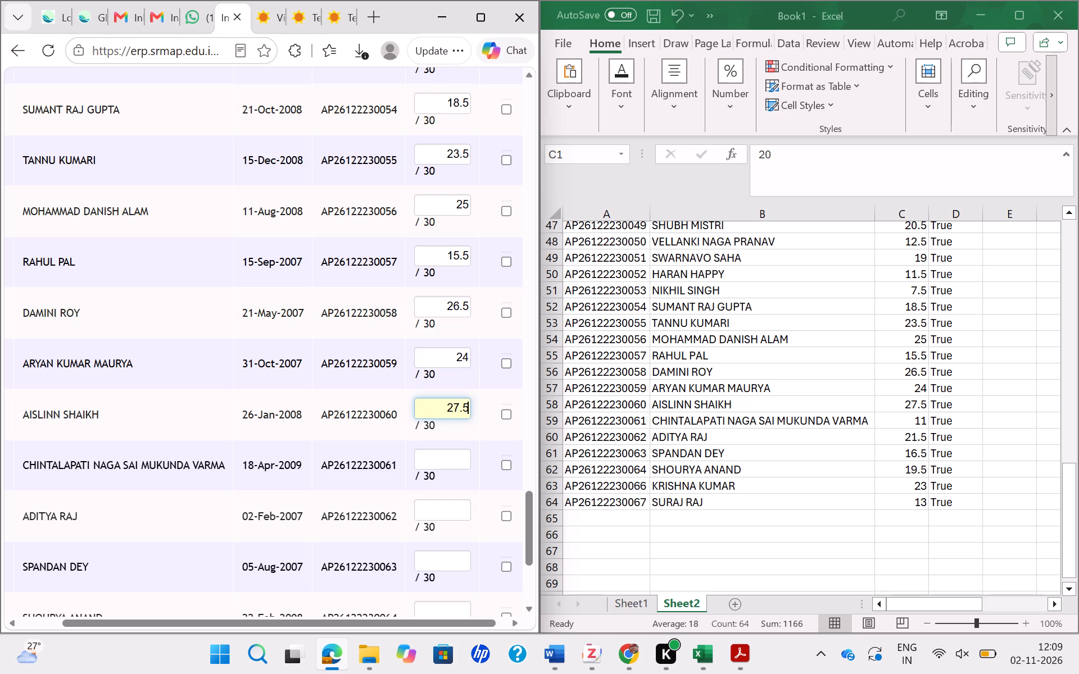
click(434, 463)
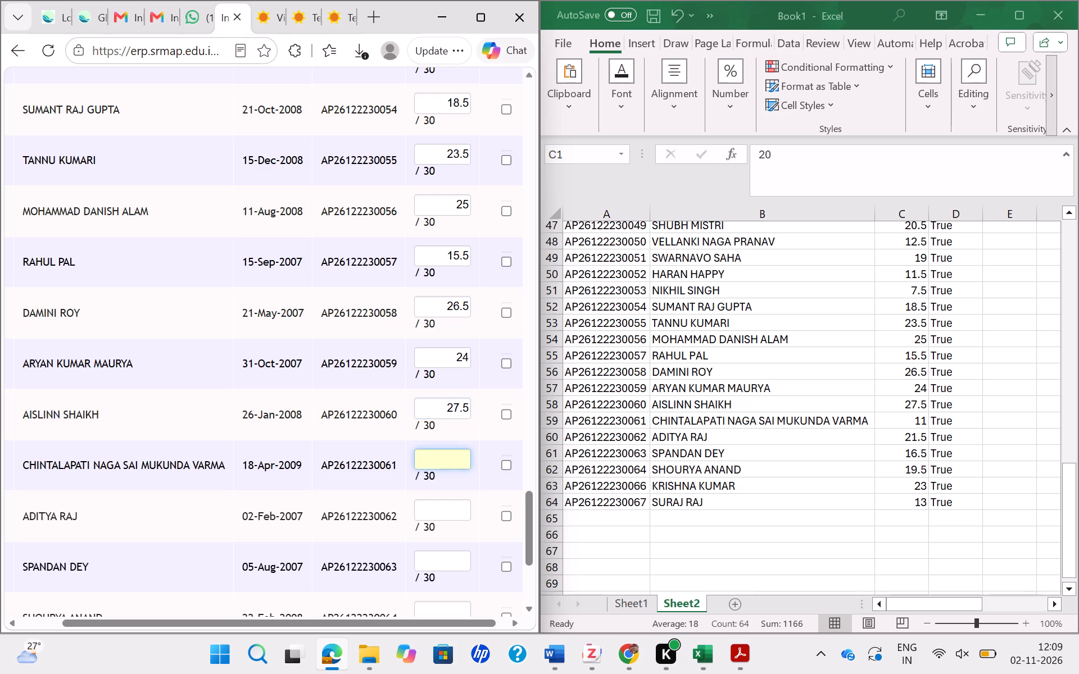
text(11)
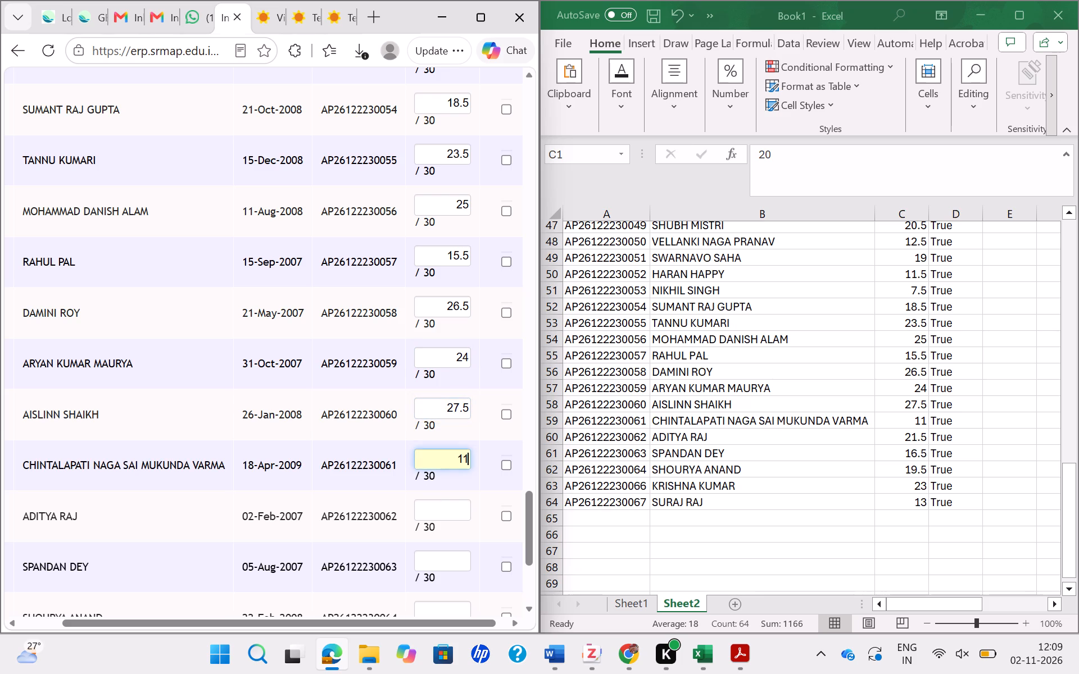
Enter the marks 21.5, 16.5 and 19.5 in the portal for the students in Sheet2's rows 60 to 62.
click(429, 509)
text(21.5)
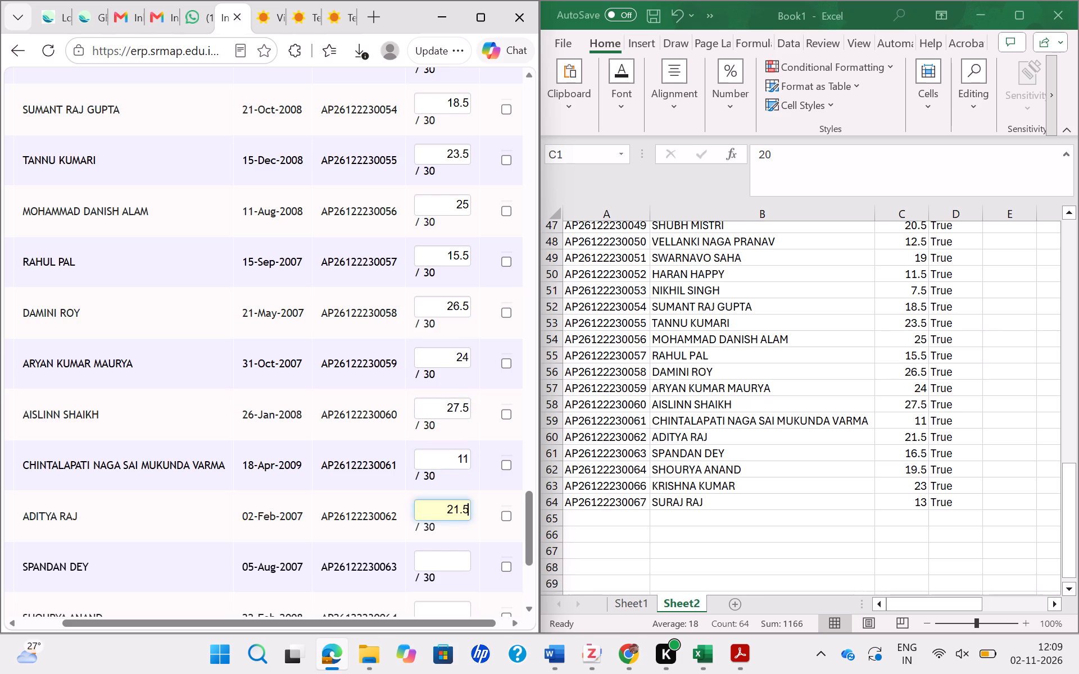
click(441, 560)
text(16.6)
key(BackSpace)
key(5)
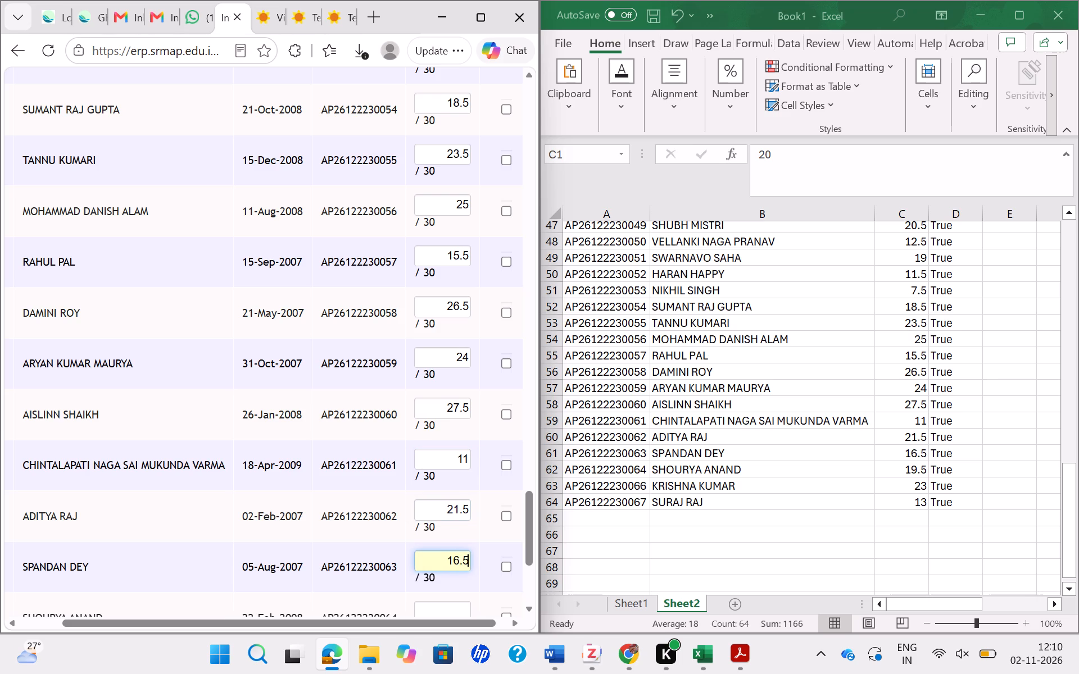
scroll(288, 491, down, 1)
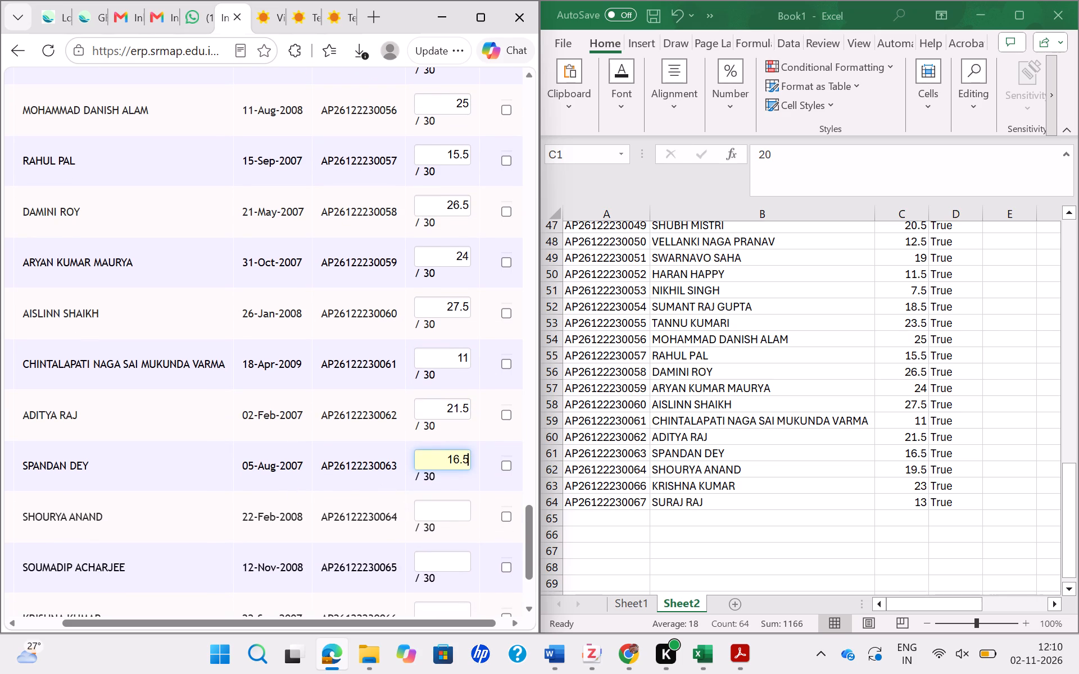
click(442, 513)
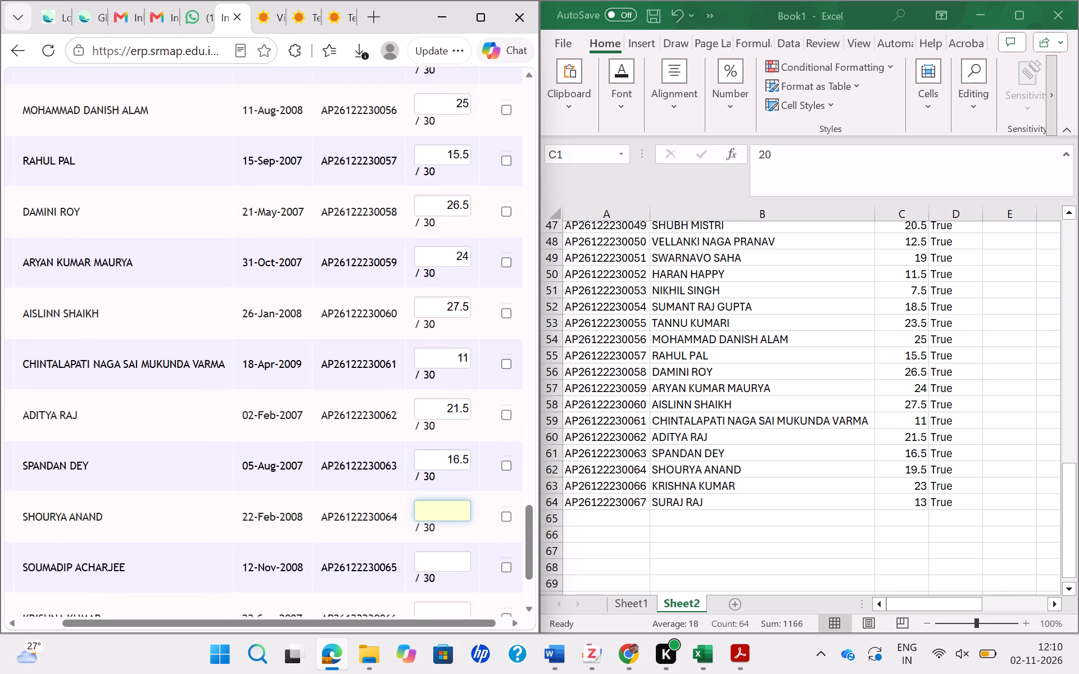
text(19.5)
Tick the Absent checkbox for the portal student missing from Sheet2 between rows 62 and 63.
click(442, 561)
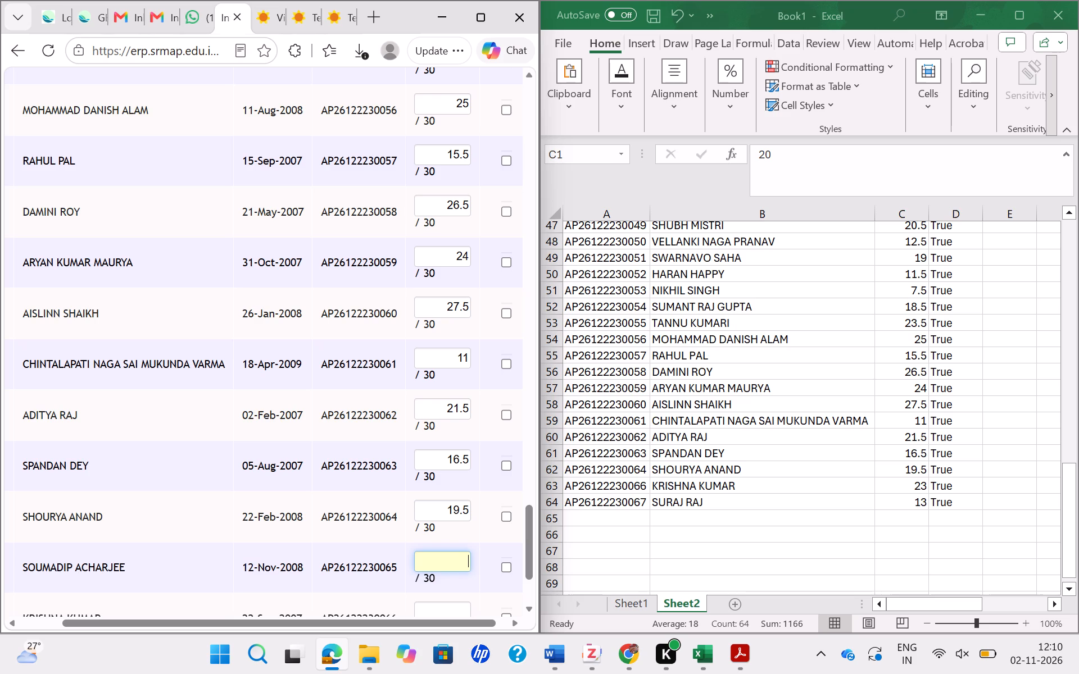
scroll(442, 561, down, 1)
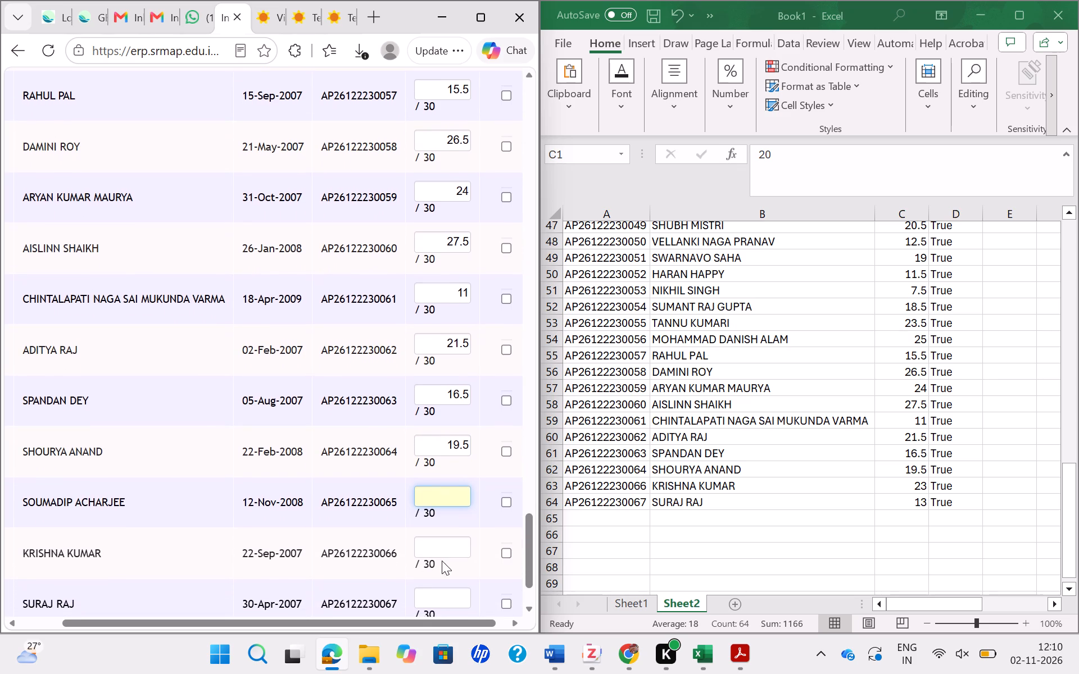
click(510, 504)
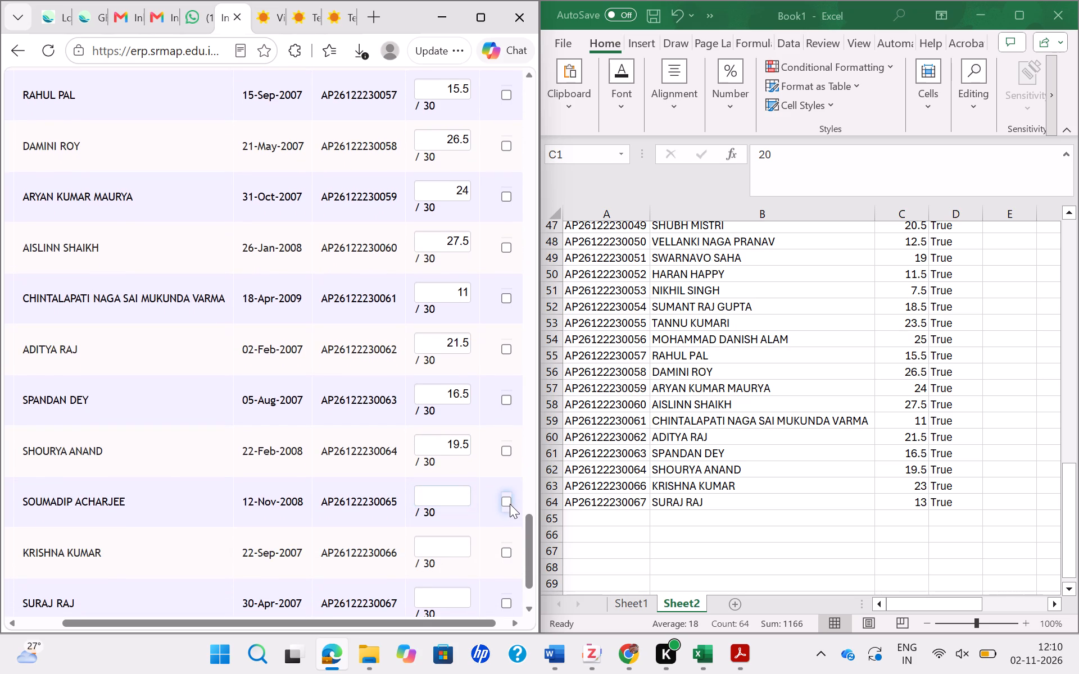
scroll(410, 537, down, 1)
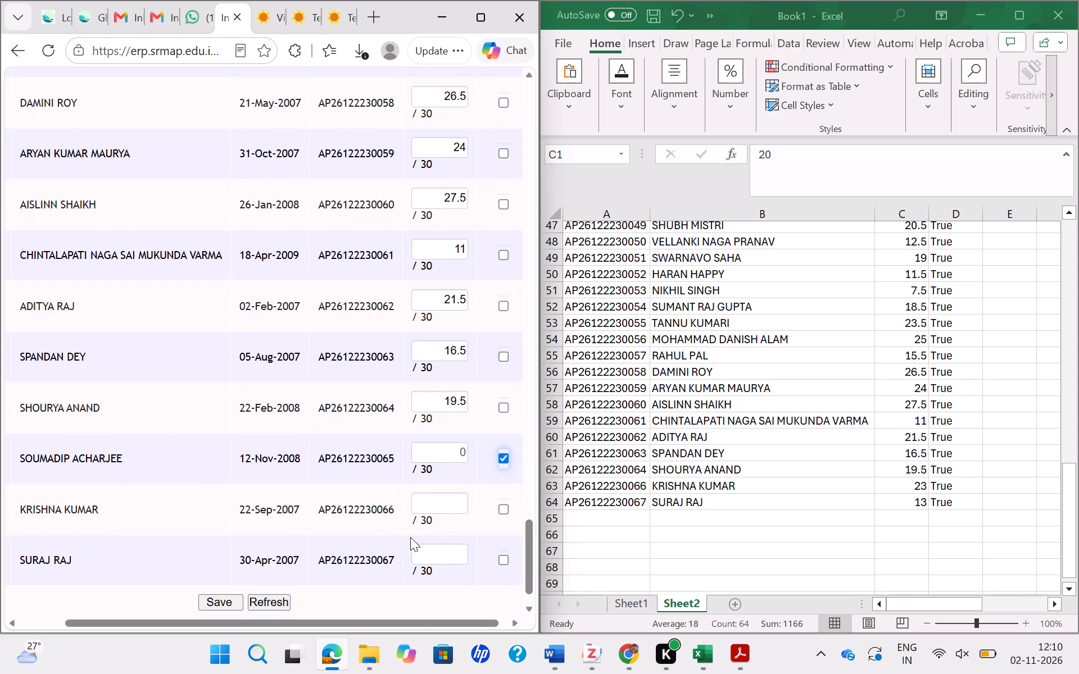
Enter the marks 23 and 13 in the portal for the students in Sheet2's rows 63 and 64.
click(437, 508)
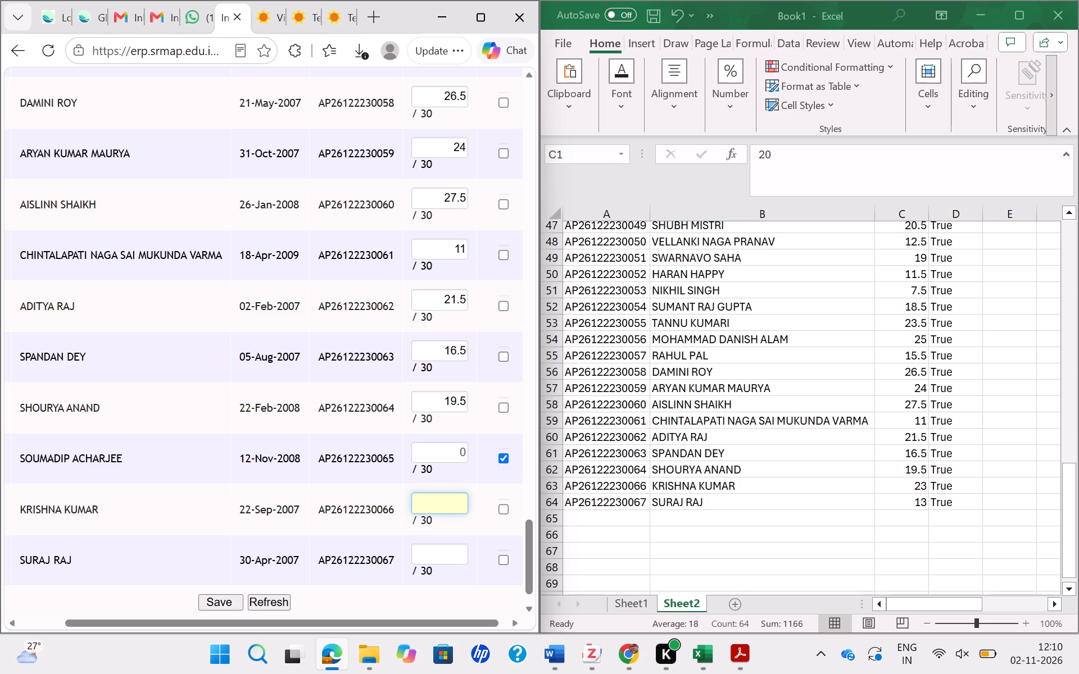
text(23)
click(428, 555)
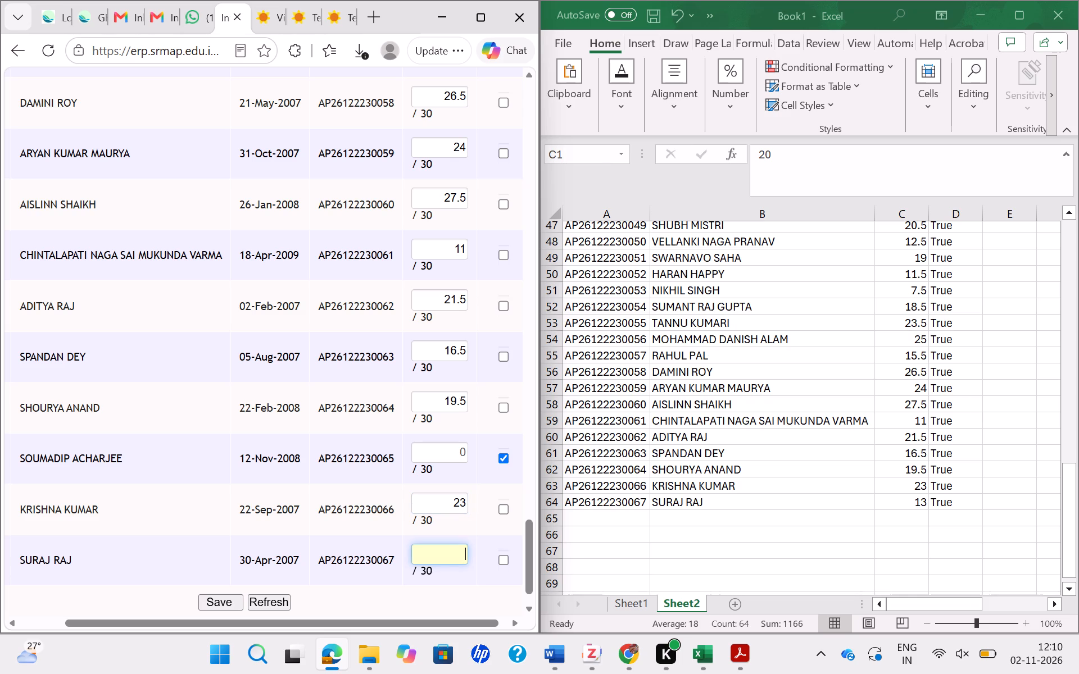
text(13)
Save the completed internal mark entry in the portal and confirm the save.
scroll(665, 450, up, 4)
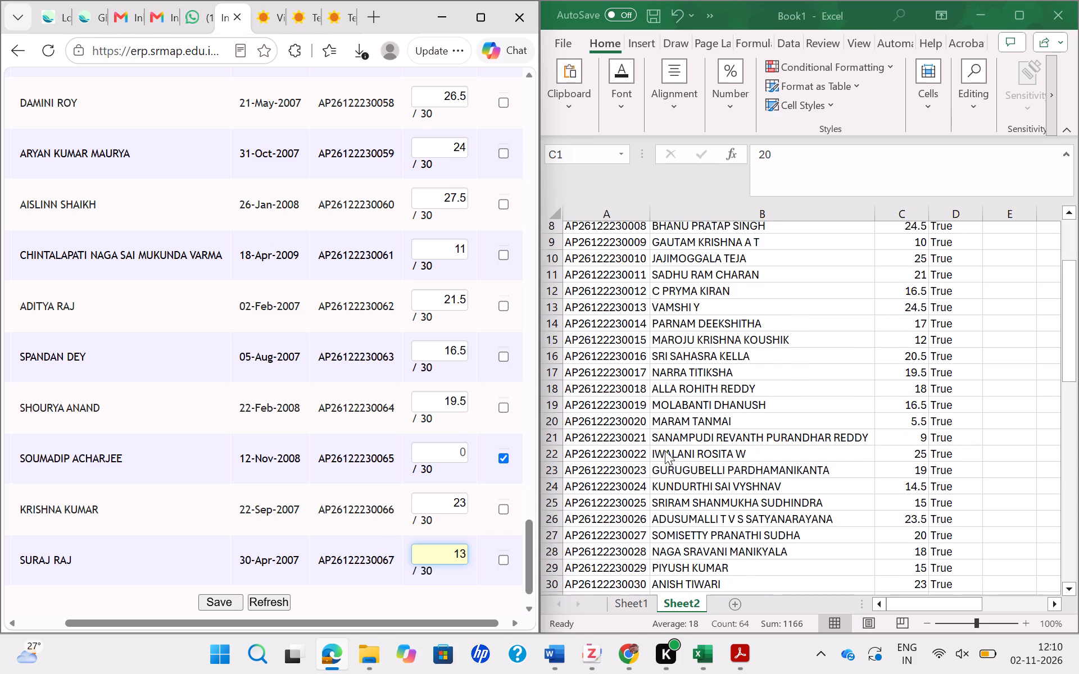
scroll(665, 450, up, 1)
click(213, 607)
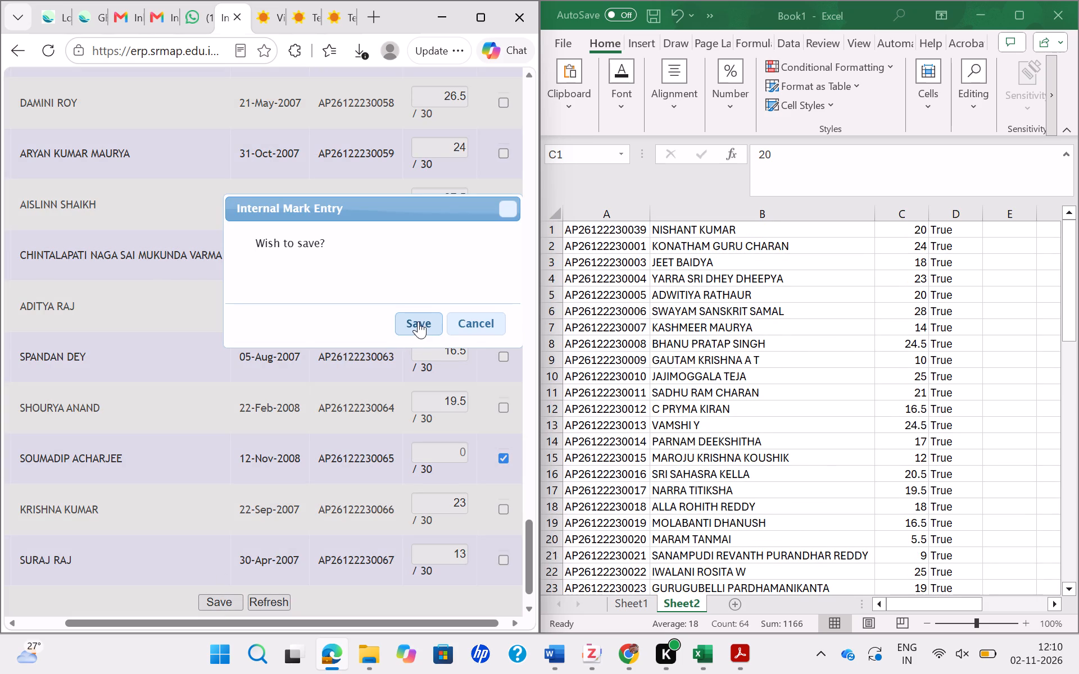
click(418, 321)
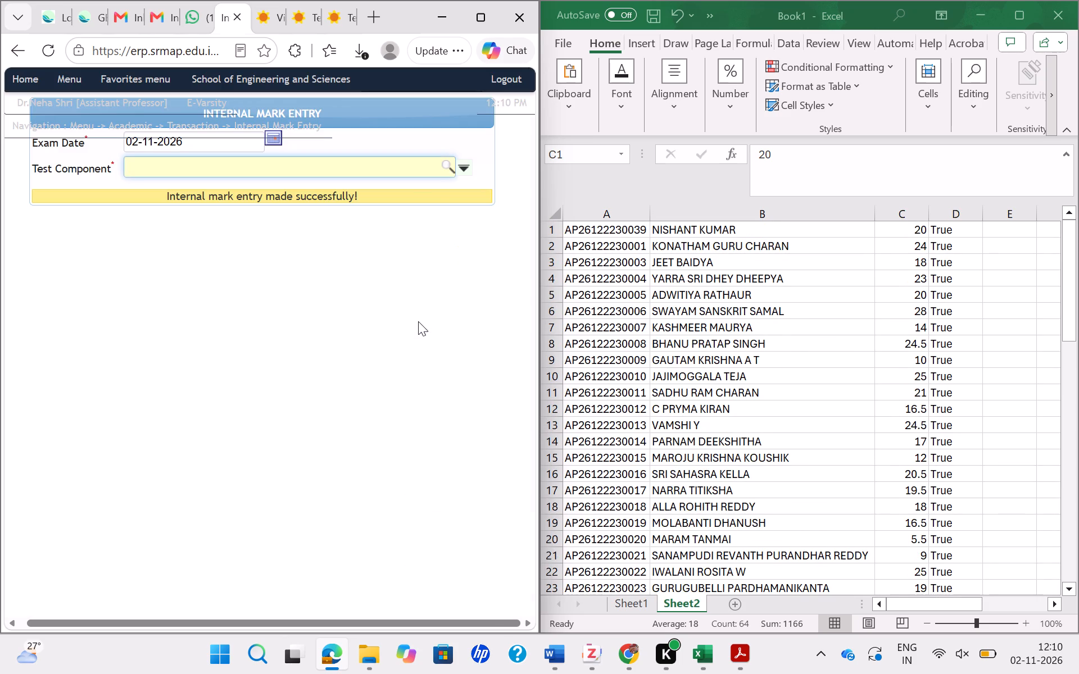
Look through Sheet2 for the student marked absent, setting up a search for "som".
scroll(727, 491, down, 1)
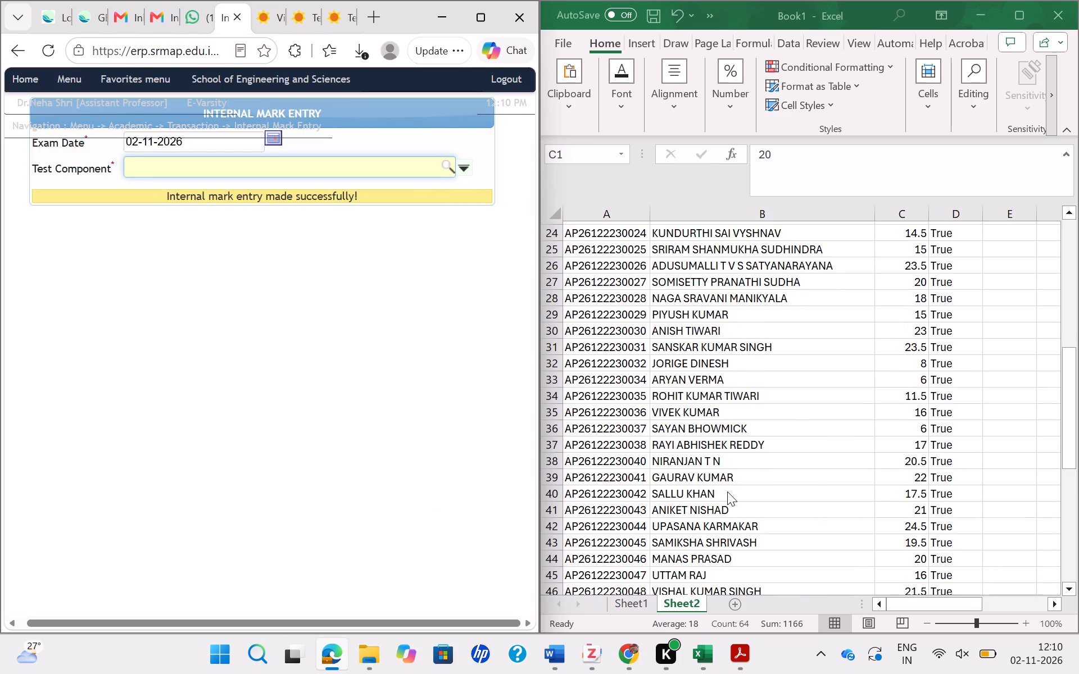
key(ctrl+f)
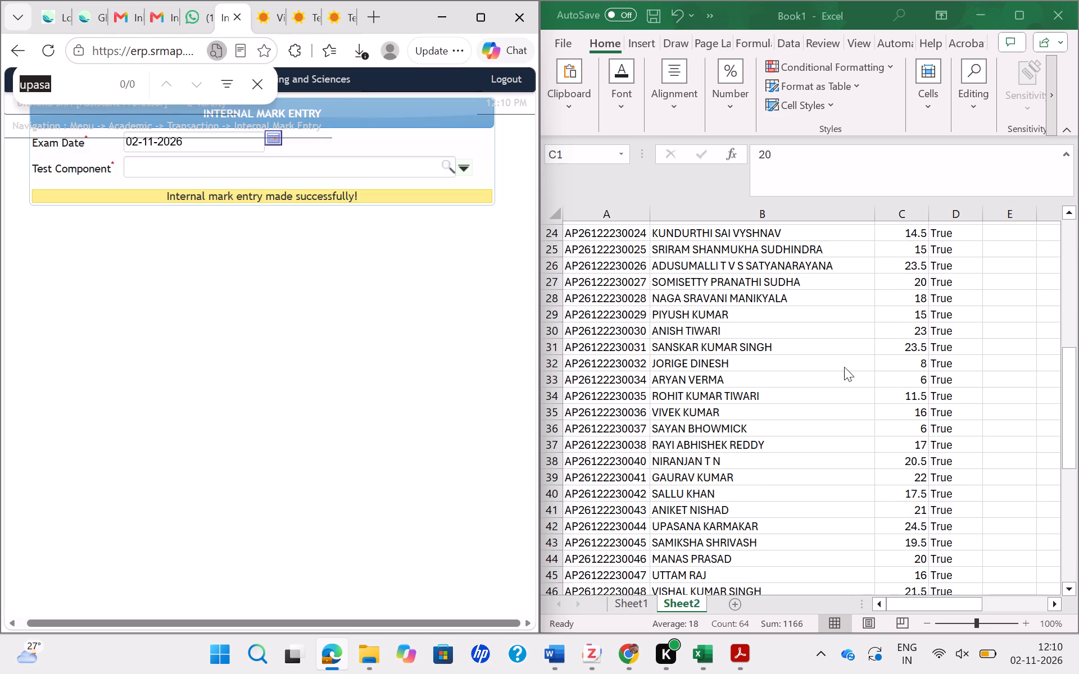
click(966, 382)
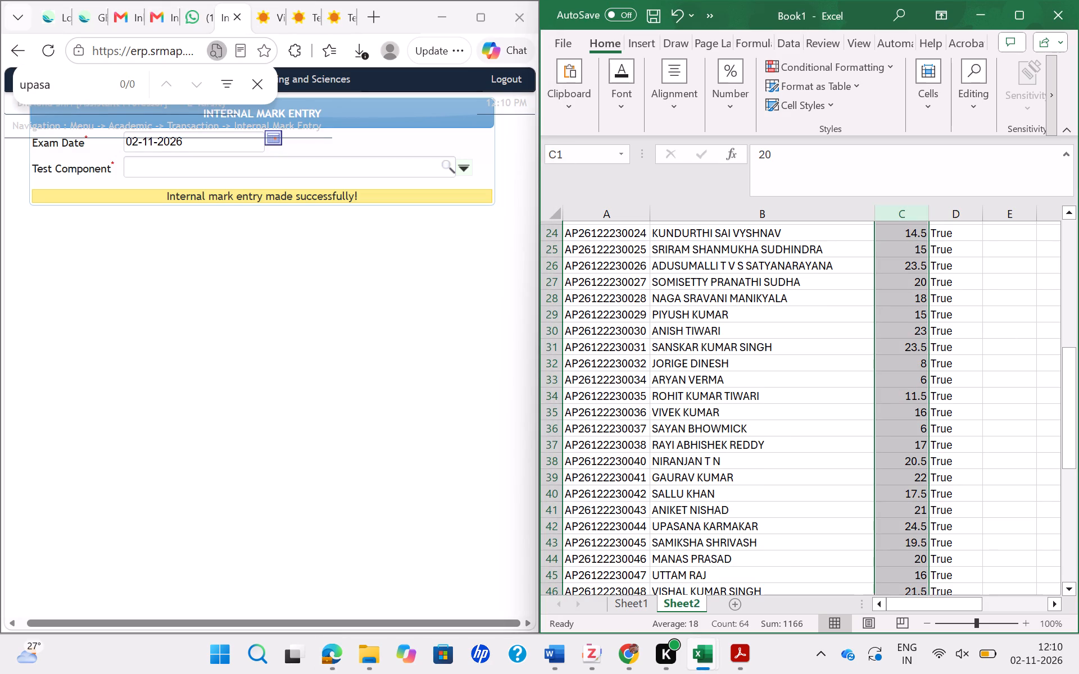
key(ctrl+f)
text(som)
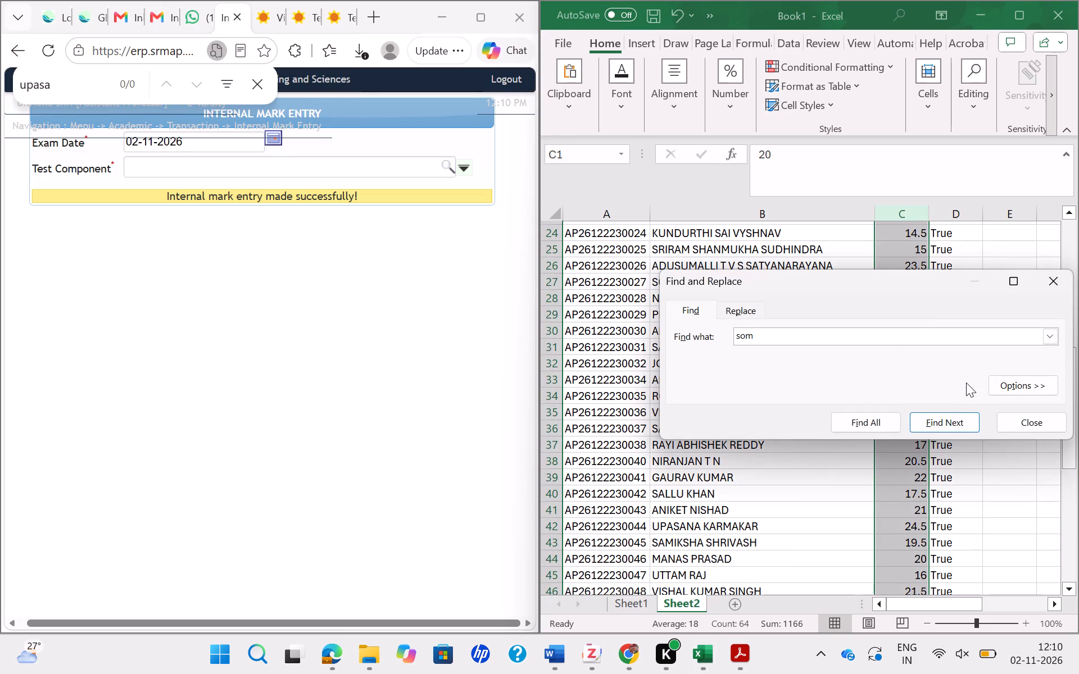
scroll(807, 505, down, 2)
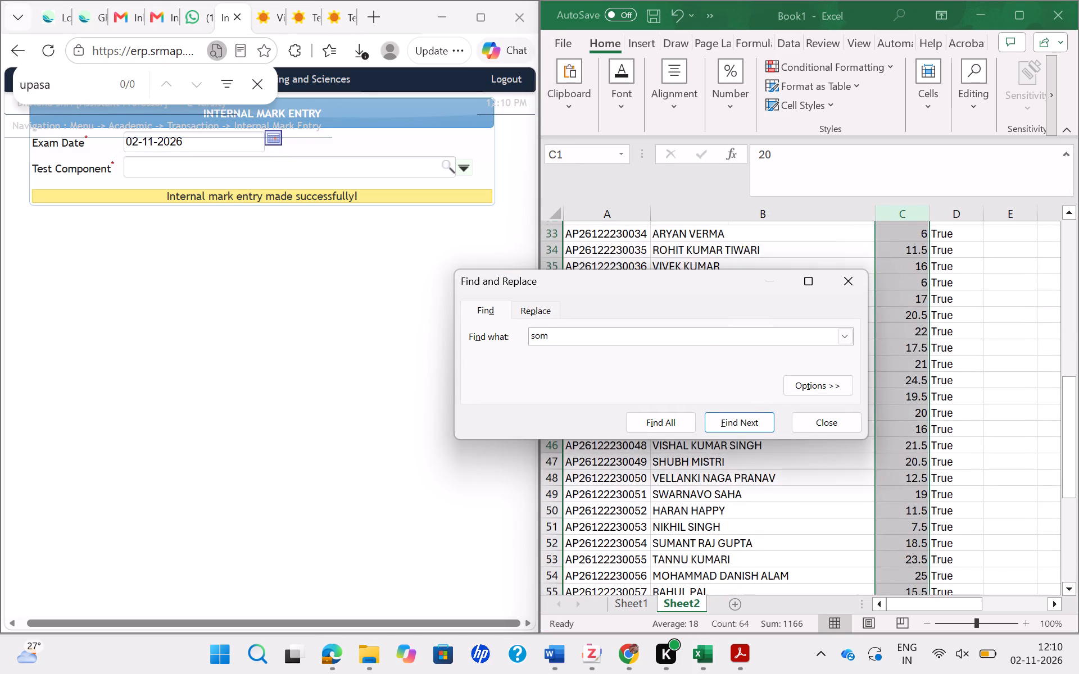
scroll(602, 505, down, 1)
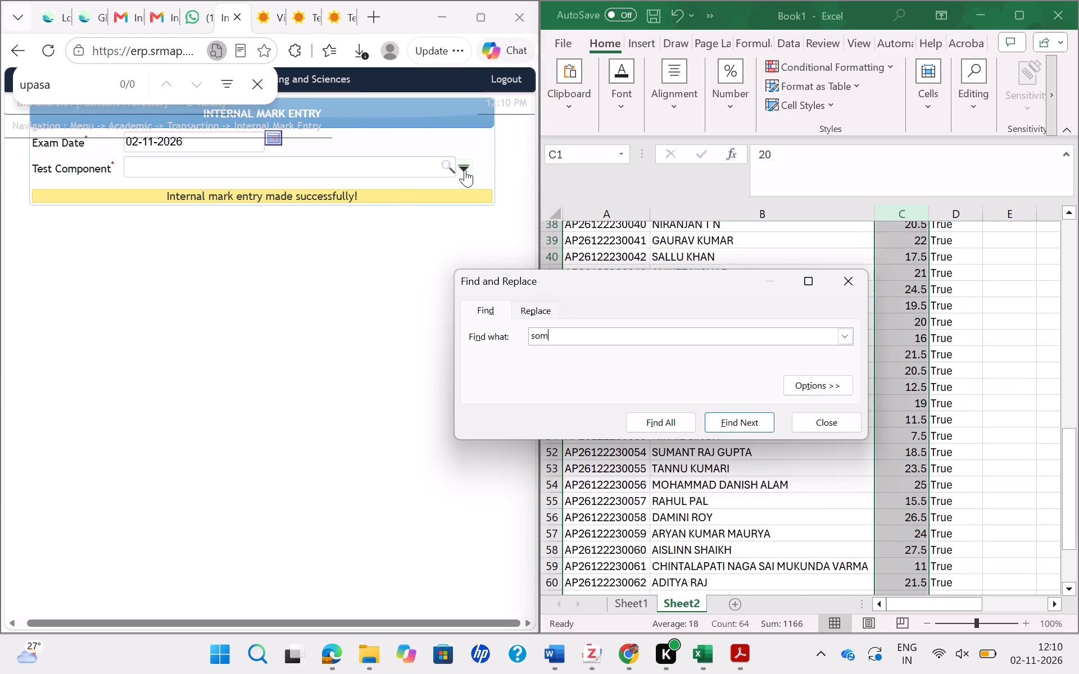
Reopen the Mid Semester Exam I mark entry for the M.Tech. Integrated CSE-A FIC 125 class to review it.
click(465, 170)
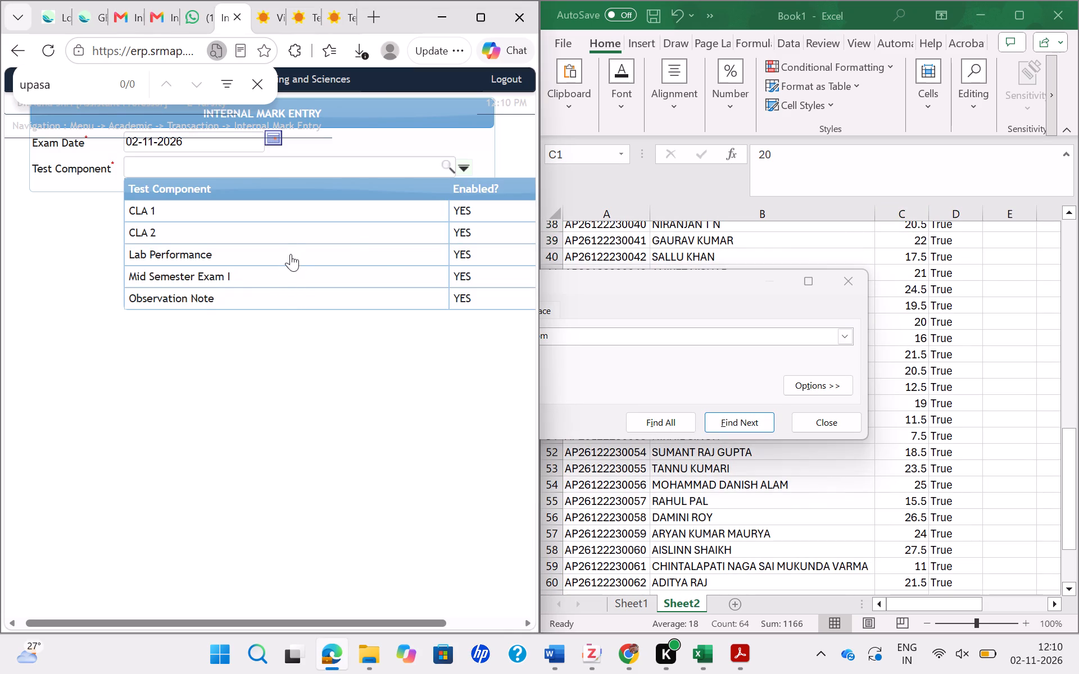
click(274, 277)
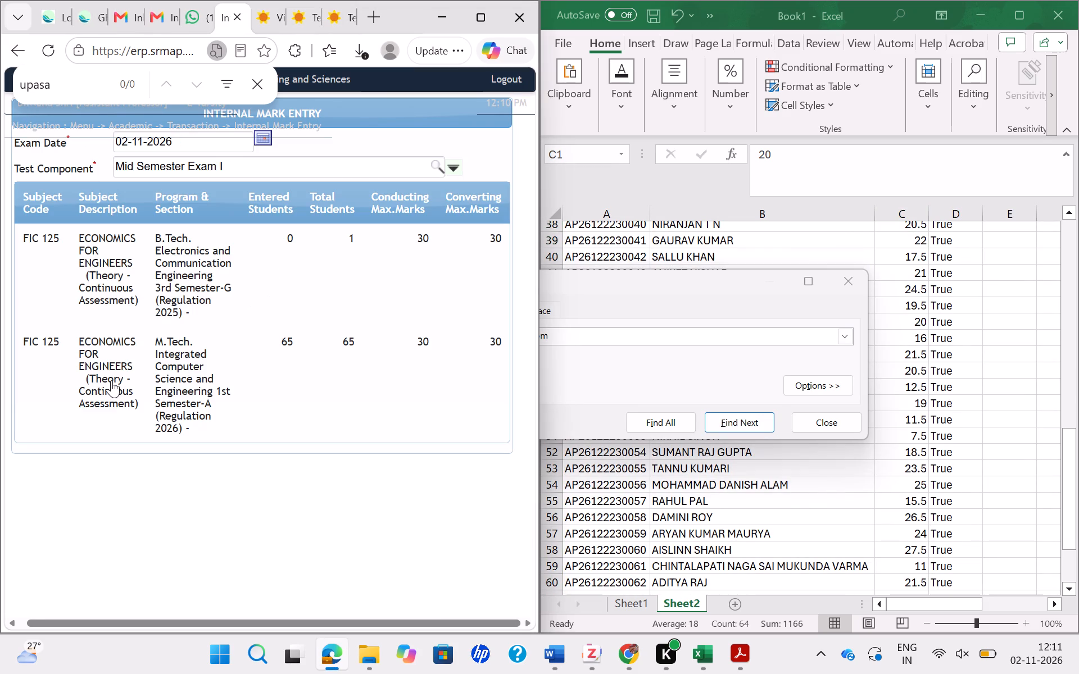
click(111, 380)
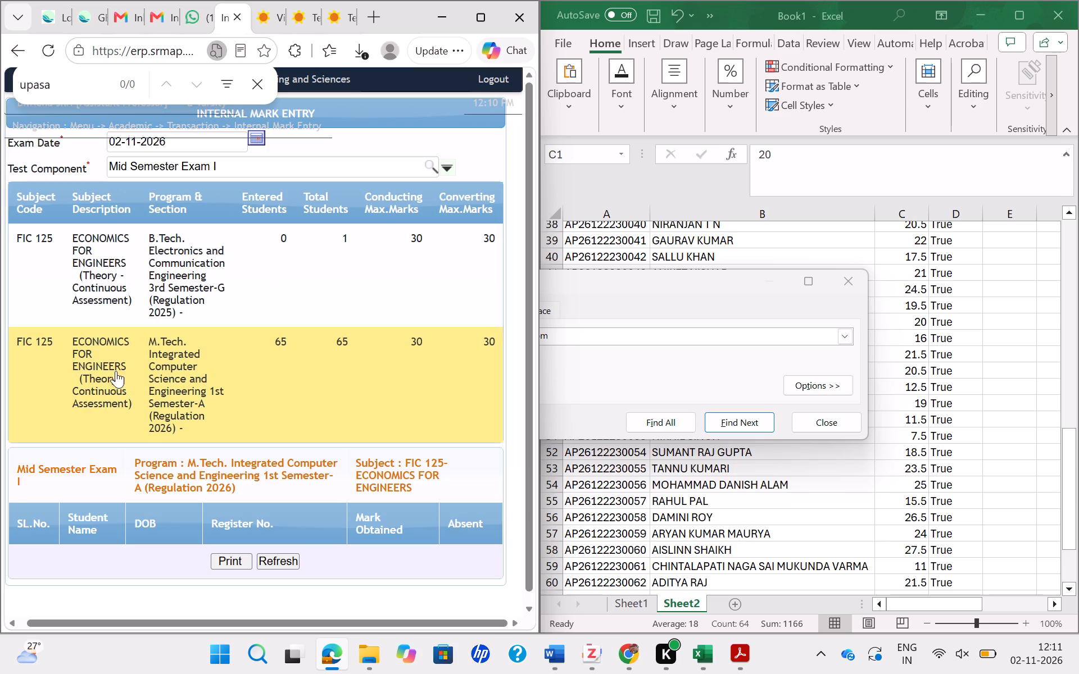
scroll(330, 484, down, 1)
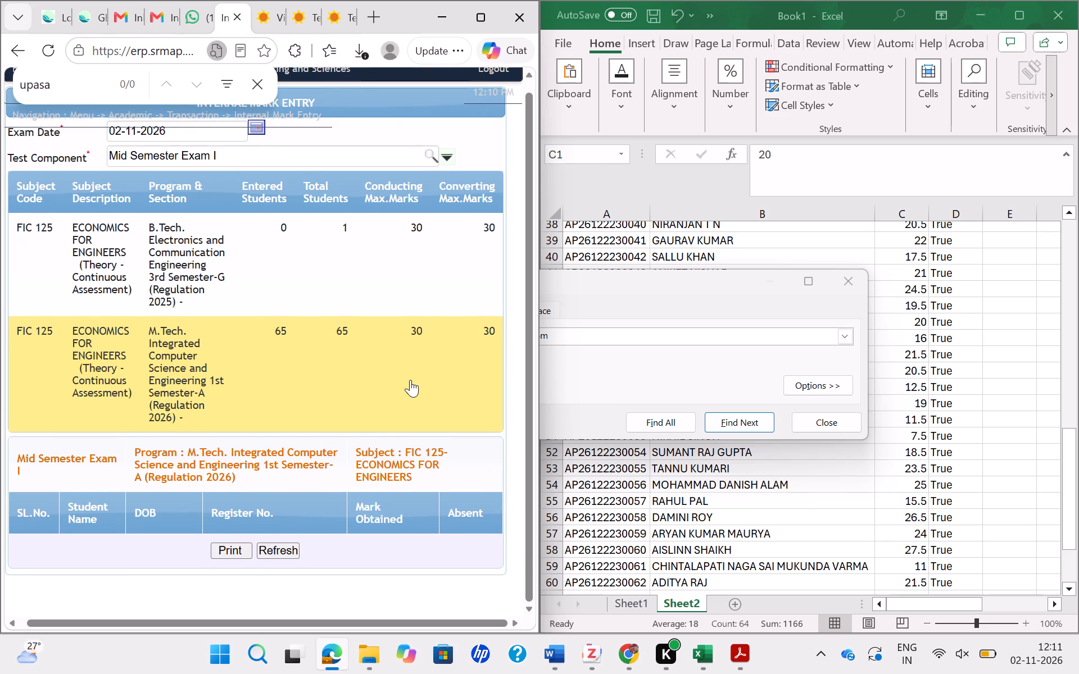
scroll(410, 380, left, 1)
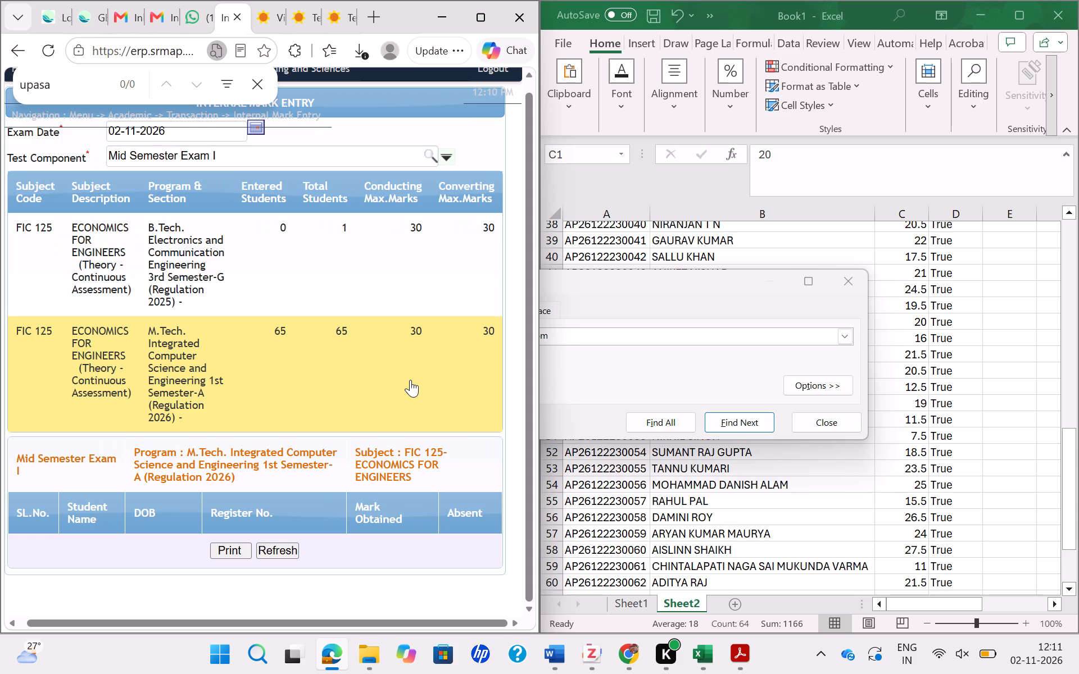
double_click(62, 366)
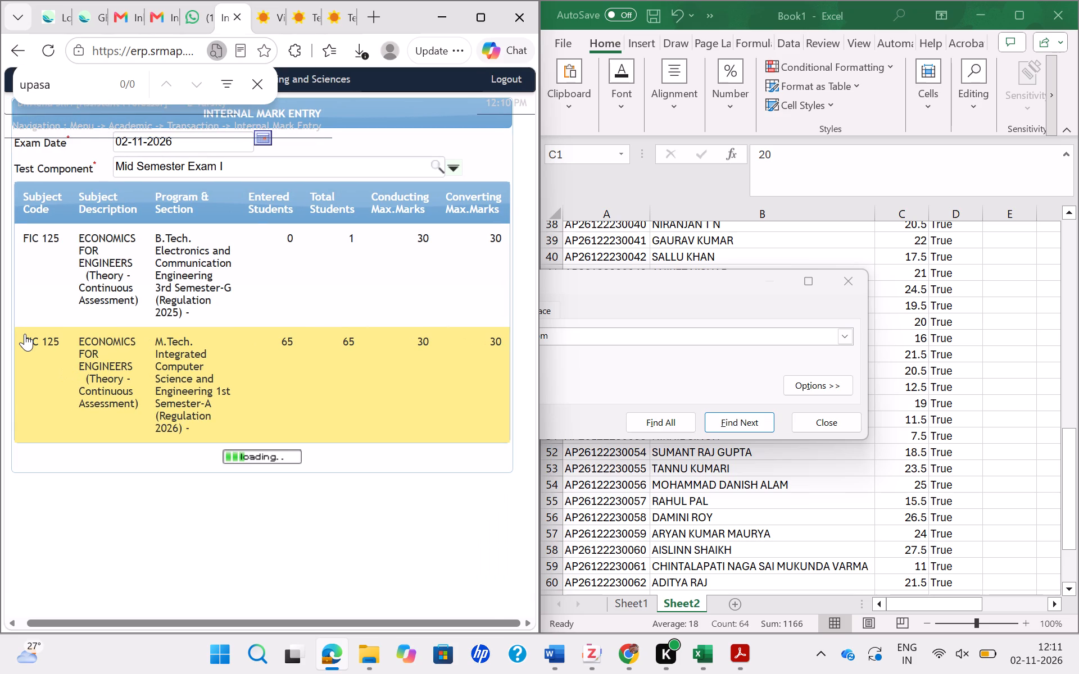
click(25, 334)
Maximize the browser window and look through the portal's Favorites menu page.
click(473, 19)
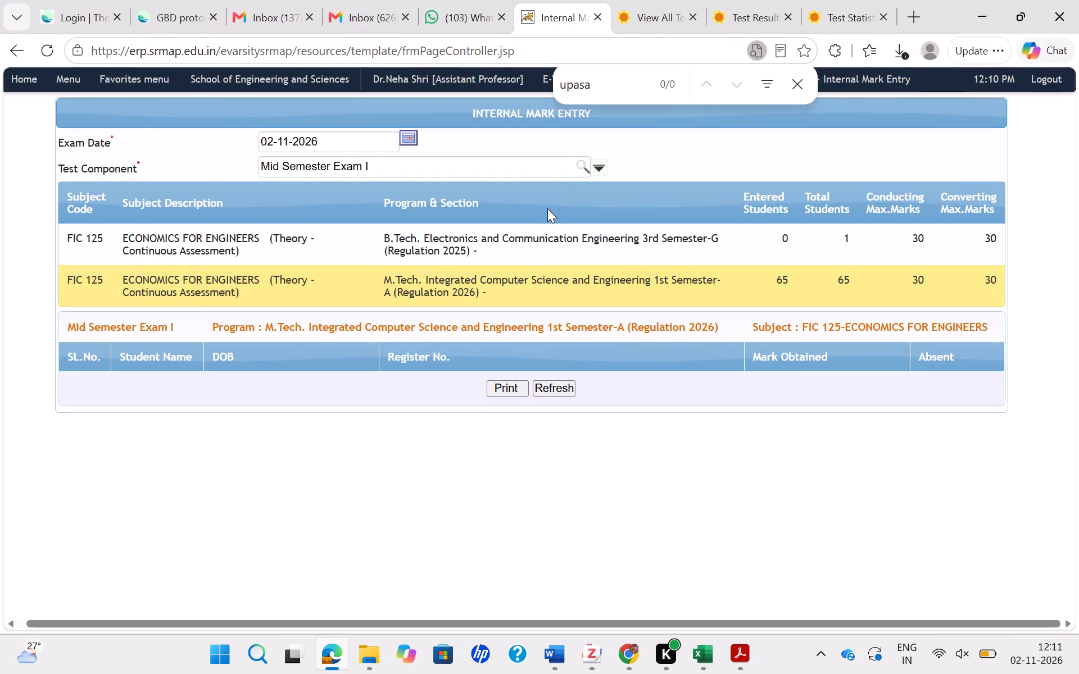
click(131, 76)
scroll(81, 414, down, 1)
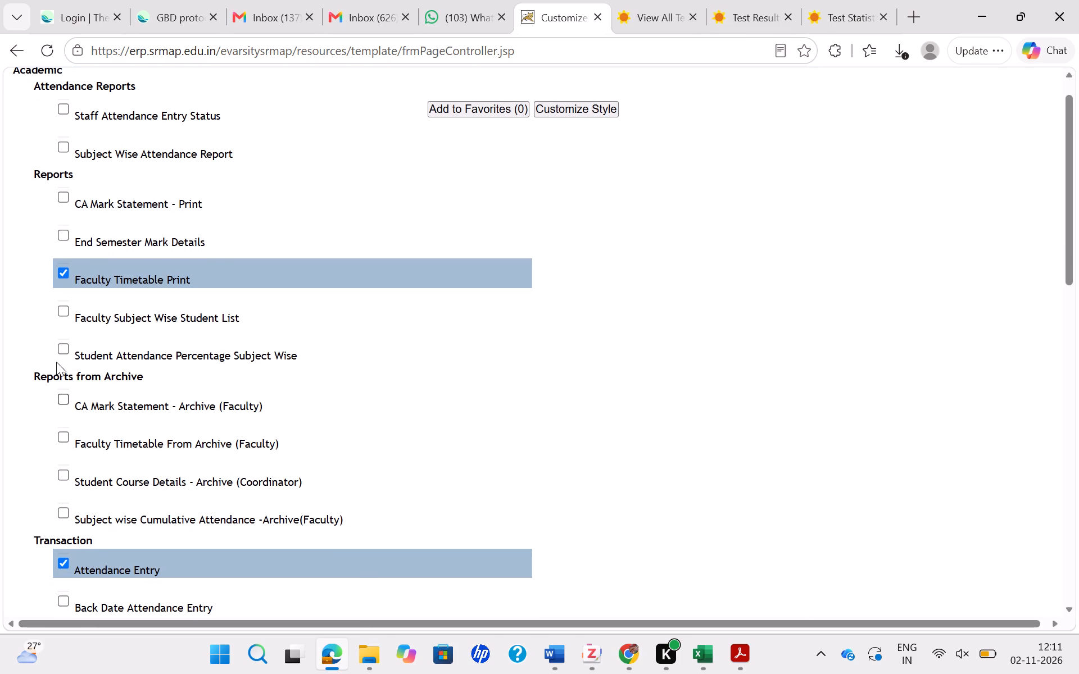
scroll(96, 425, down, 1)
scroll(96, 425, up, 2)
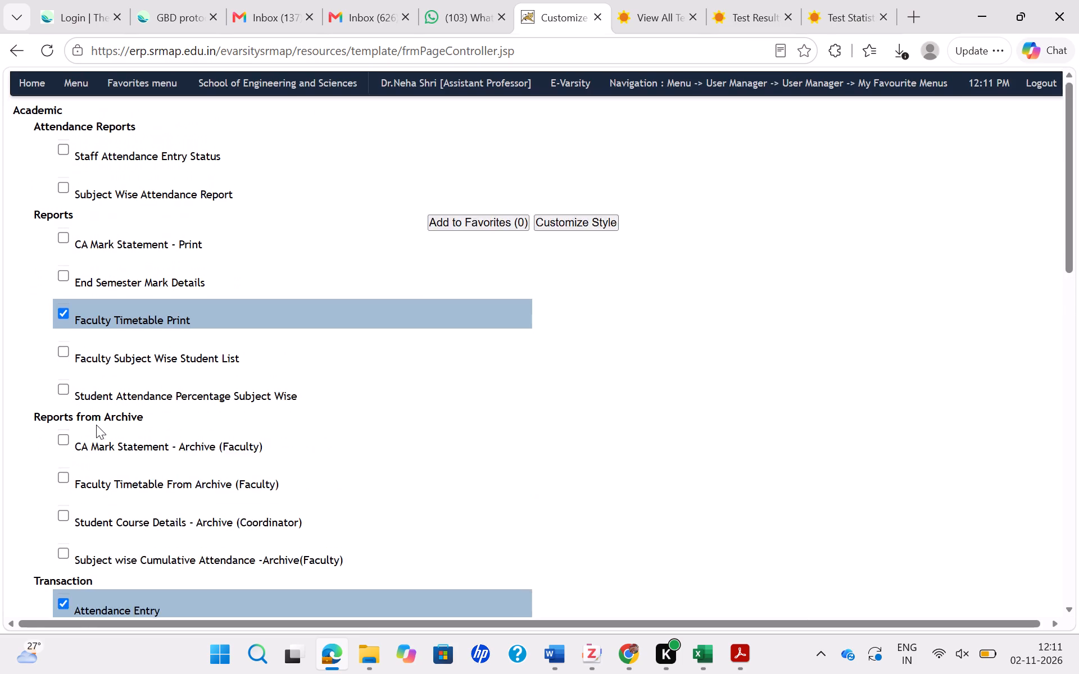
Open Internal Mark Modification for Mid Semester Exam I and load the M.Tech. Integrated CSE-A FIC 125 student list.
click(83, 80)
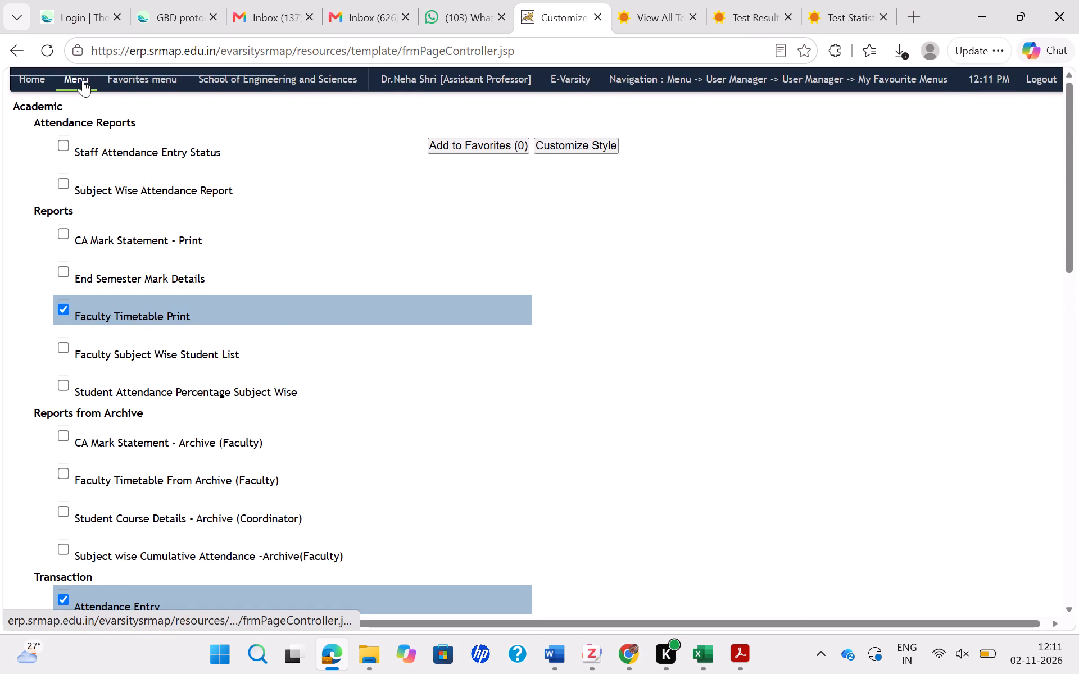
click(60, 272)
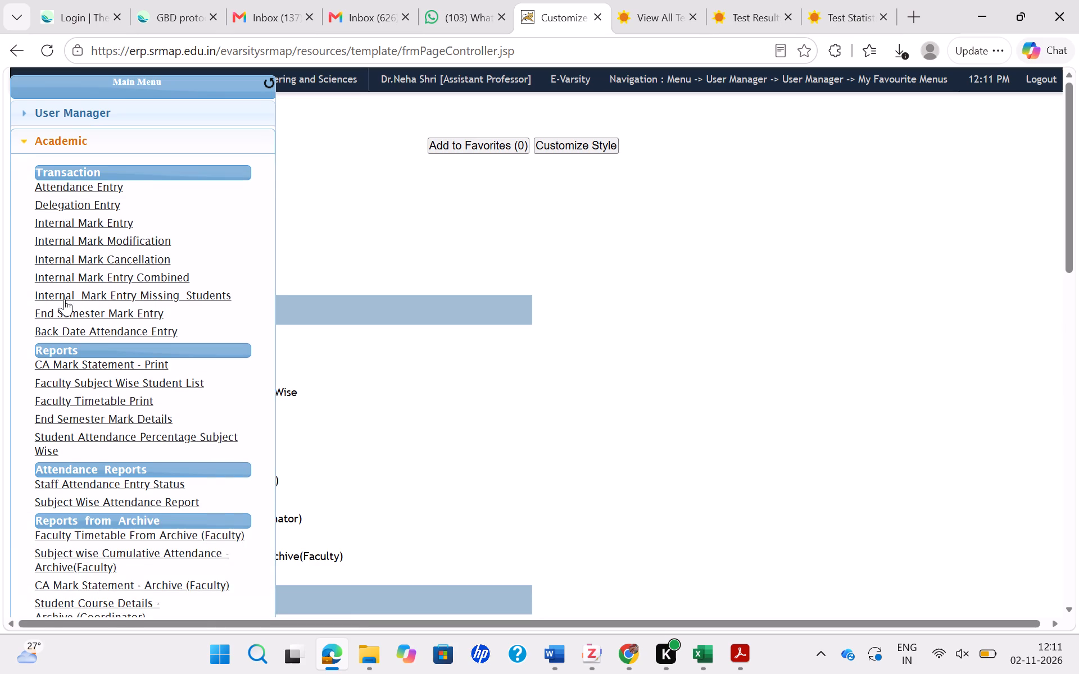
click(119, 234)
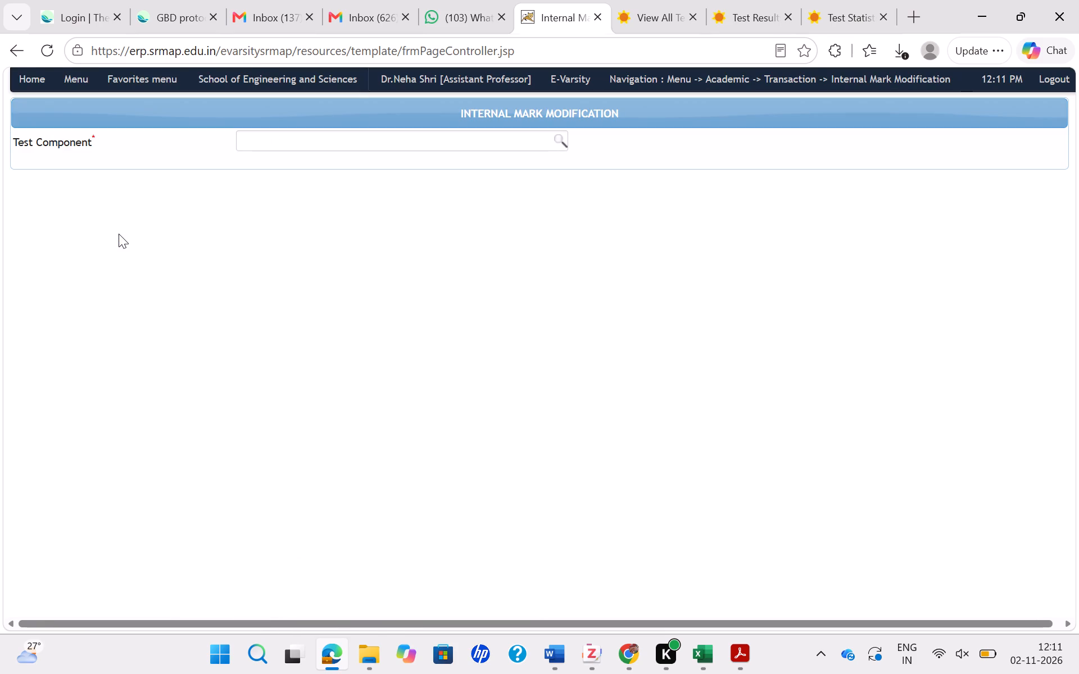
click(454, 142)
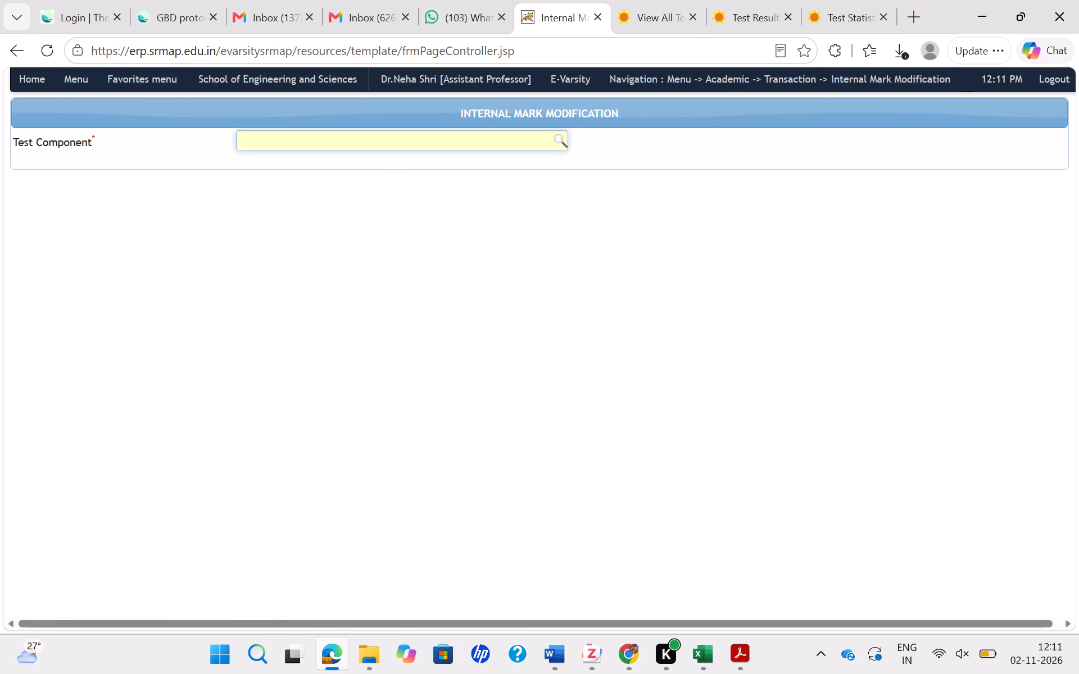
text(mid)
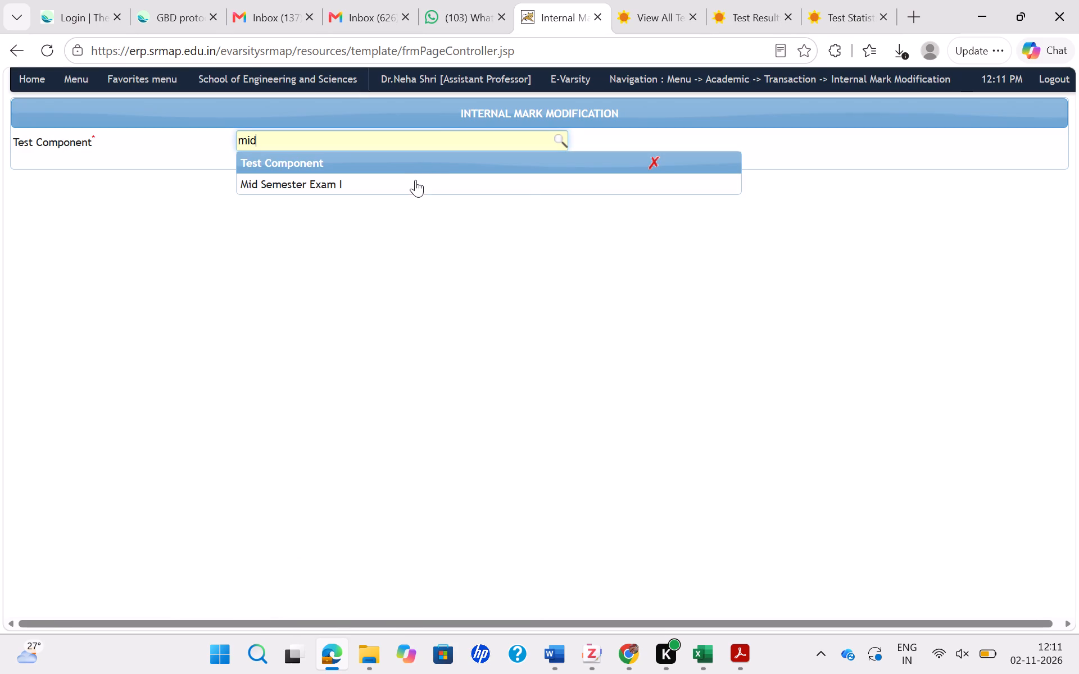
click(395, 193)
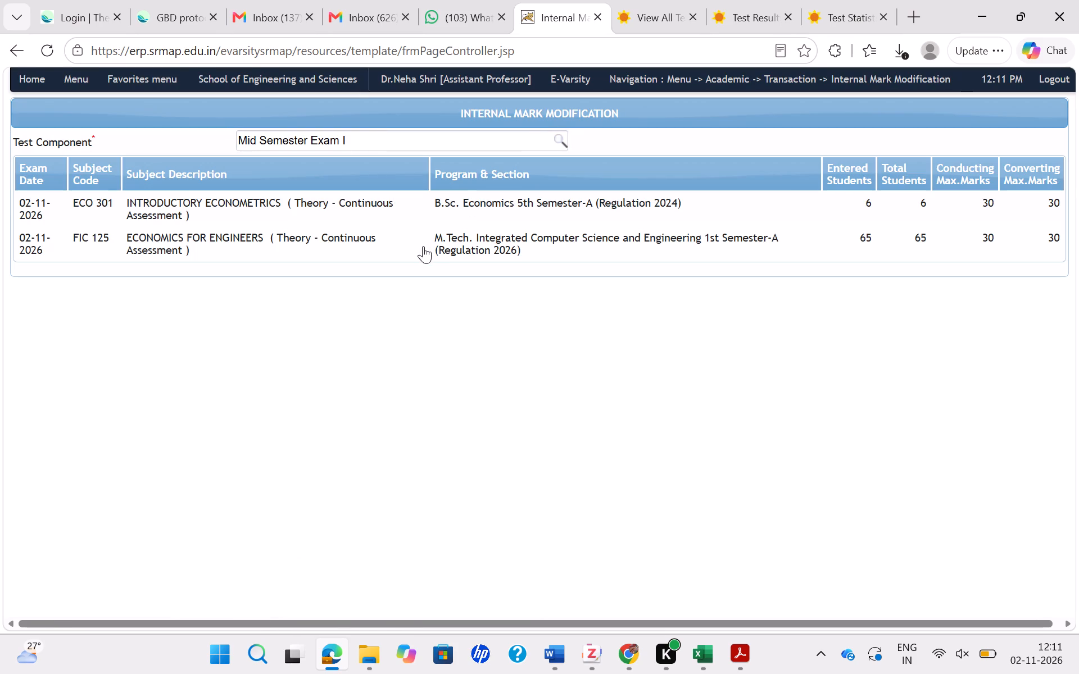
click(461, 251)
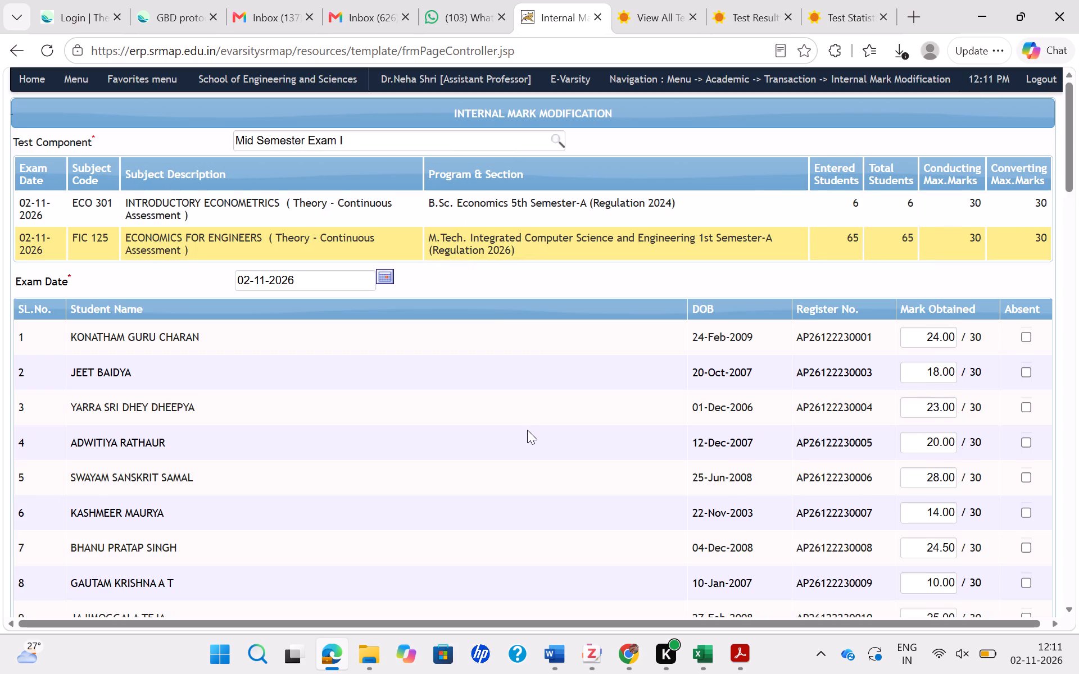
Search the mark modification list for "soum" to find the student marked absent.
scroll(527, 430, down, 3)
key(ctrl+f)
text(sou)
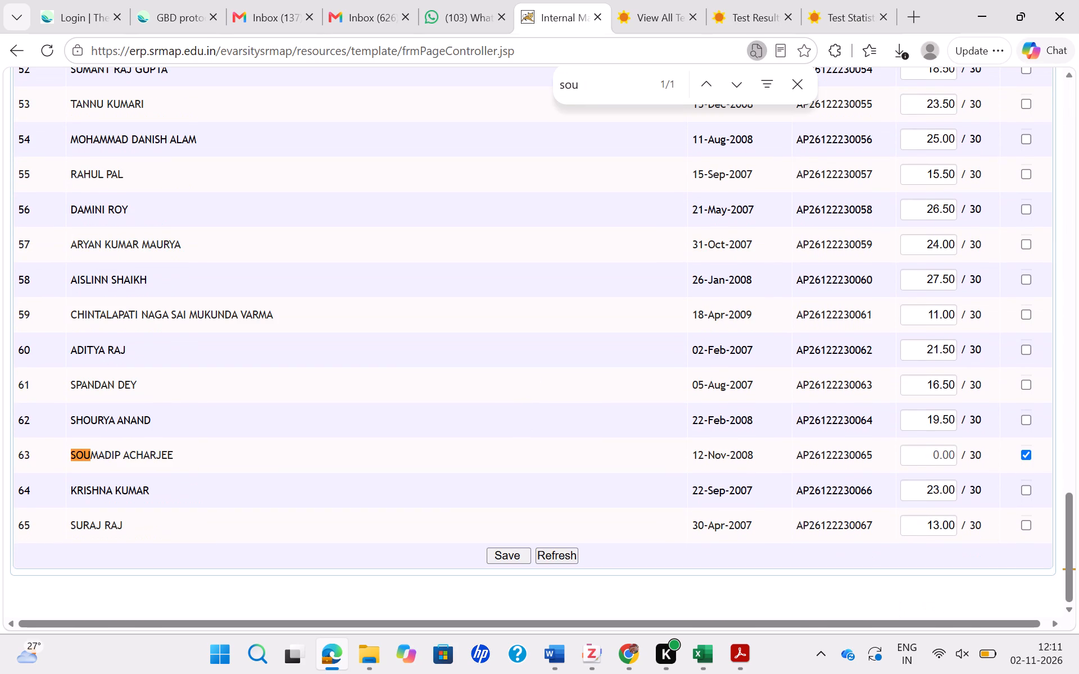
key(m)
Switch to the Excel workbook Book1 and search Sheet2 for "soum".
click(984, 11)
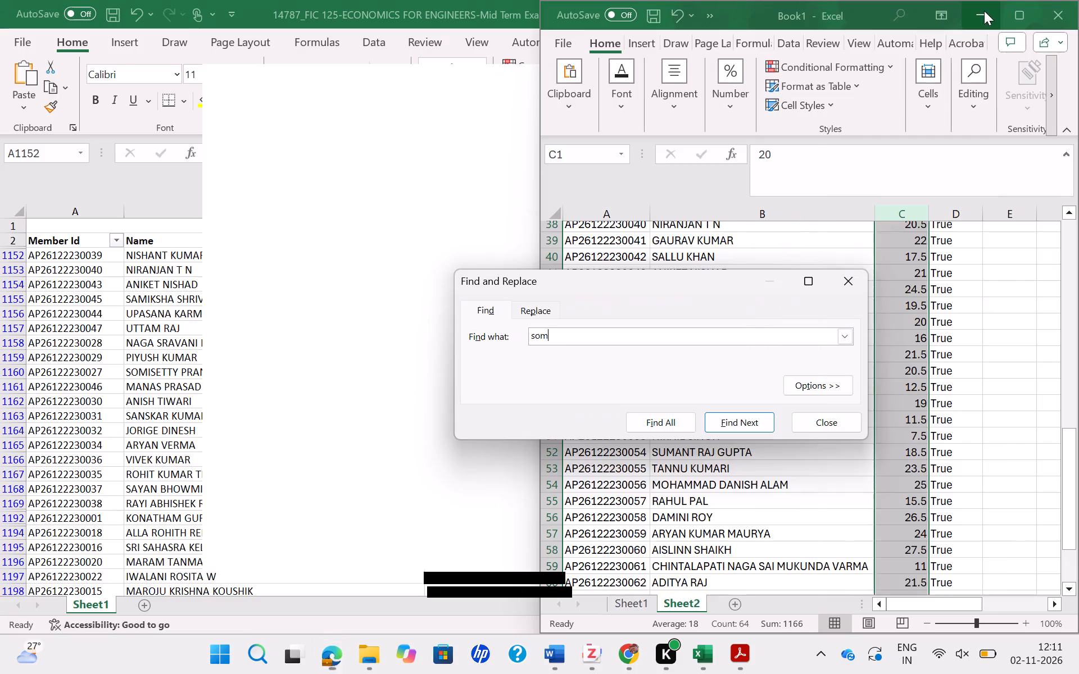
key(BackSpace)
text(um)
key(Return)
key(Return)
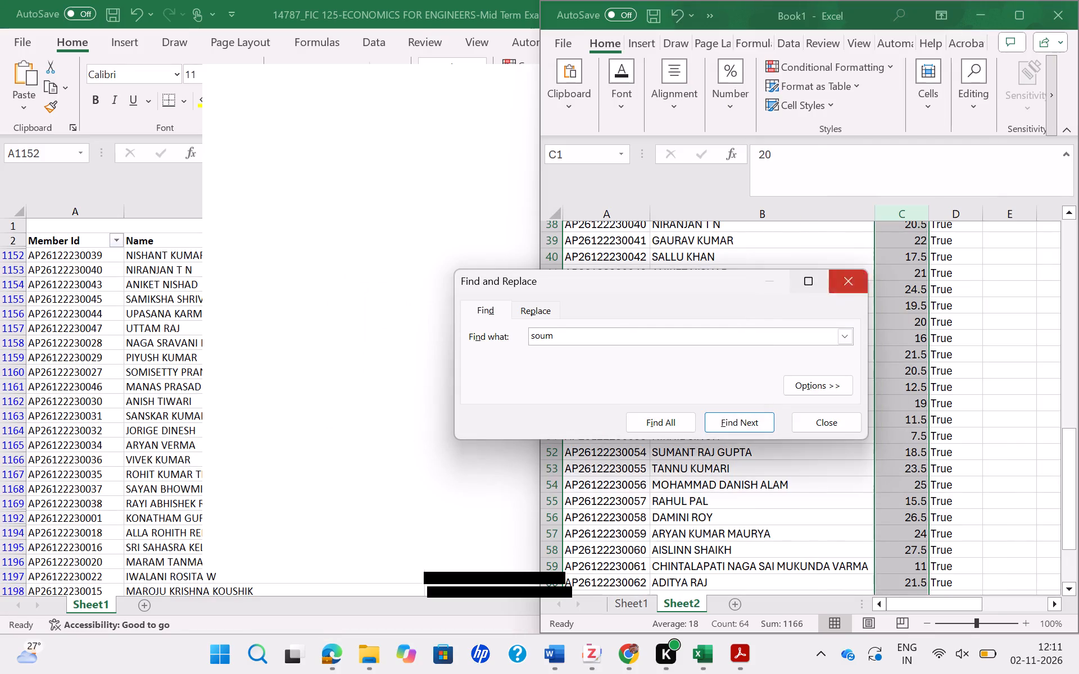
click(993, 272)
Close the Book1 workbook without saving its changes.
click(1063, 19)
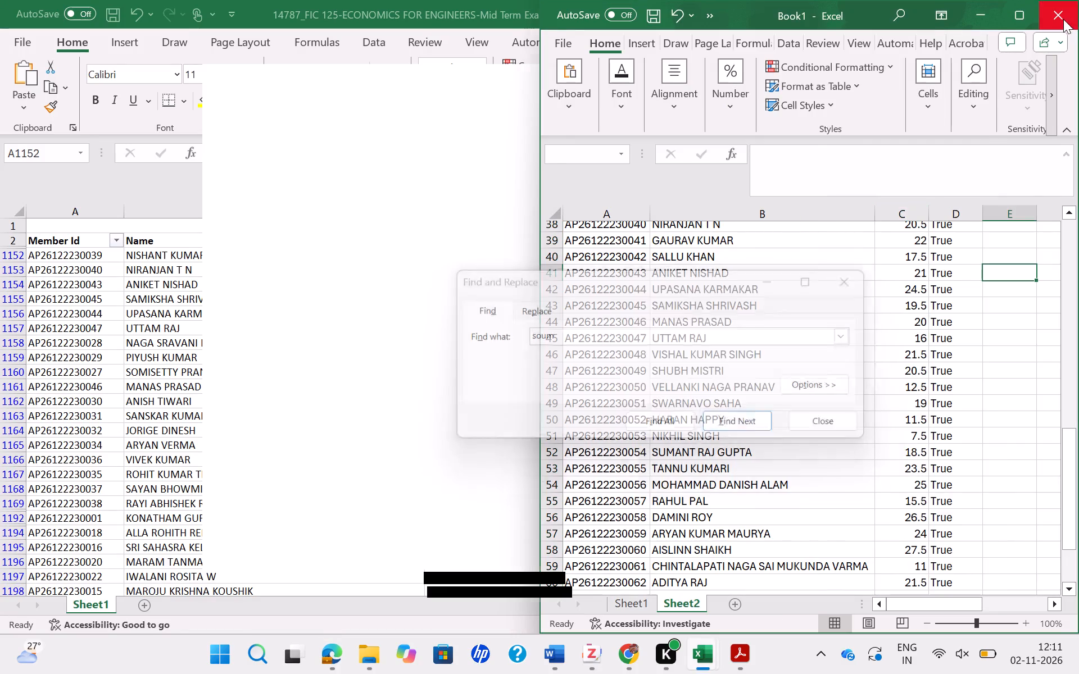
click(860, 530)
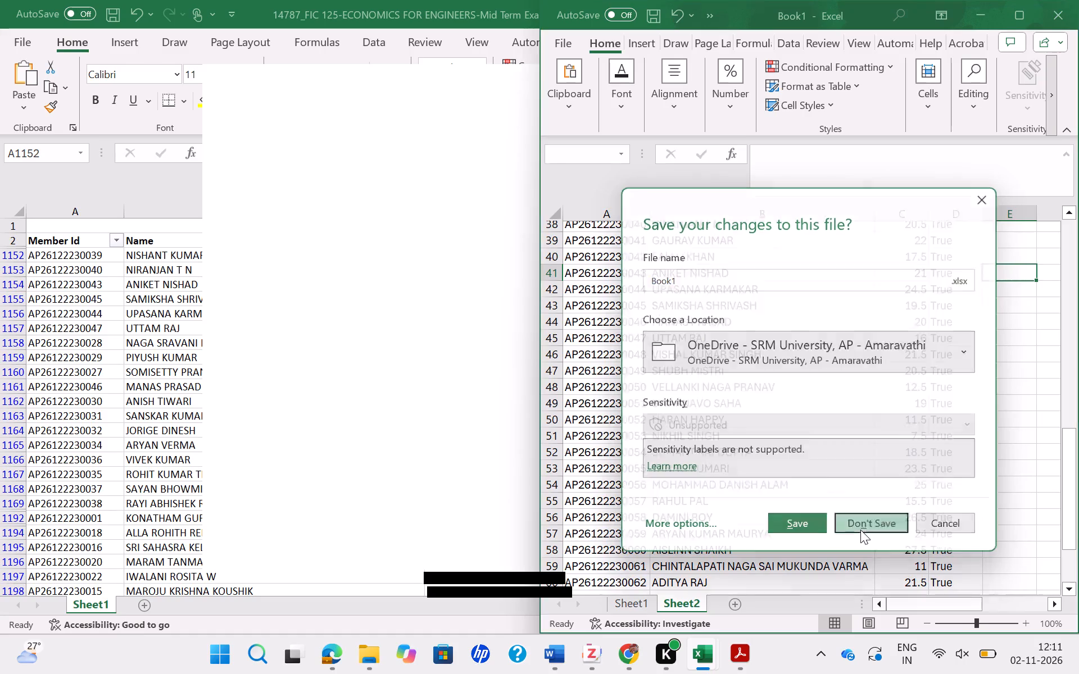
click(627, 136)
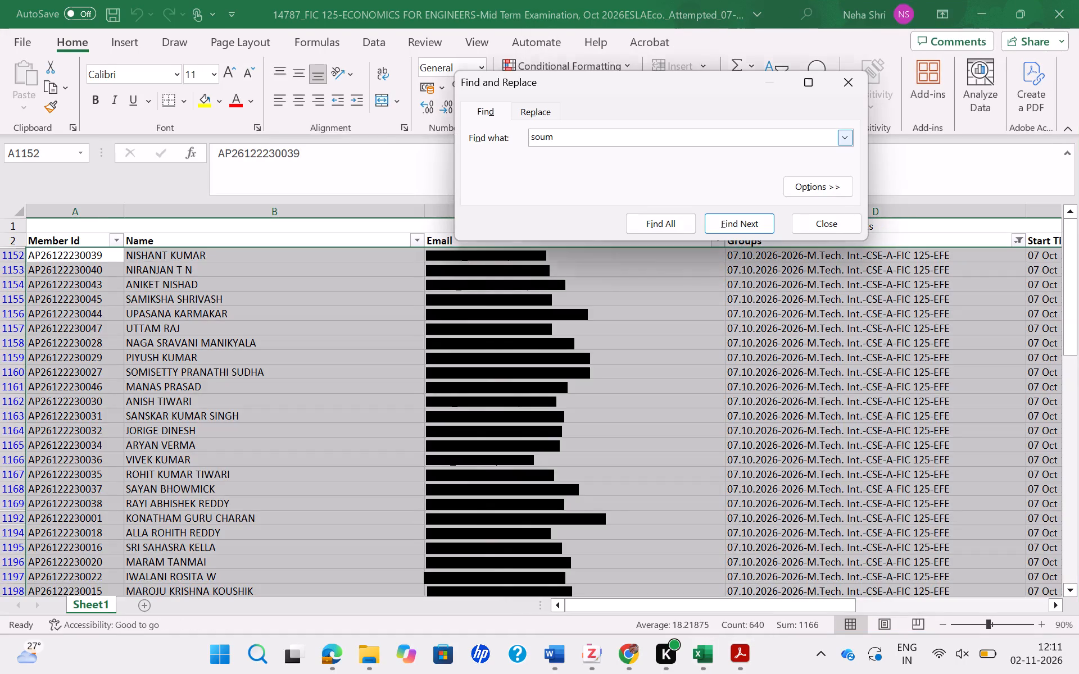
key(Return)
key(Return)
key(BackSpace)
key(BackSpace)
text(um)
key(BackSpace)
key(BackSpace)
key(BackSpace)
key(BackSpace)
text(achar)
key(Return)
key(Return)
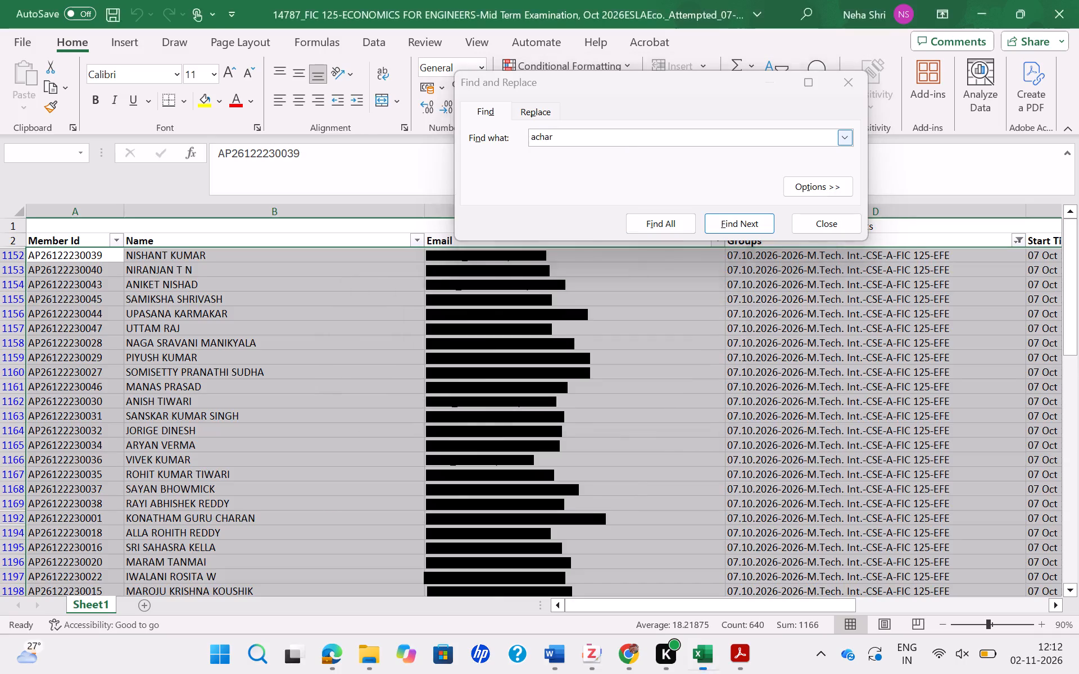
click(814, 224)
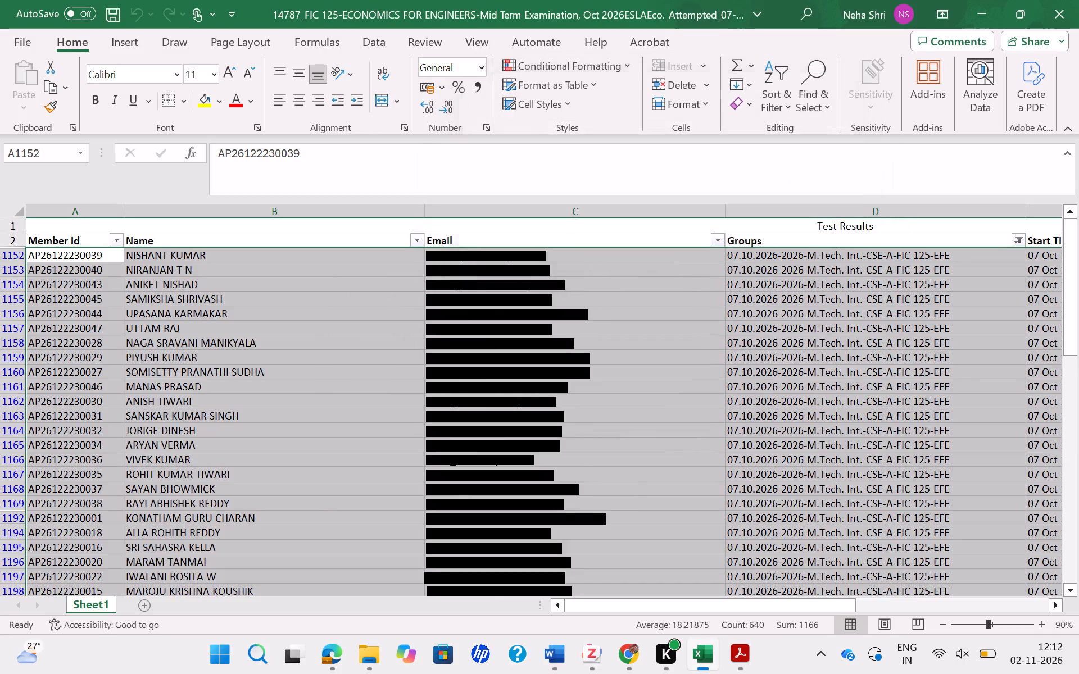
Clear the Groups filter on the test results table so the rows of all classes are listed.
click(711, 247)
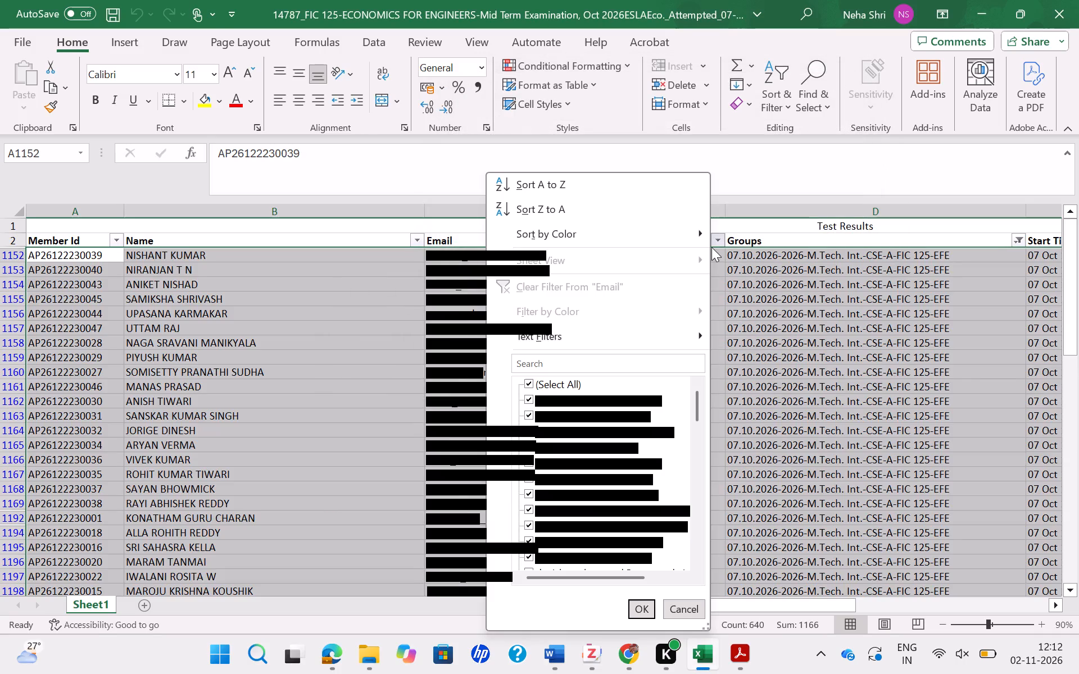
click(291, 361)
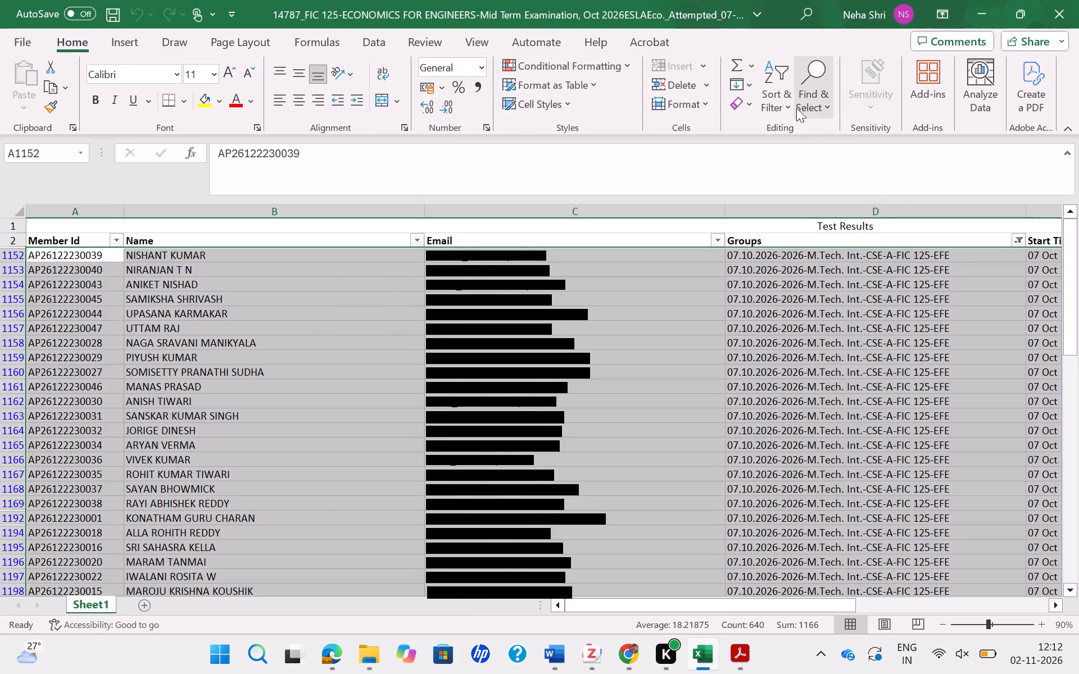
click(792, 101)
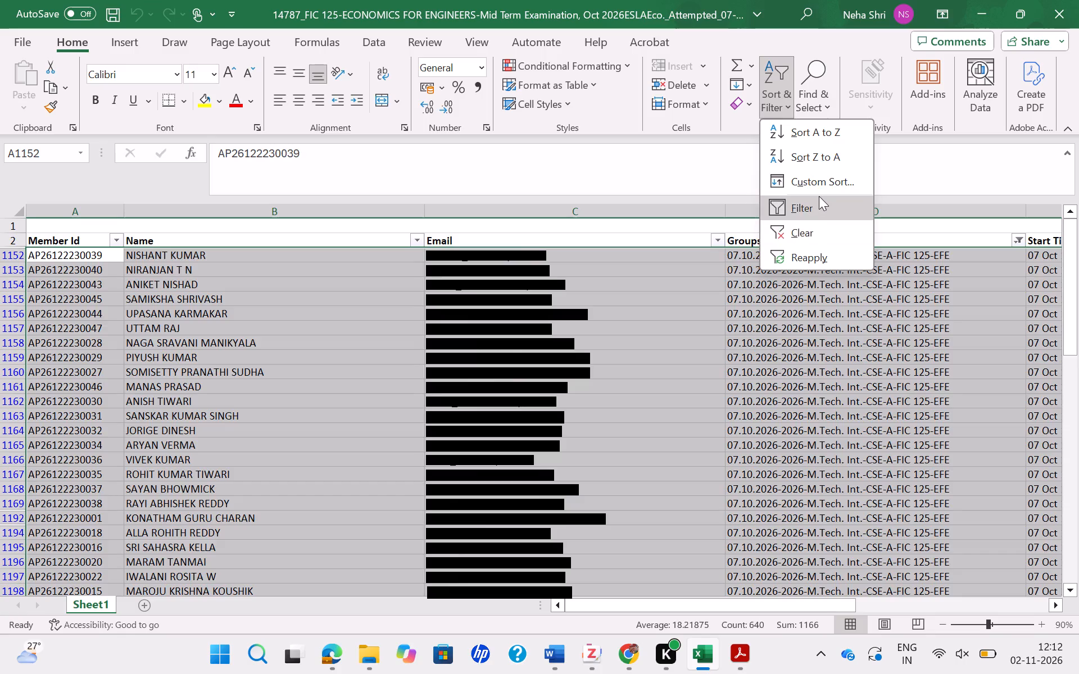
click(808, 229)
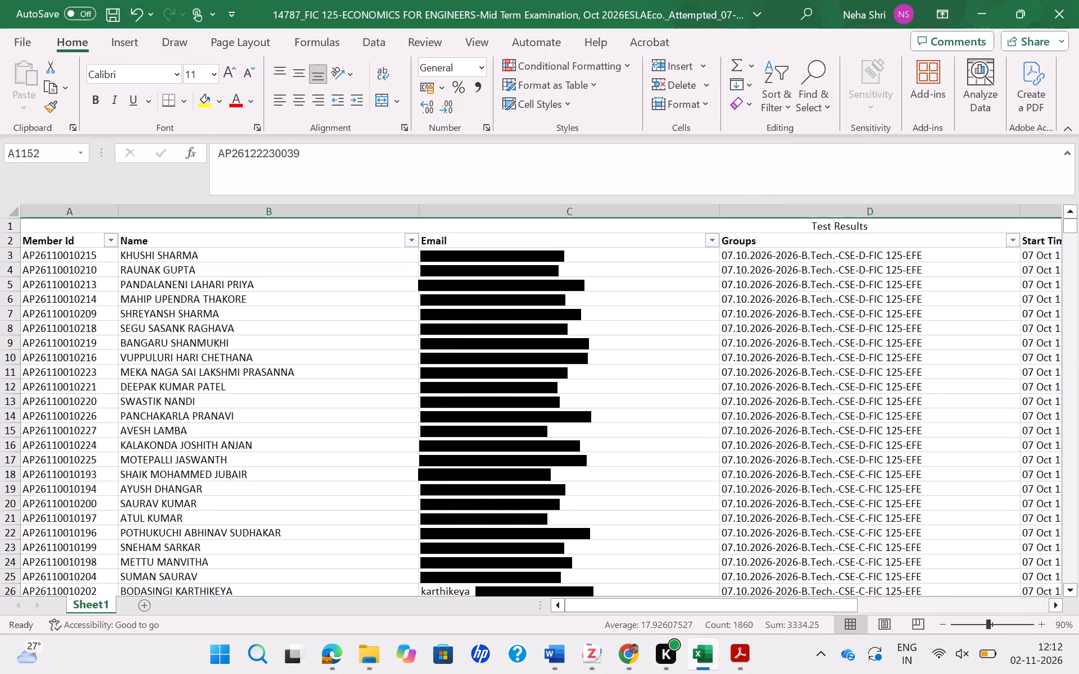
Search the unfiltered test results sheet for "souma".
key(ctrl+f)
text(souma)
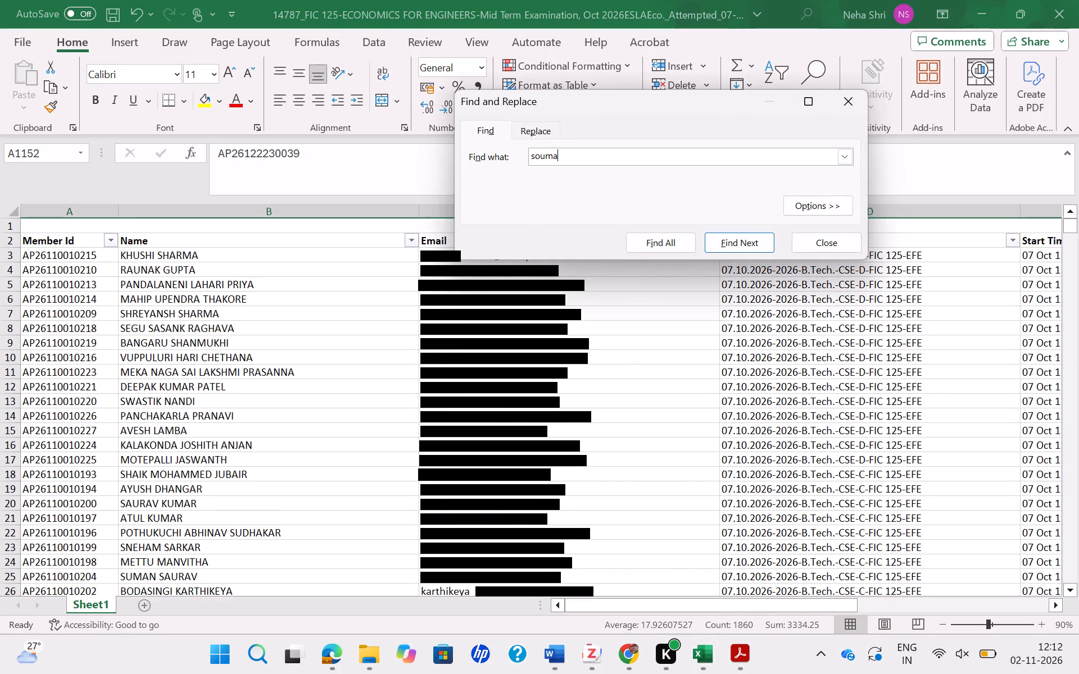